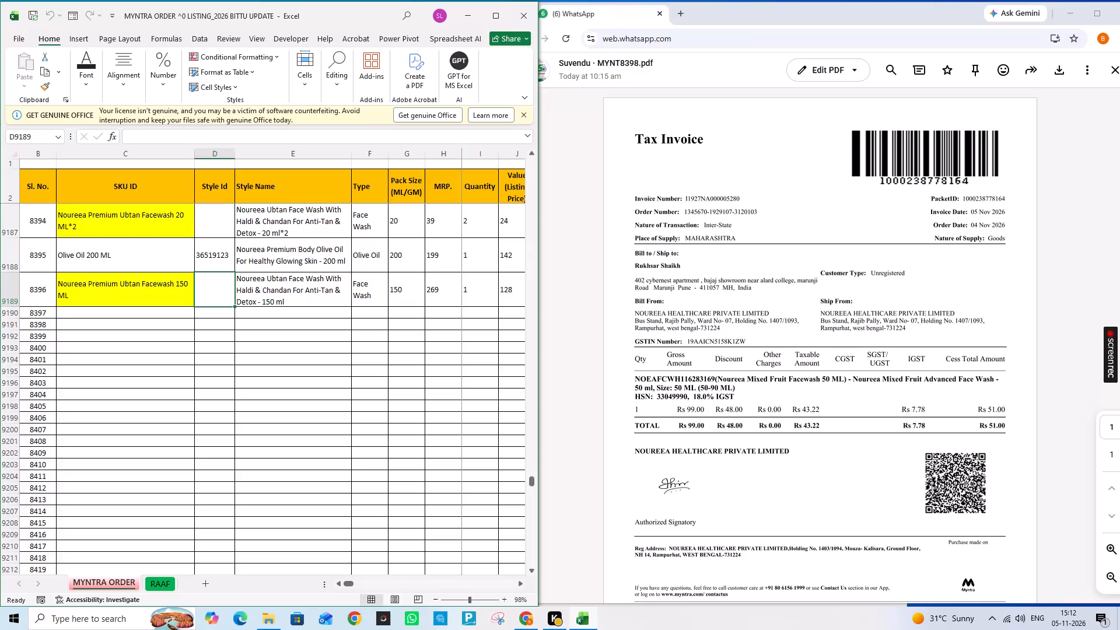
Dismiss the Office licence notice above the order worksheet.
key("Down")
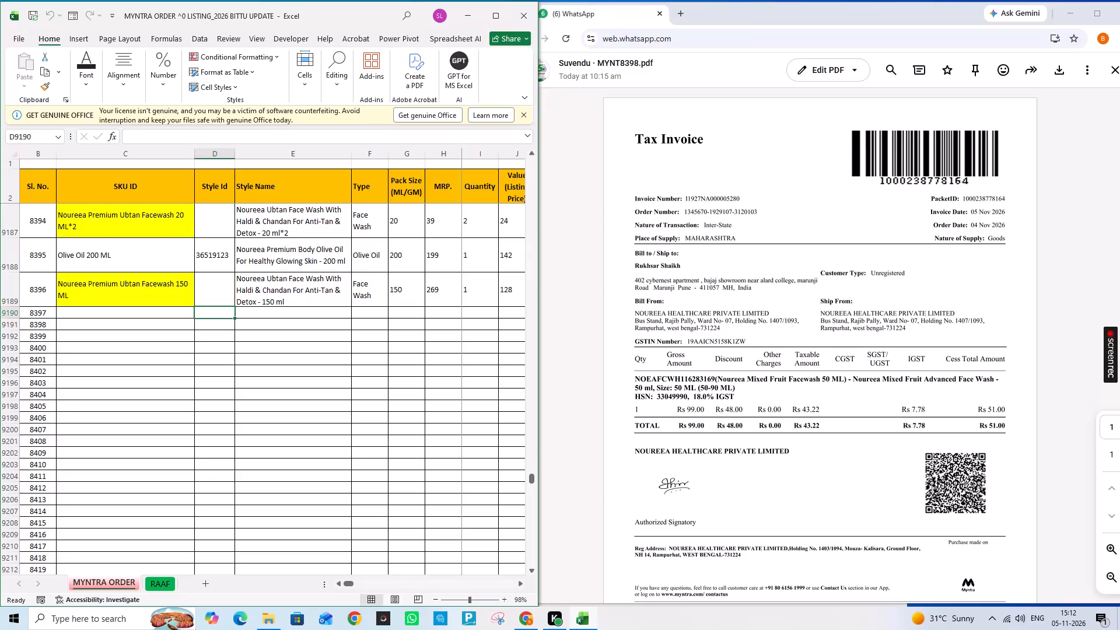
left_click(527, 115)
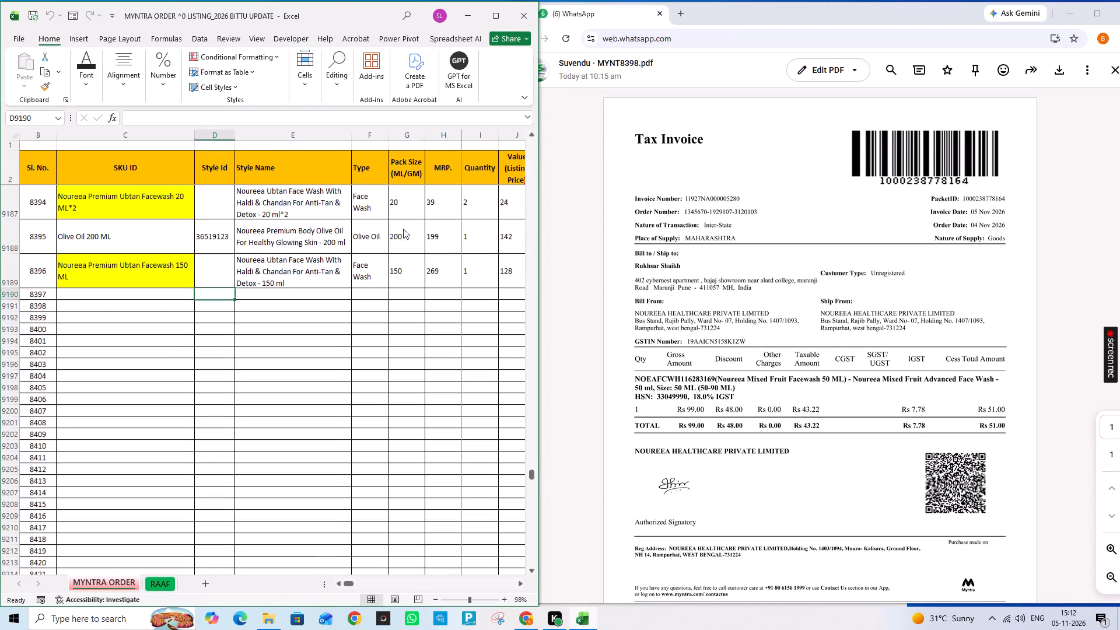
Examine the last filled order row, Sl. No. 8396, across to its PCKG ID column.
left_click(365, 269)
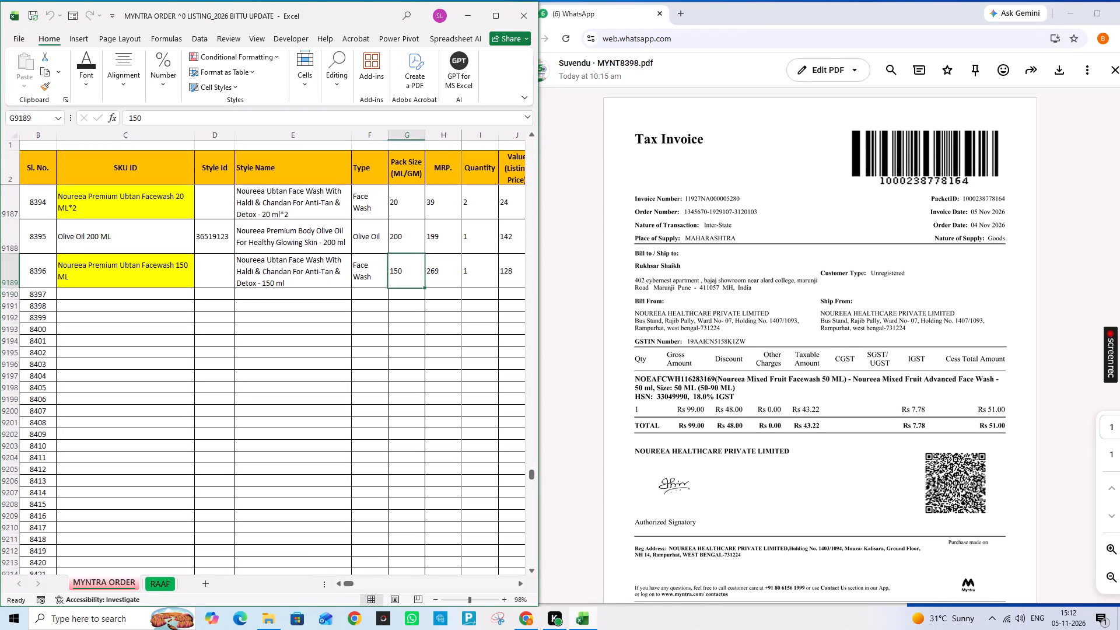
key("Right")
key("Right")
key("Right")
key("Right")
key("Right")
key("Right")
key("Right")
key("Right")
key("Right")
key("Right")
key("Right")
key("Right")
key("Right")
key("Right")
key("Right")
key("Right")
key("Right")
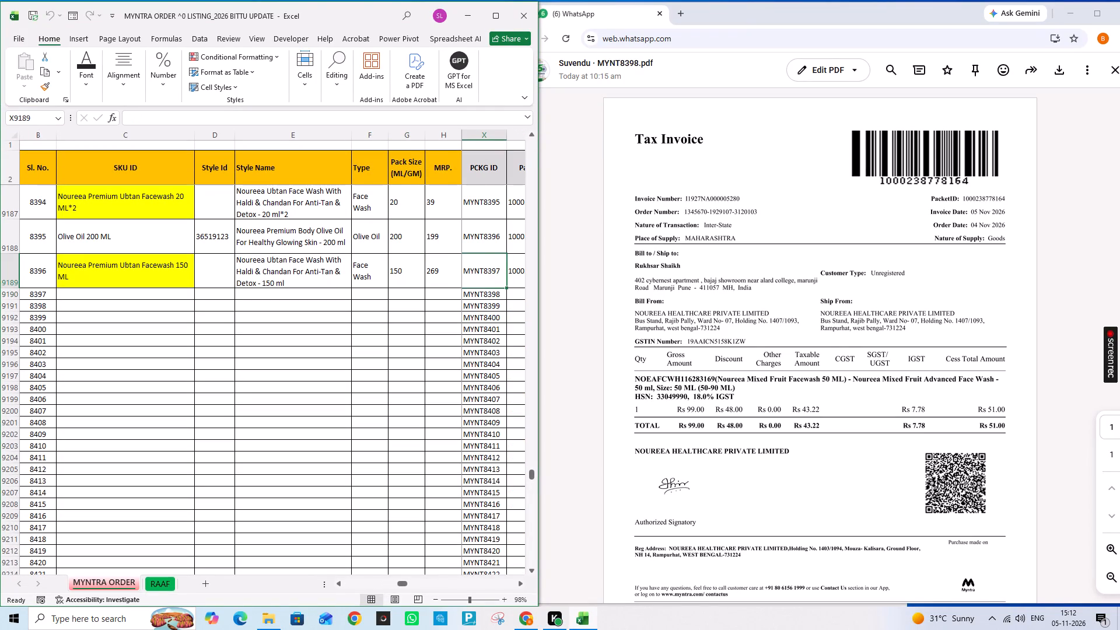
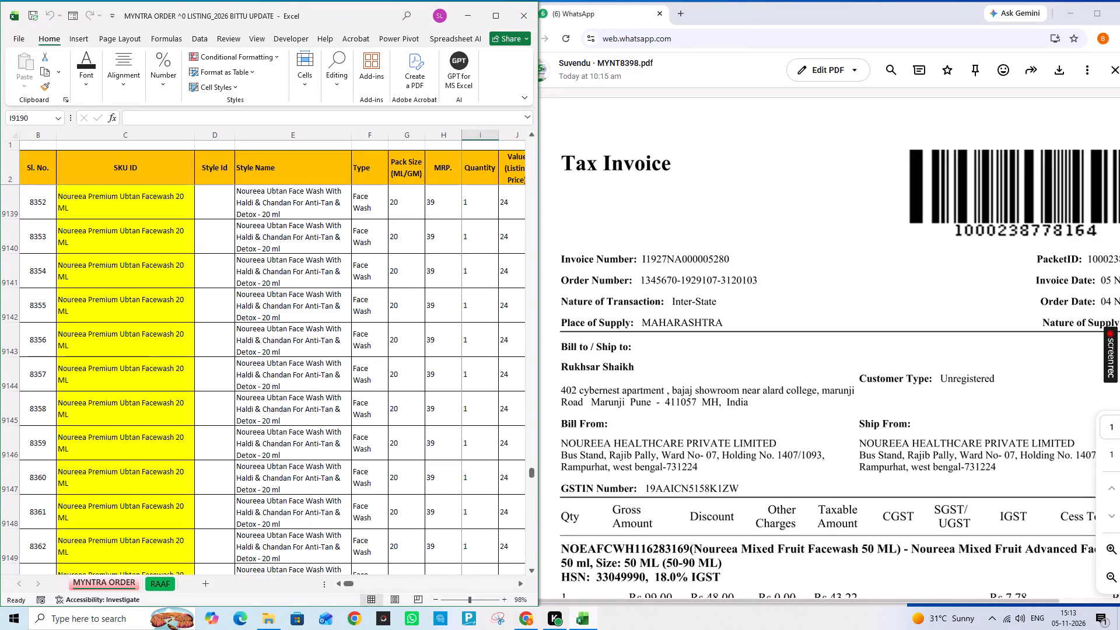
Copy the earlier Noureea Mixed Fruit Facewash 50 ML order entry, Sl. No. 8272, from SKU ID through the Commision column.
scroll(240, 356, "up", 8)
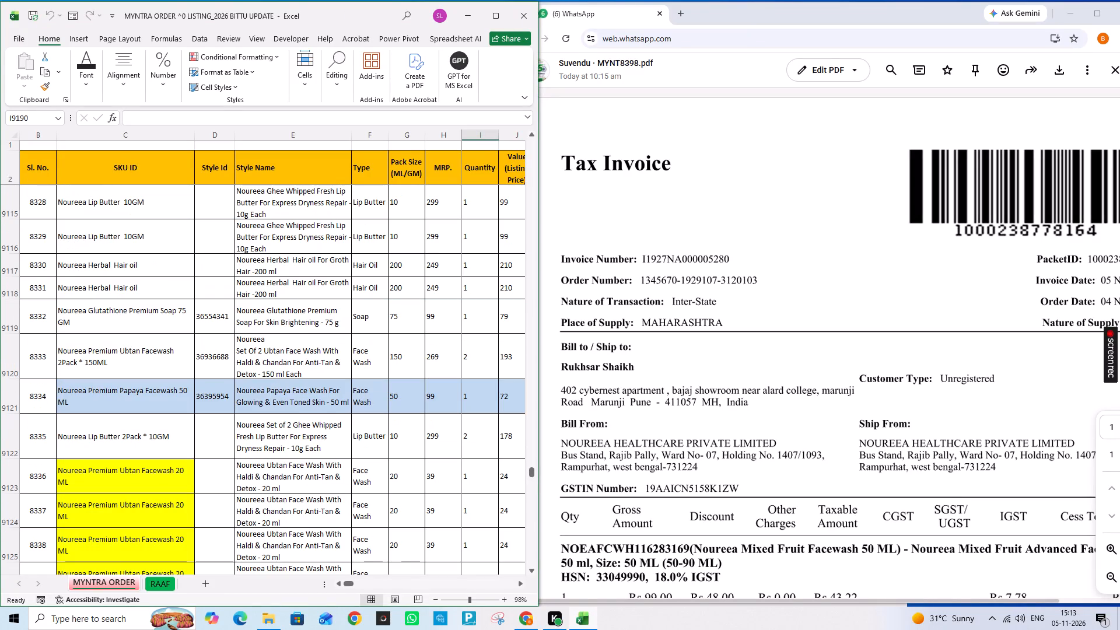
scroll(149, 326, "up", 14)
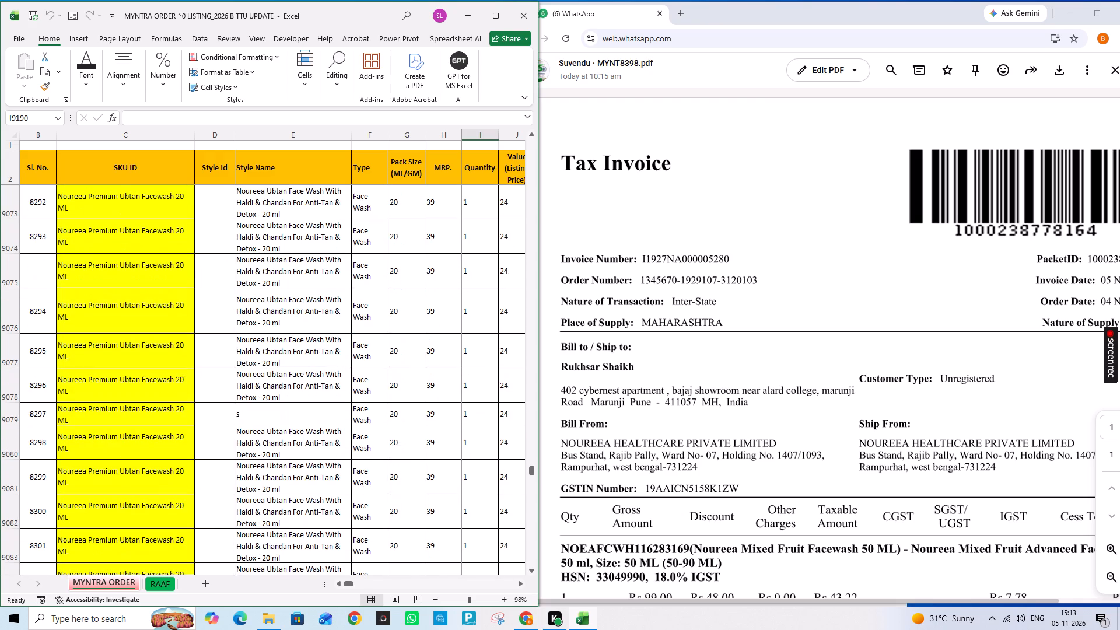
scroll(142, 330, "up", 1)
scroll(142, 330, "down", 1)
scroll(142, 330, "up", 5)
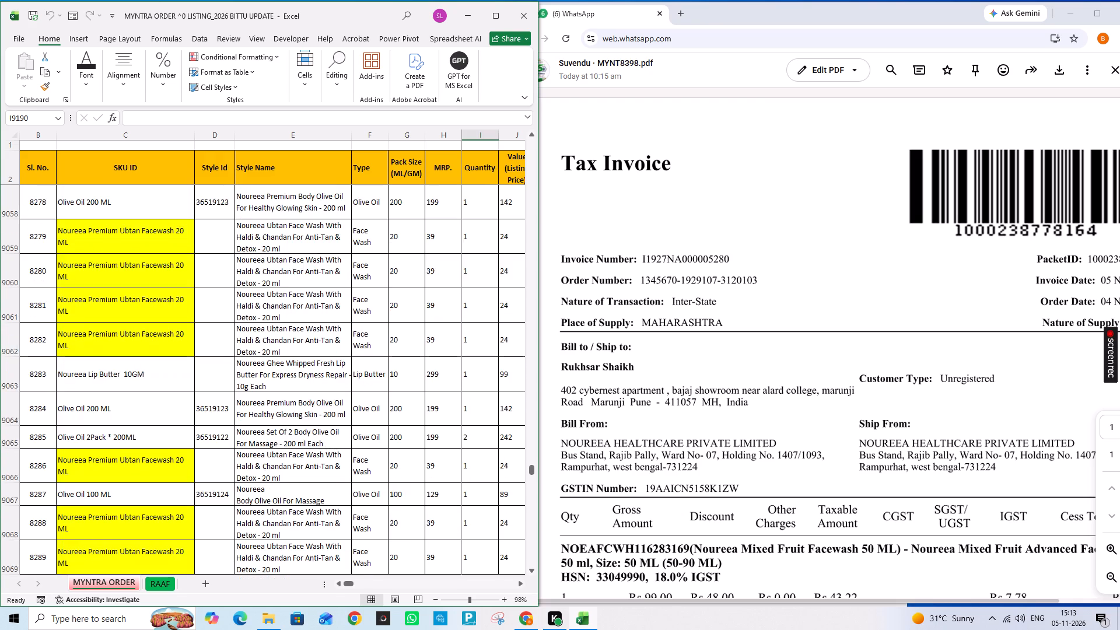
scroll(142, 330, "down", 1)
scroll(142, 330, "up", 5)
left_click(145, 429)
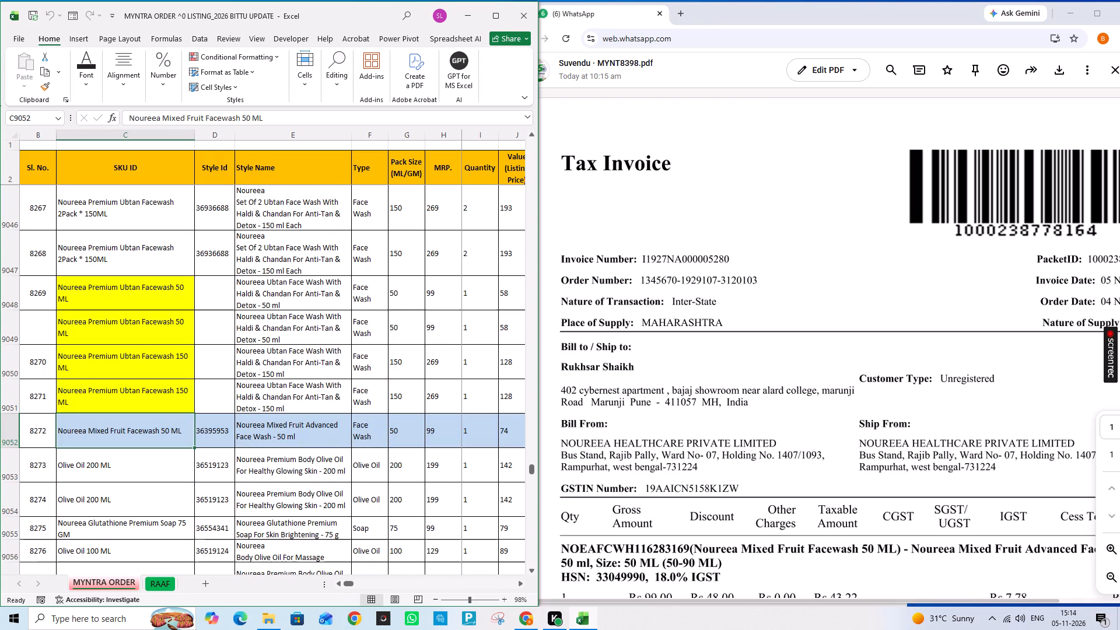
key("shift+Right")
key("shift+Right")
key("shift+Right")
key("shift+Right")
key("shift+Right")
key("shift+Right")
key("shift+Right")
key("shift+Right")
key("shift+Right")
key("shift+Right")
key("shift+Right")
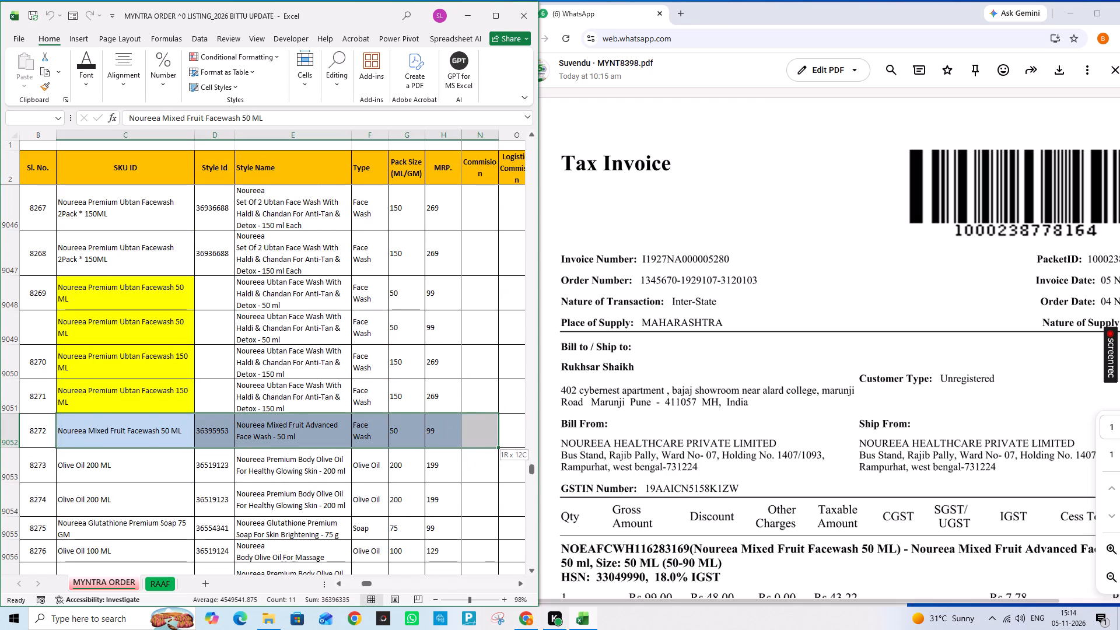
key("ctrl+c")
Paste the copied product details into the first empty order row, Sl. No. 8397, starting at SKU ID.
key("Page_Down")
key("Page_Down")
key("Page_Down")
key("Page_Down")
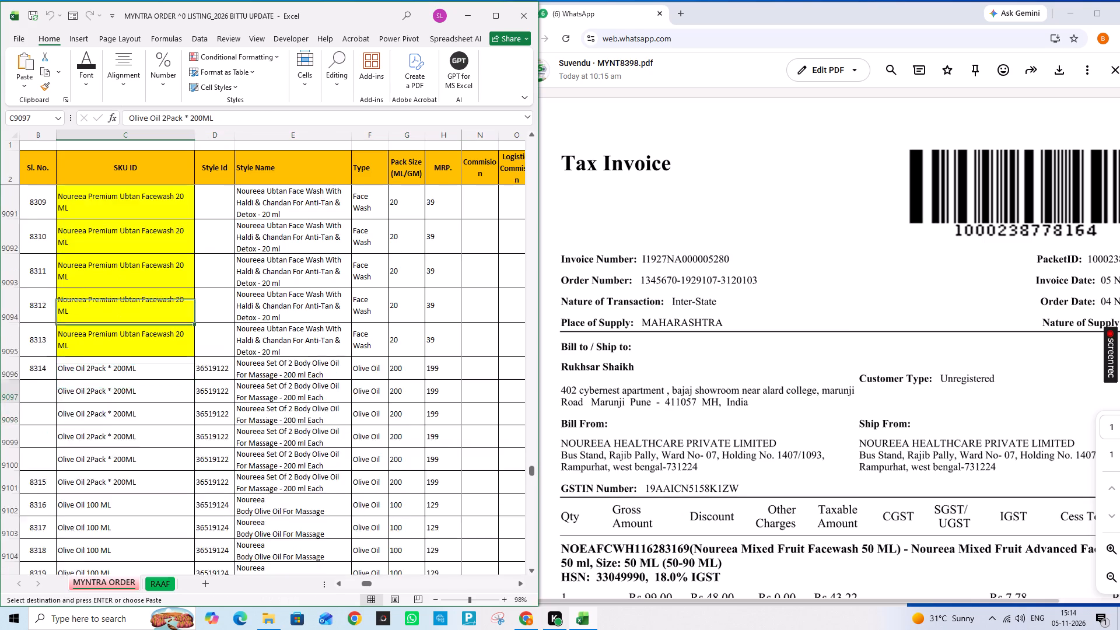
key("Page_Down")
key("Page_Down")
key("Page_Down")
key("Page_Down")
key("Page_Down")
key("Page_Down")
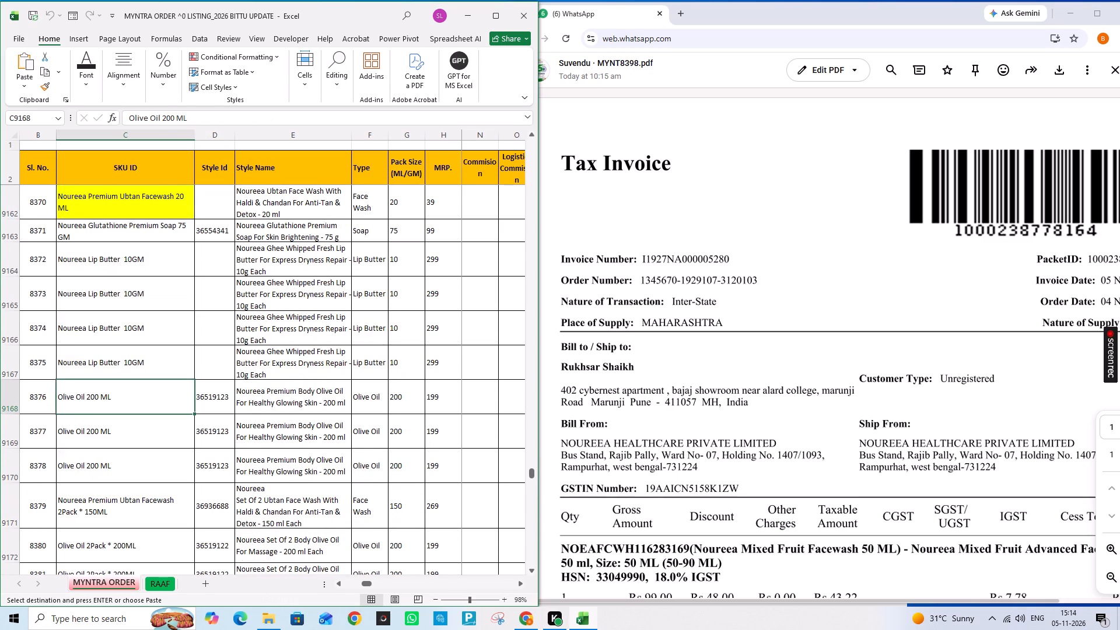
key("Page_Down")
key("Page_Down")
key("Page_Down")
key("Page_Up")
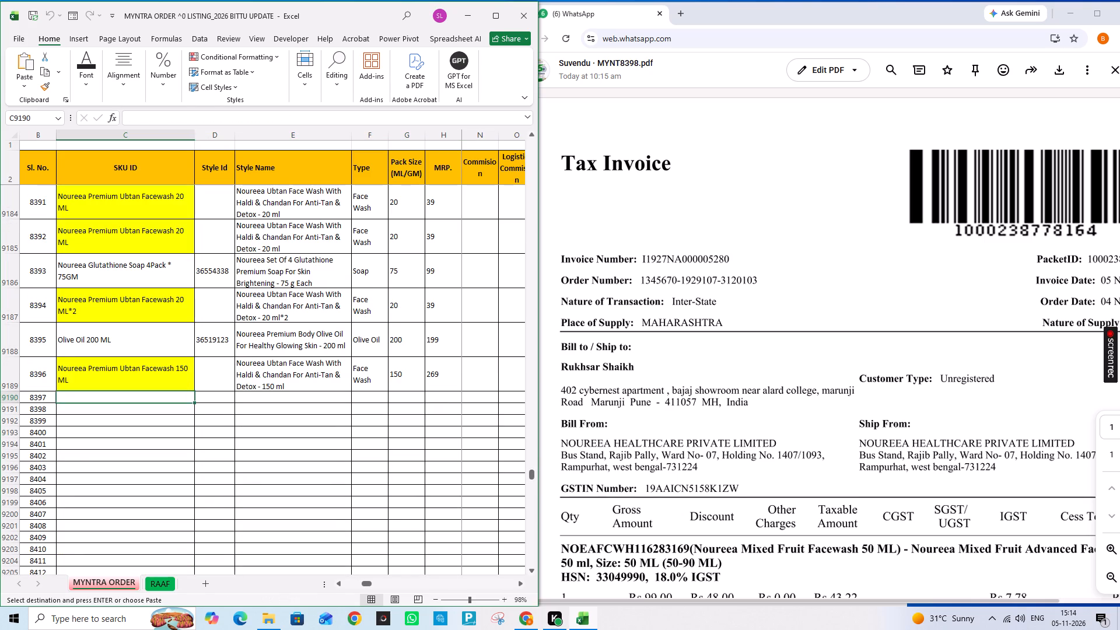
key("Down")
key("Up")
key("Return")
key("Right")
key("Right")
key("Right")
key("Right")
key("Right")
key("Right")
key("Right")
key("Right")
key("Right")
key("Right")
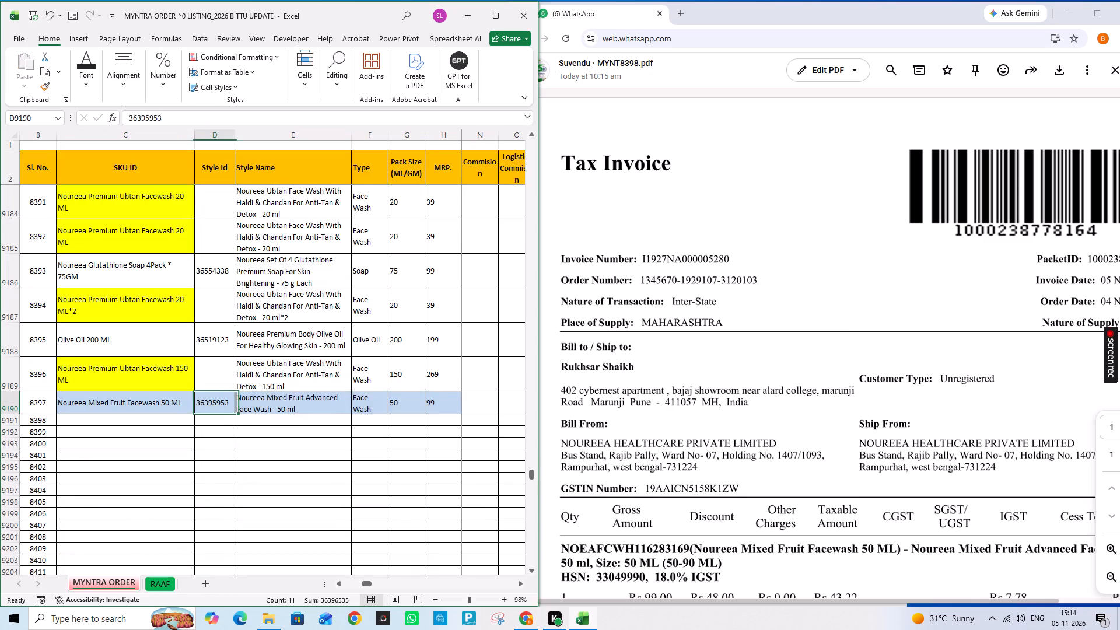
key("Right")
key("Right")
key("Right")
key("Right")
key("Right")
key("Right")
key("Right")
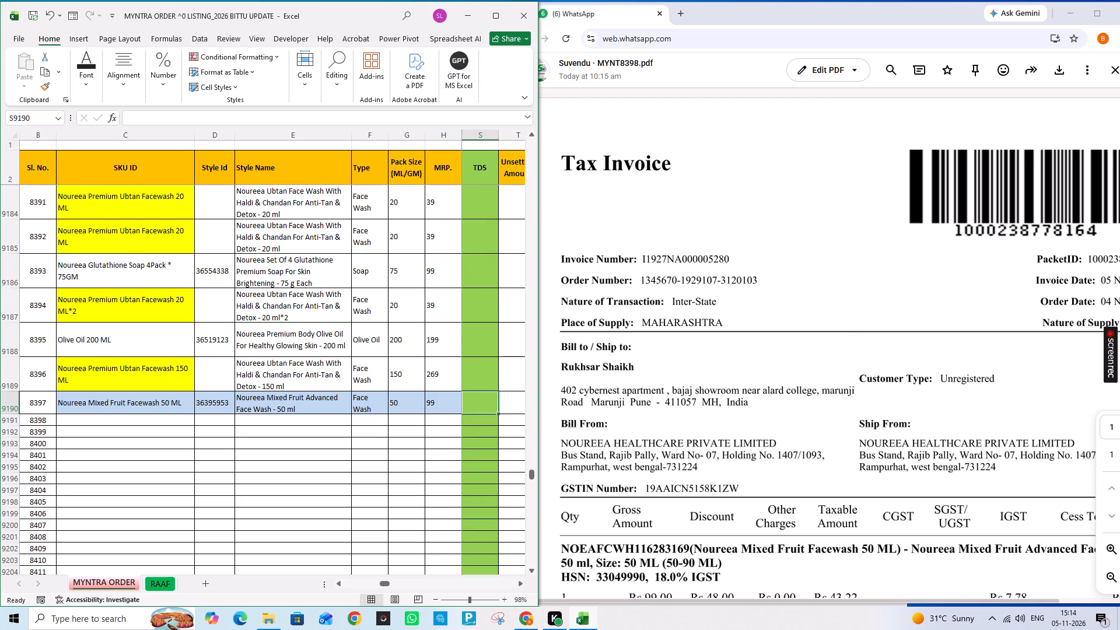
key("ctrl+Right")
key("Right")
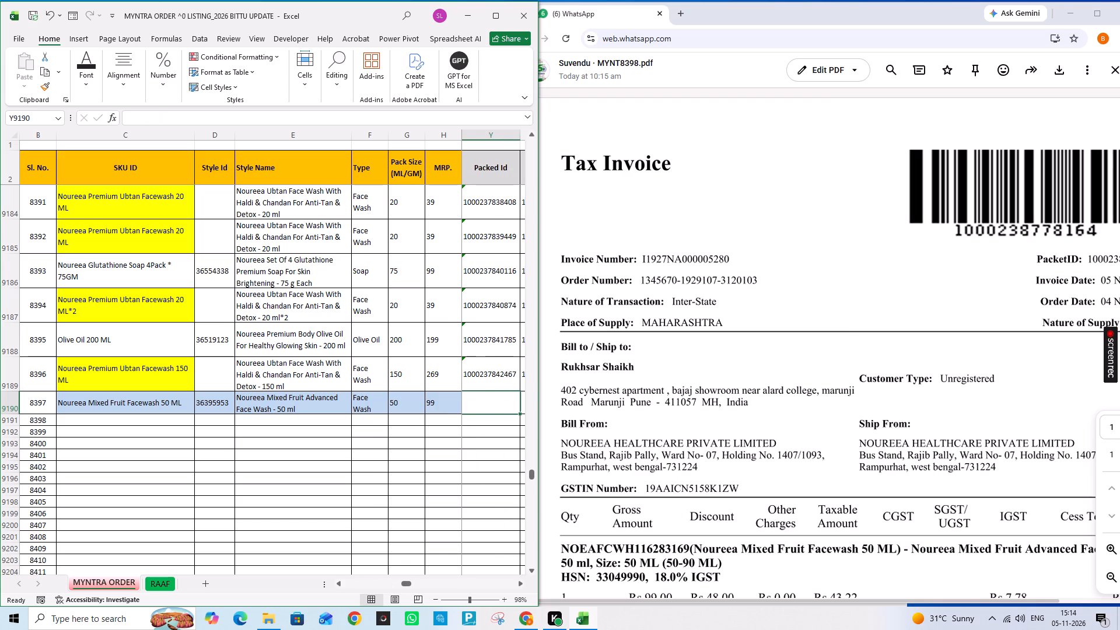
key("Left")
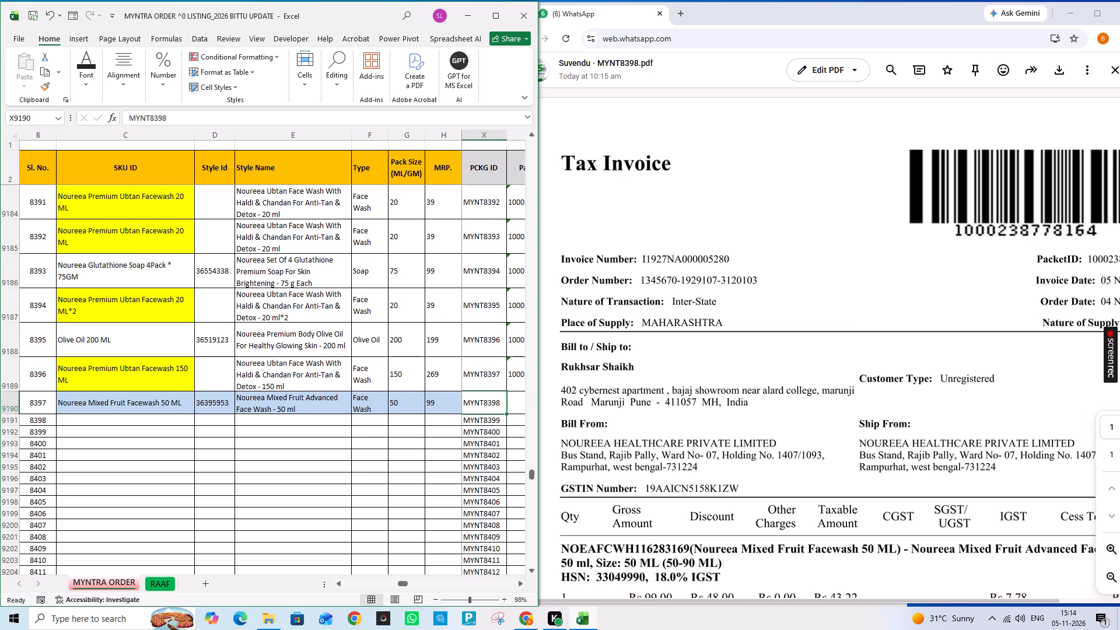
key("Right")
key("apostrophe")
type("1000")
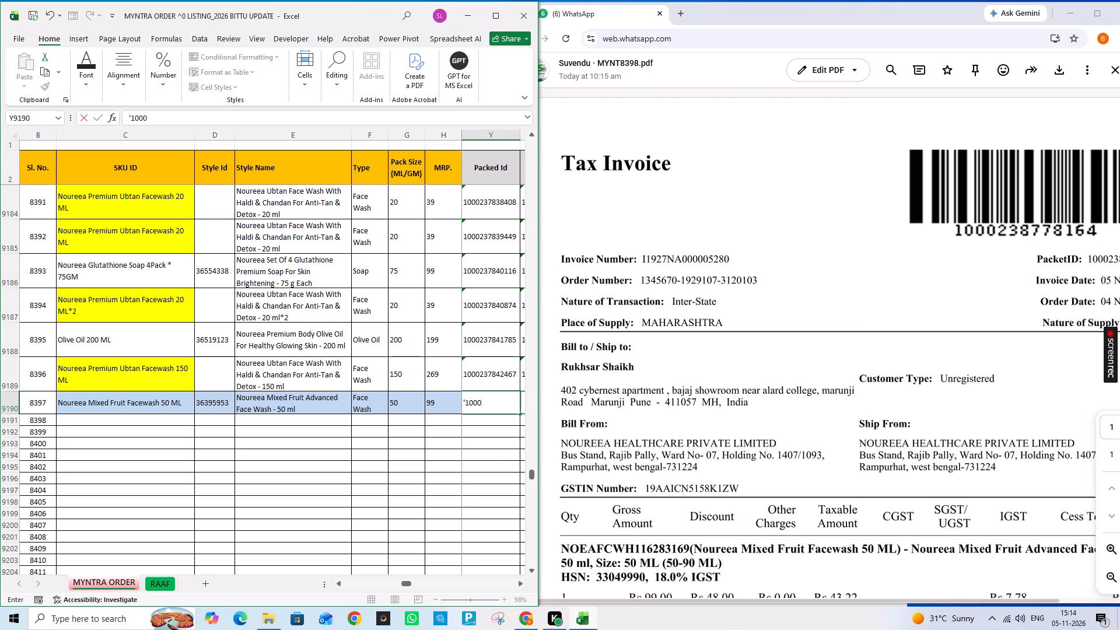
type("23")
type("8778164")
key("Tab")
Start a text entry in the Order Id cell of Sl. No. 8397 and adjust the worksheet window's position and width beside the invoice.
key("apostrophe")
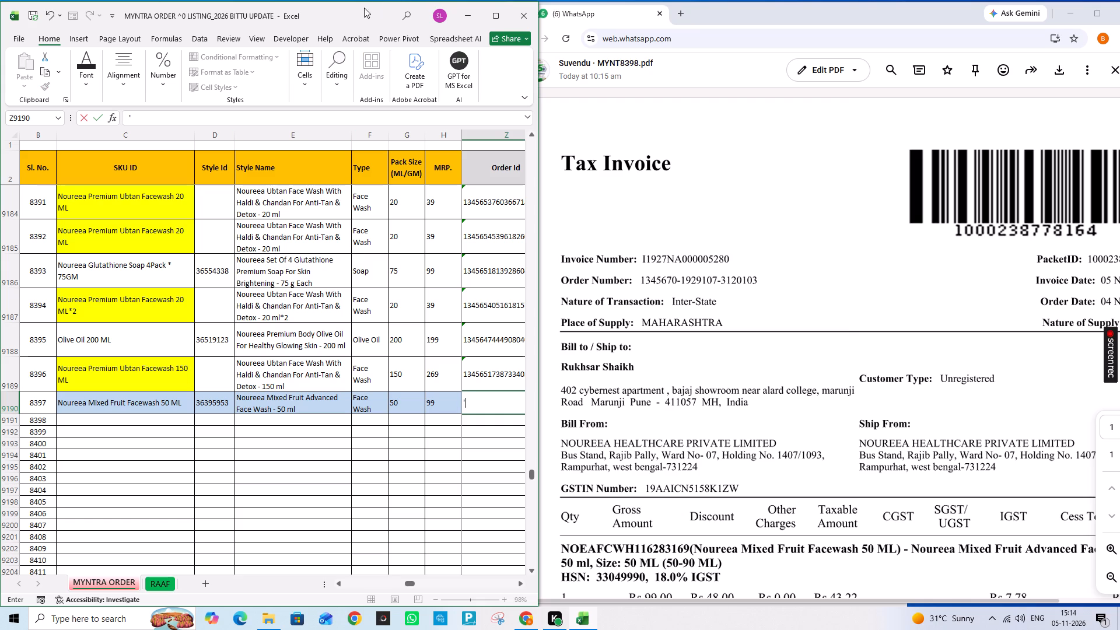
left_click_drag(350, 15, 313, 15)
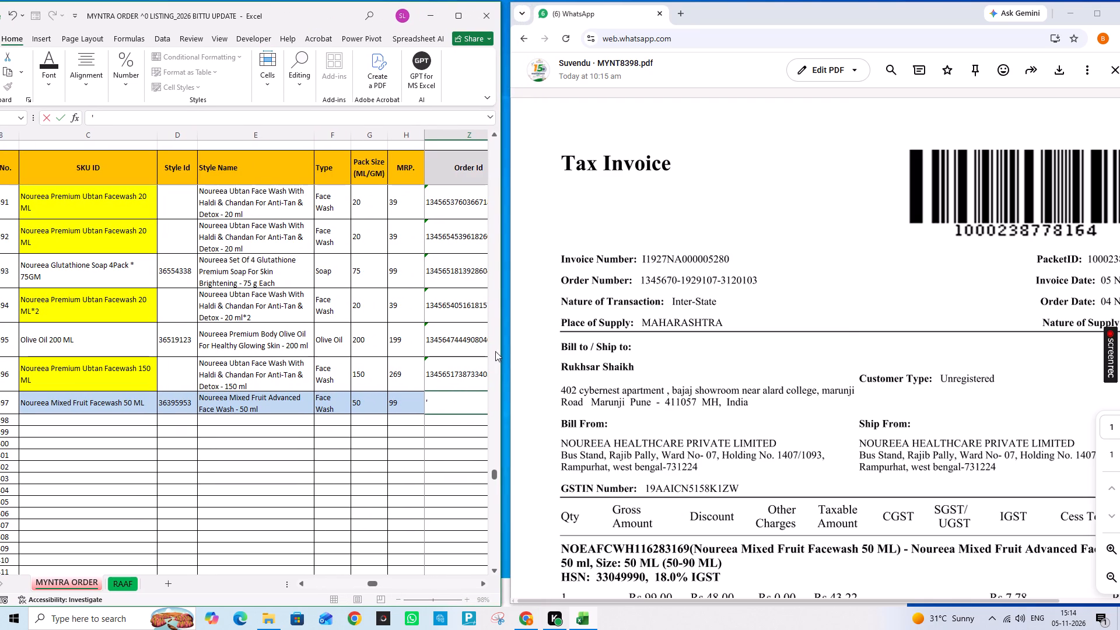
left_click(499, 351)
left_click_drag(501, 351, 514, 351)
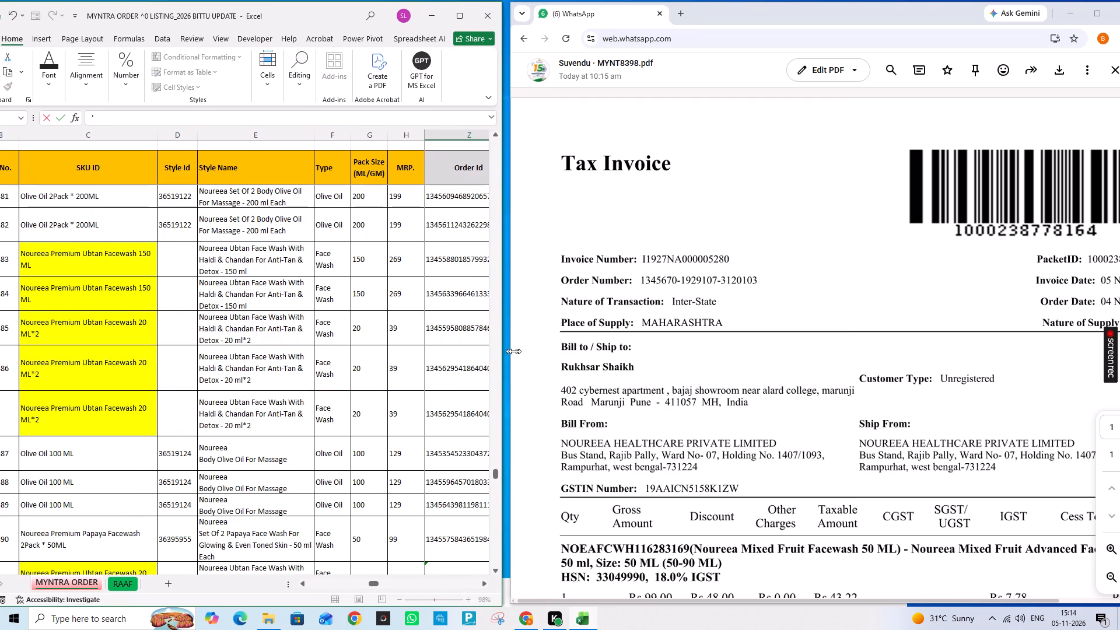
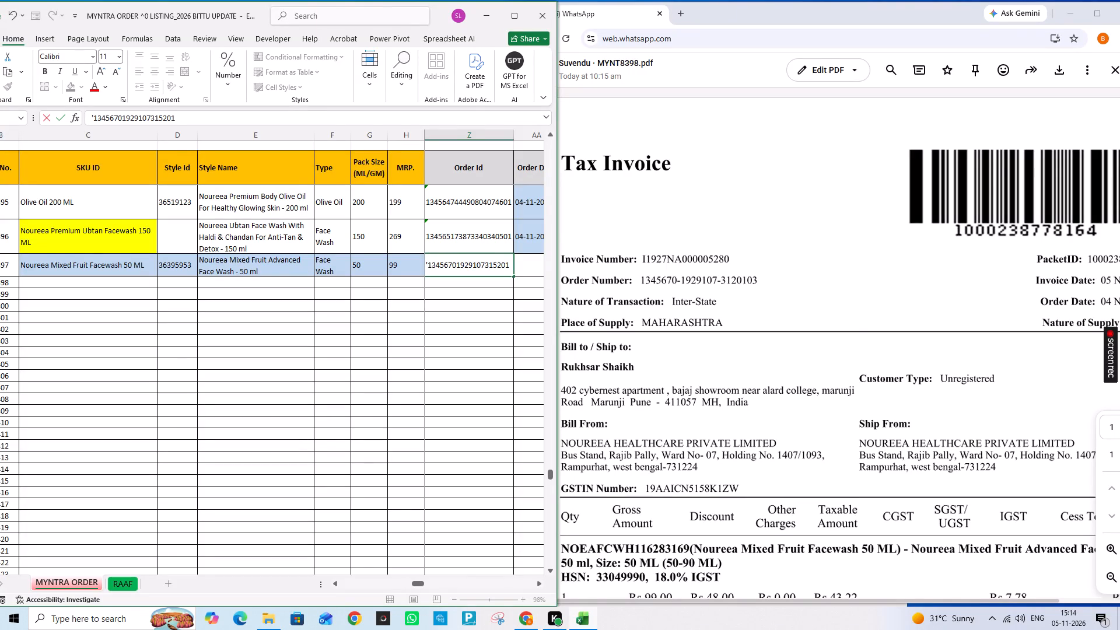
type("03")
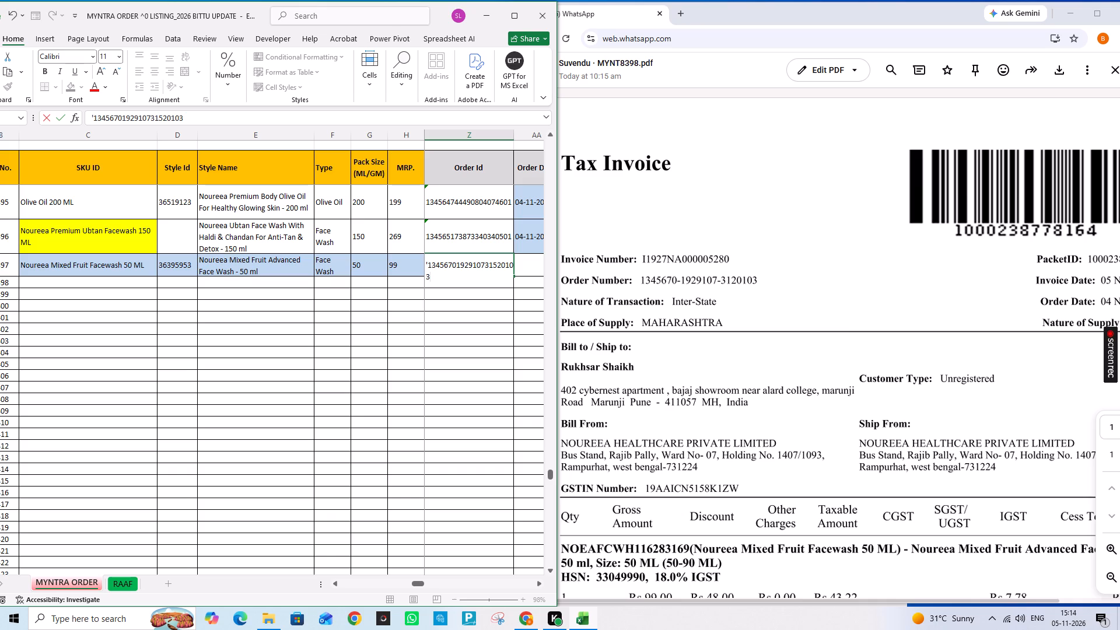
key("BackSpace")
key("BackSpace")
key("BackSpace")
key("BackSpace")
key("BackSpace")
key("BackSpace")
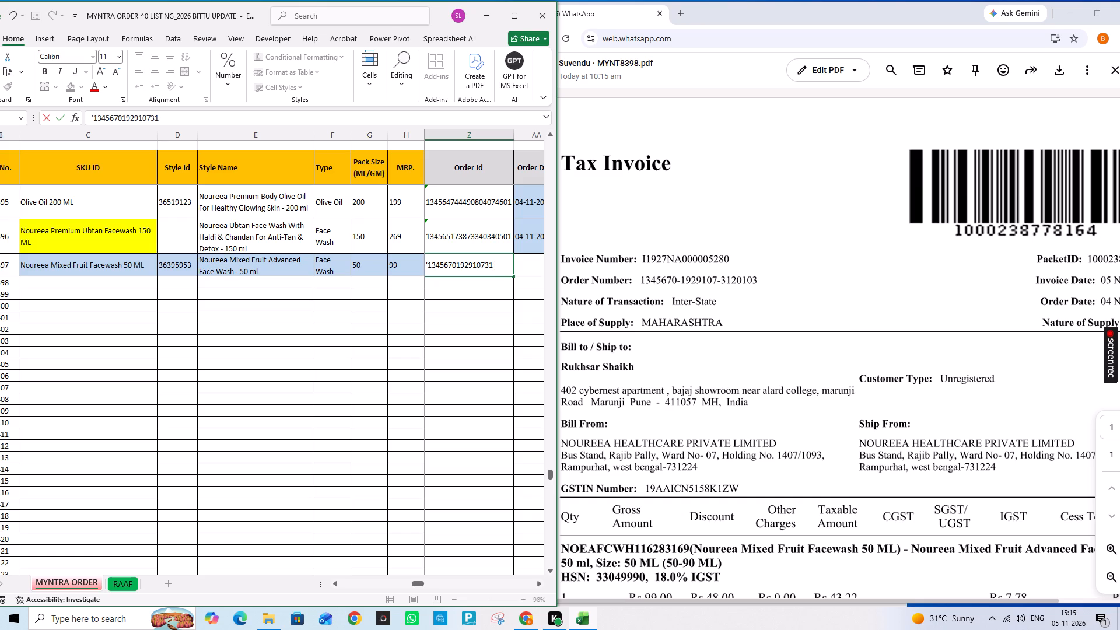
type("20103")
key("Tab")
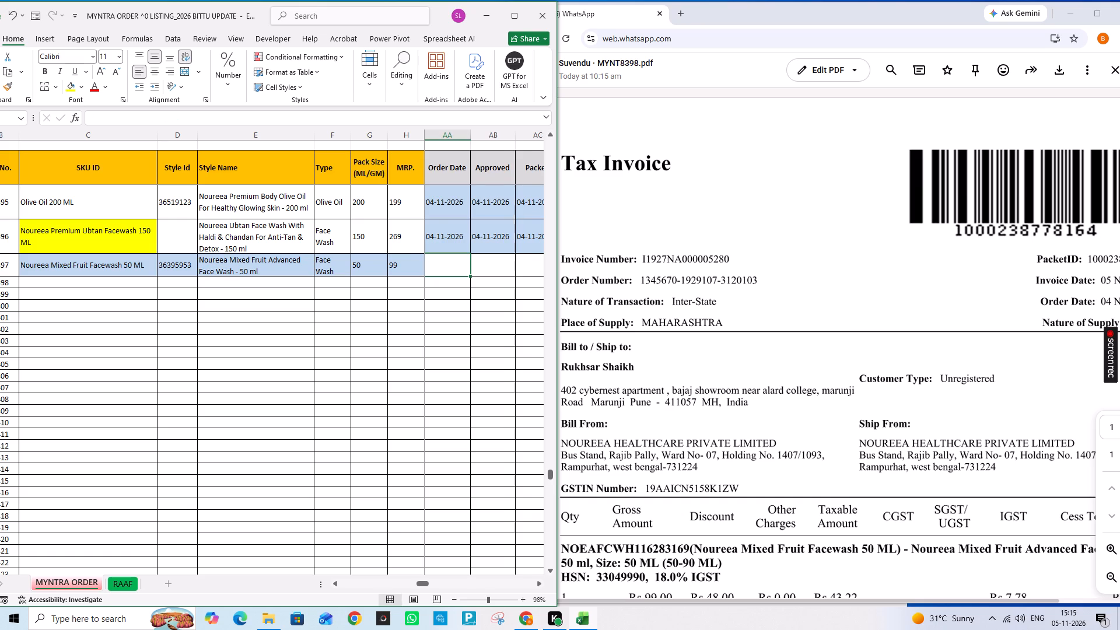
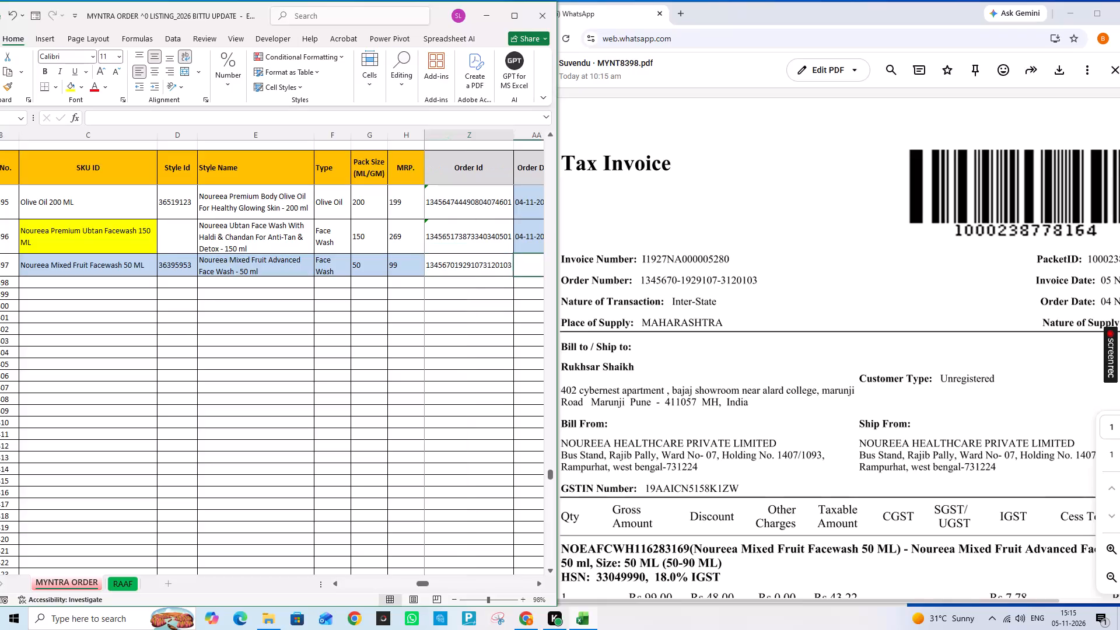
Fill Order Date, Approved and Packed of Sl. No. 8397 with 04-11-2026 from the row above.
key("Right")
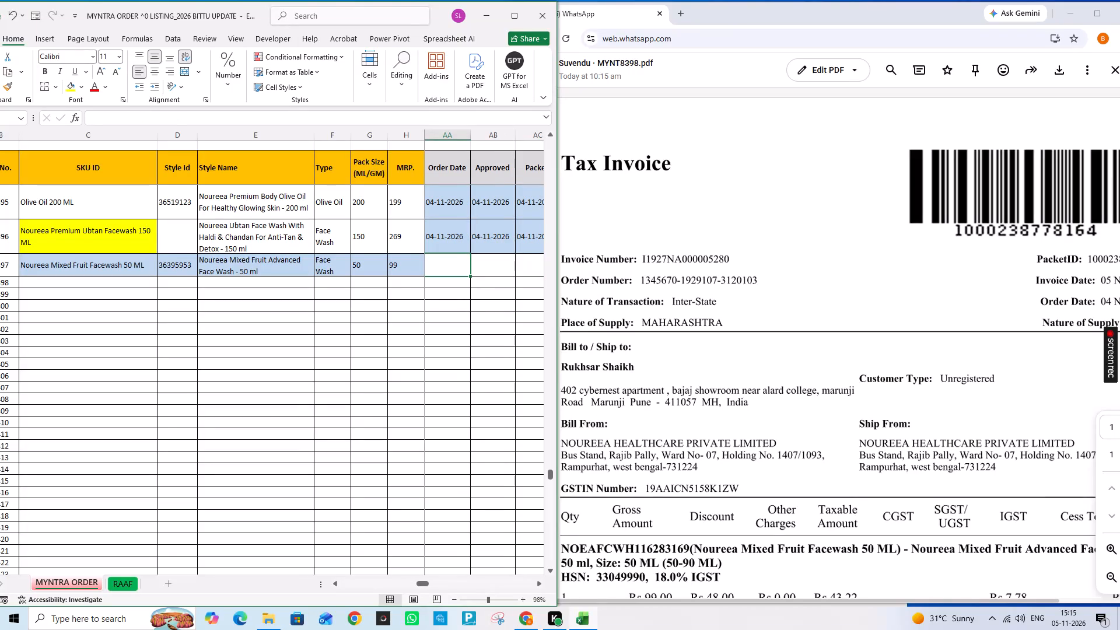
key("shift+Right")
key("shift+Right")
key("ctrl+d")
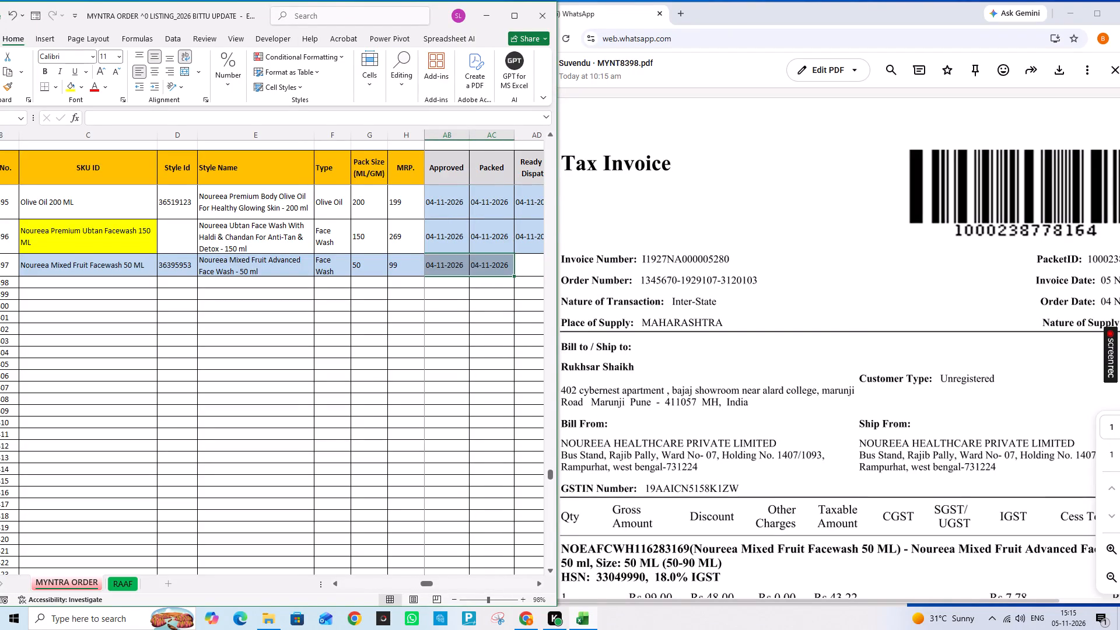
Set the Packed date of Sl. No. 8397 to 05-11-2026.
key("ctrl+Right")
key("F2")
key("Home")
key("Delete")
key("Delete")
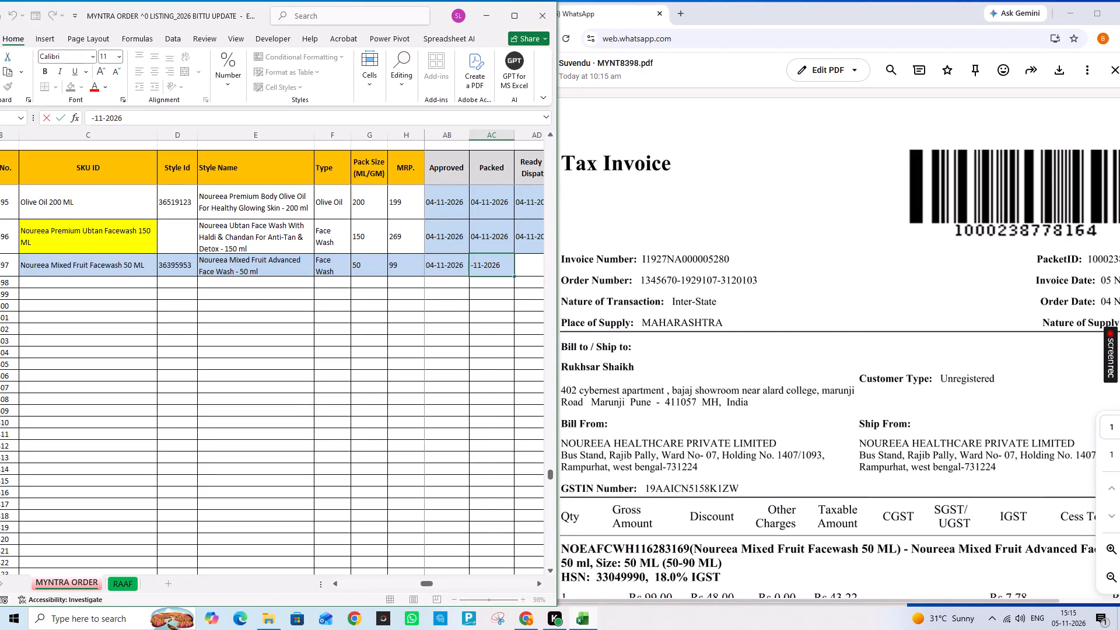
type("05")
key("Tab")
Copy the Packed date 05-11-2026 into Ready To Dispatch and Pick up Complete of Sl. No. 8397.
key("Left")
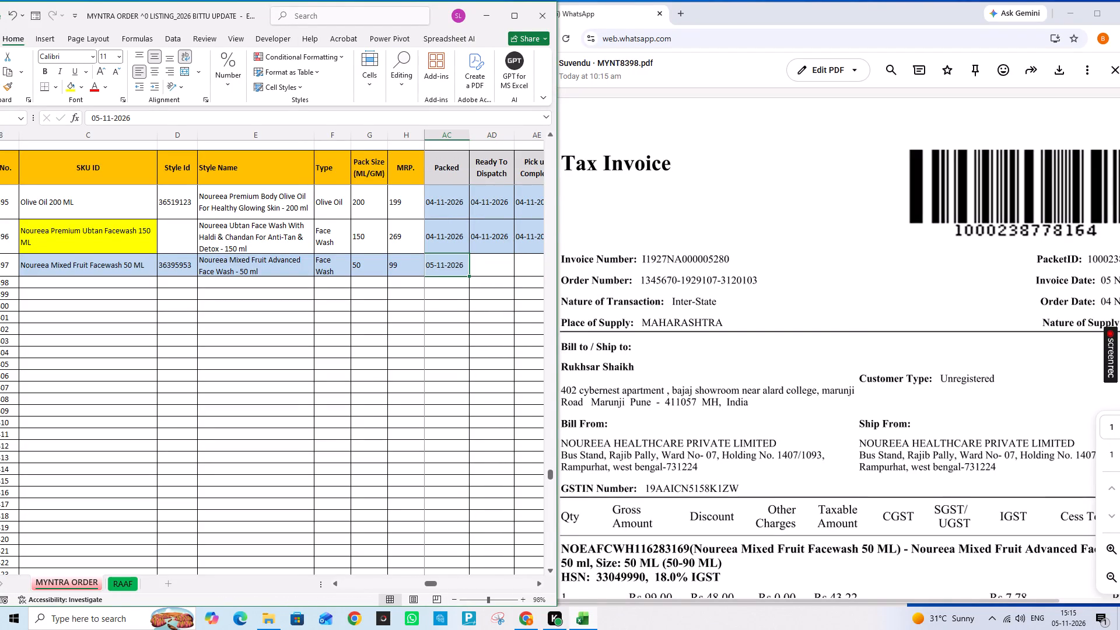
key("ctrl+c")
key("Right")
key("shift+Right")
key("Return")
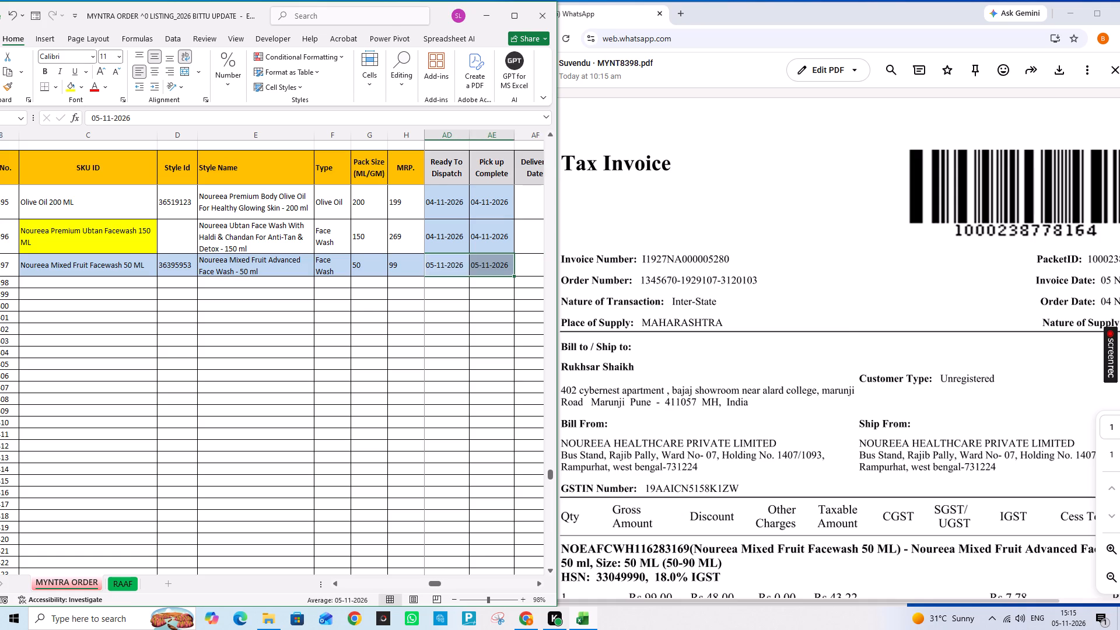
Enter the customer's name from the invoice's Bill to / Ship to section as Buyer Name of Sl. No. 8397.
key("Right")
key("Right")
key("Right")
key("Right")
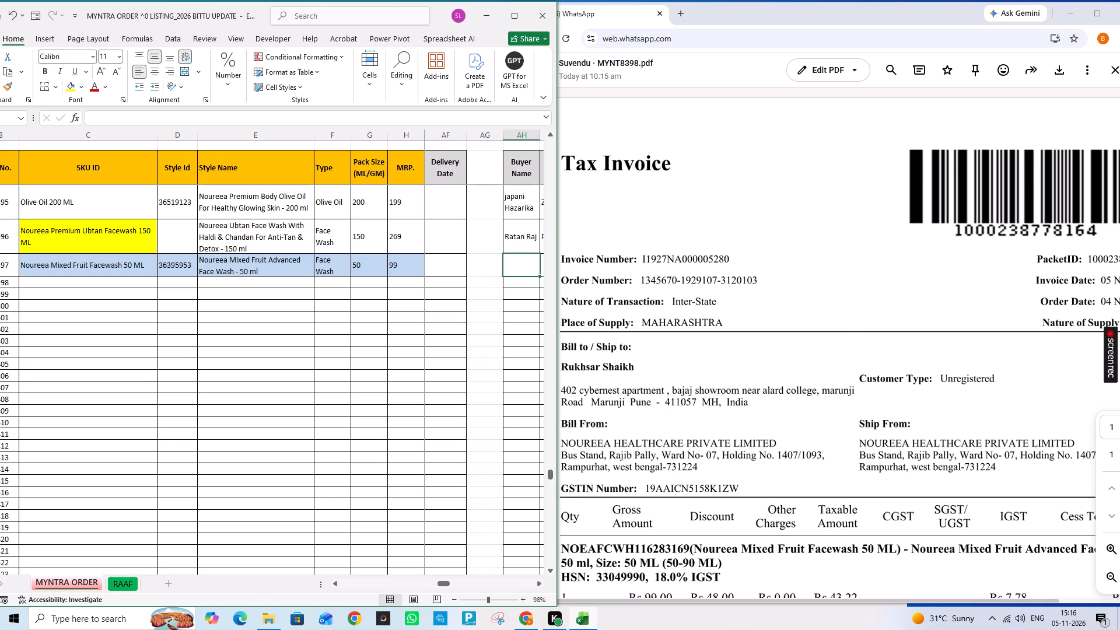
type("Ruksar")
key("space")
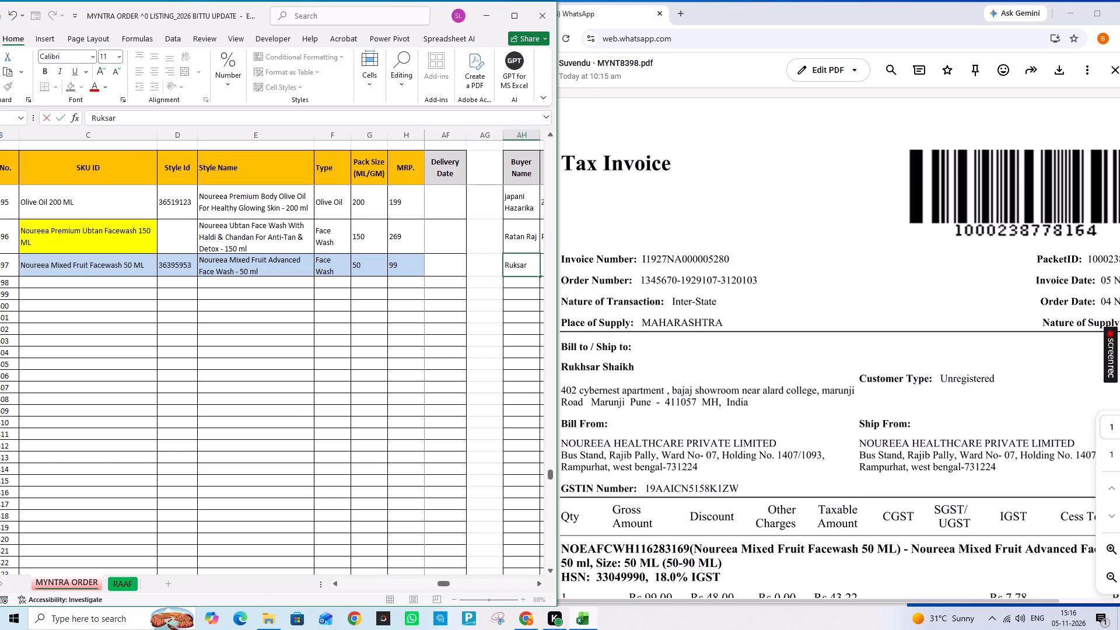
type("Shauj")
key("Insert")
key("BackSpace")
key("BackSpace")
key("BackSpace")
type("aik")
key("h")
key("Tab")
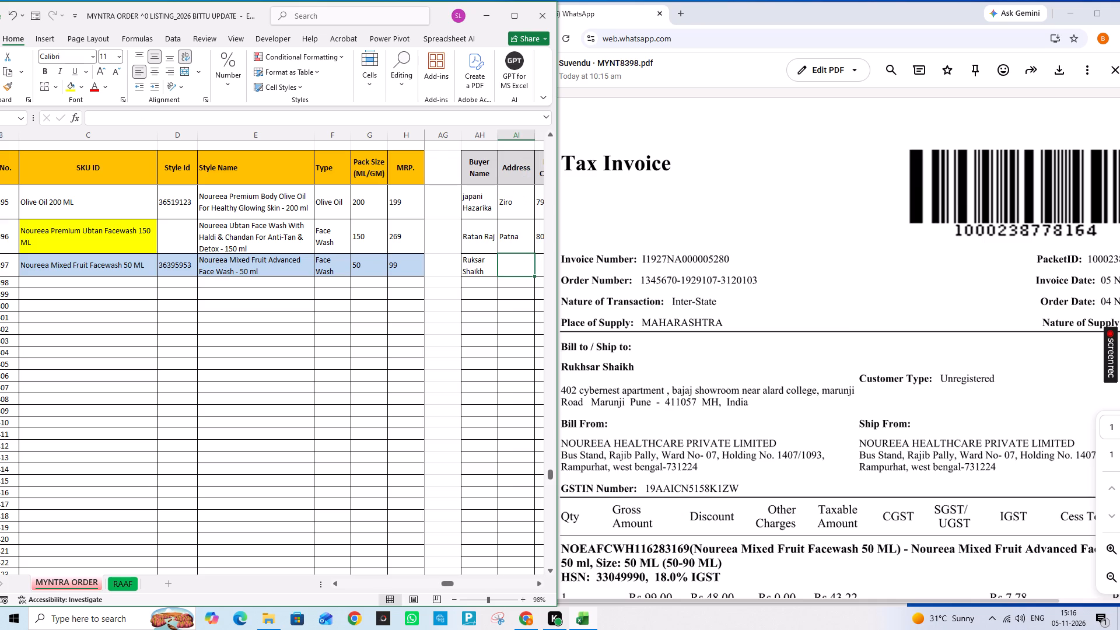
Enter the invoice's ship-to city as Address and its postal code as Pin Code for Sl. No. 8397.
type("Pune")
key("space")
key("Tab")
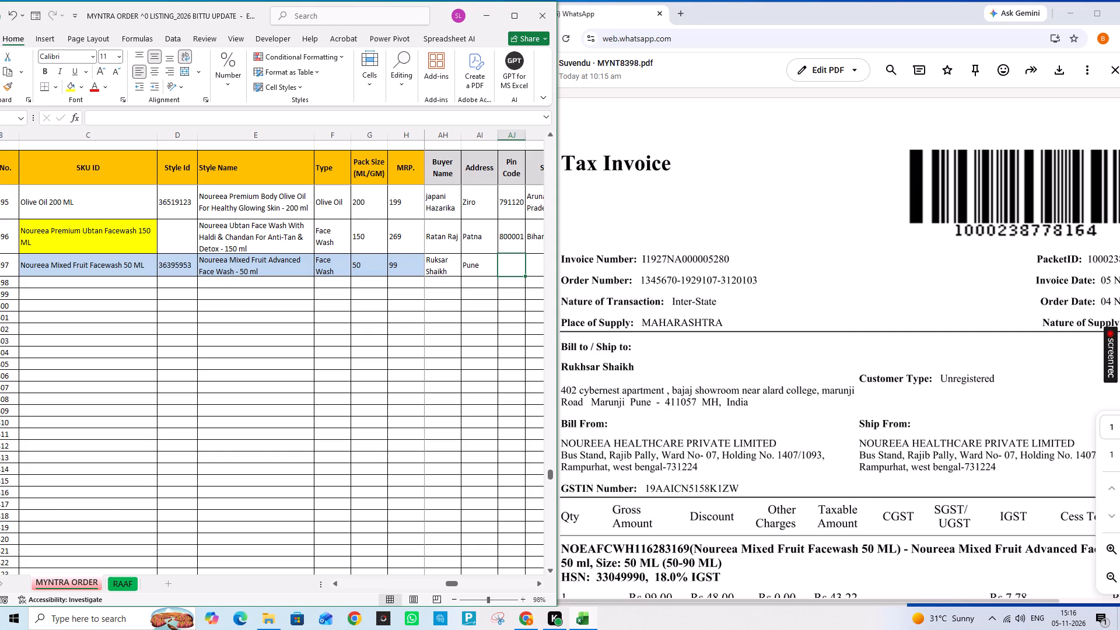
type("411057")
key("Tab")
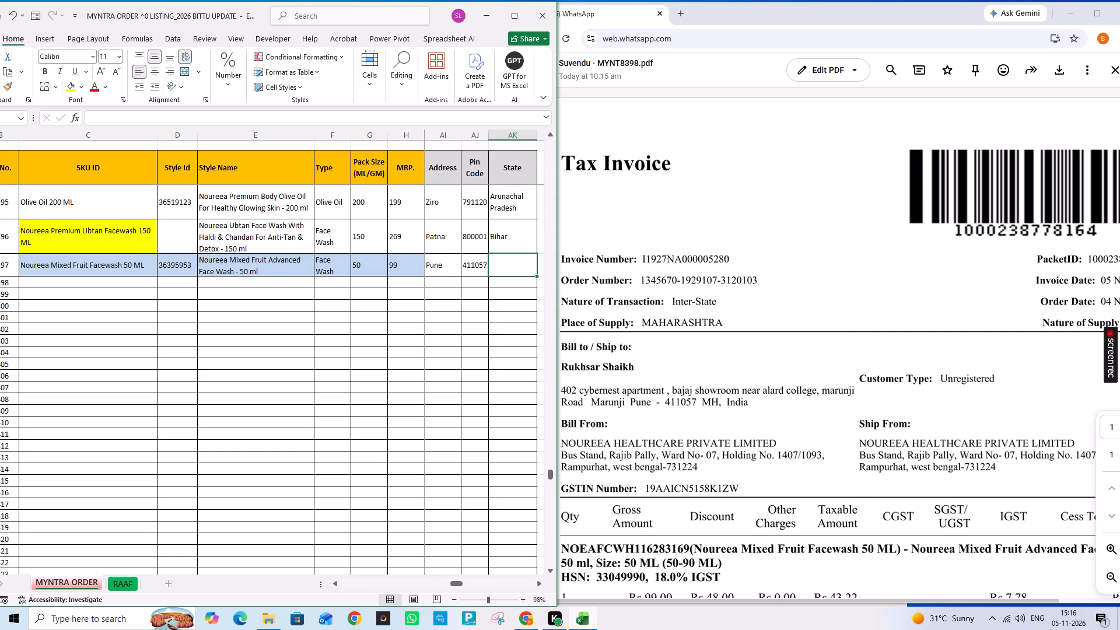
Enter Maharashtra as the State of Sl. No. 8397.
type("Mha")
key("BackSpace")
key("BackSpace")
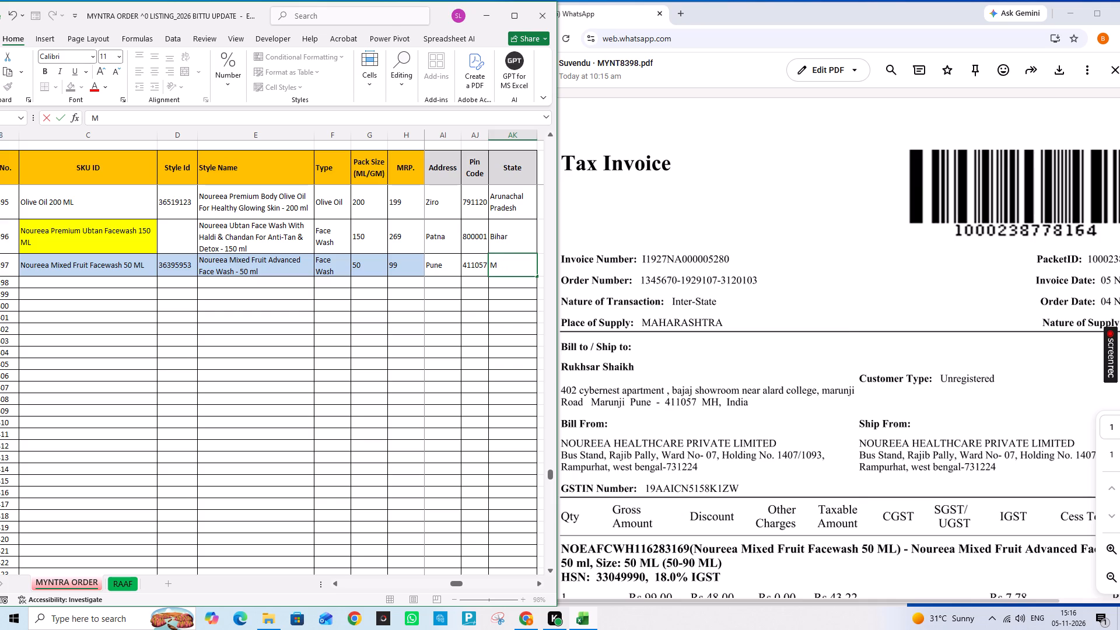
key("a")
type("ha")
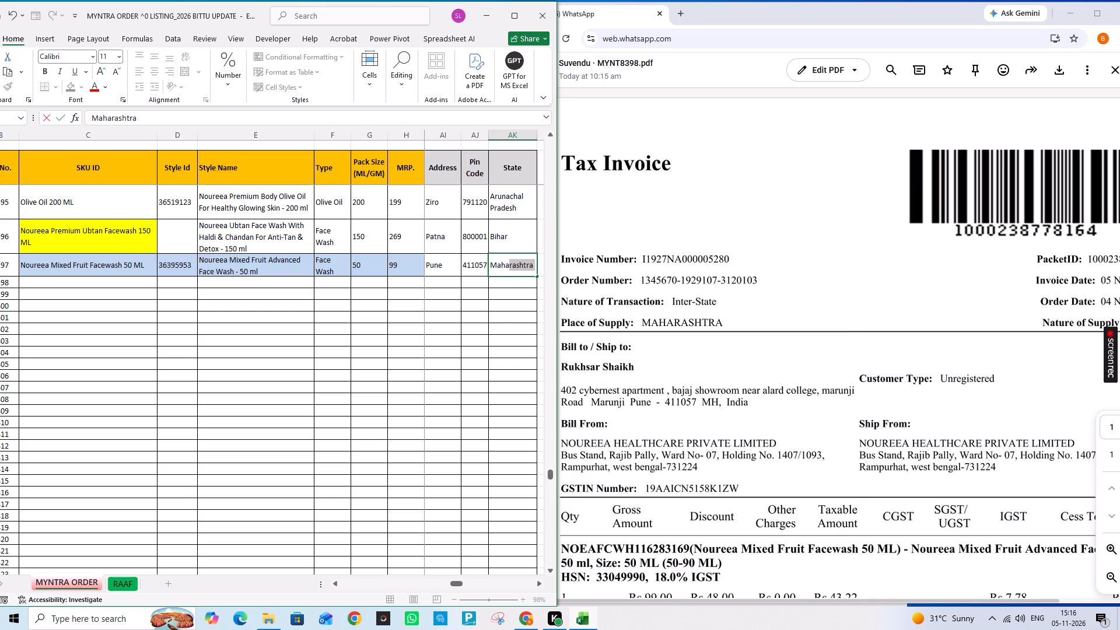
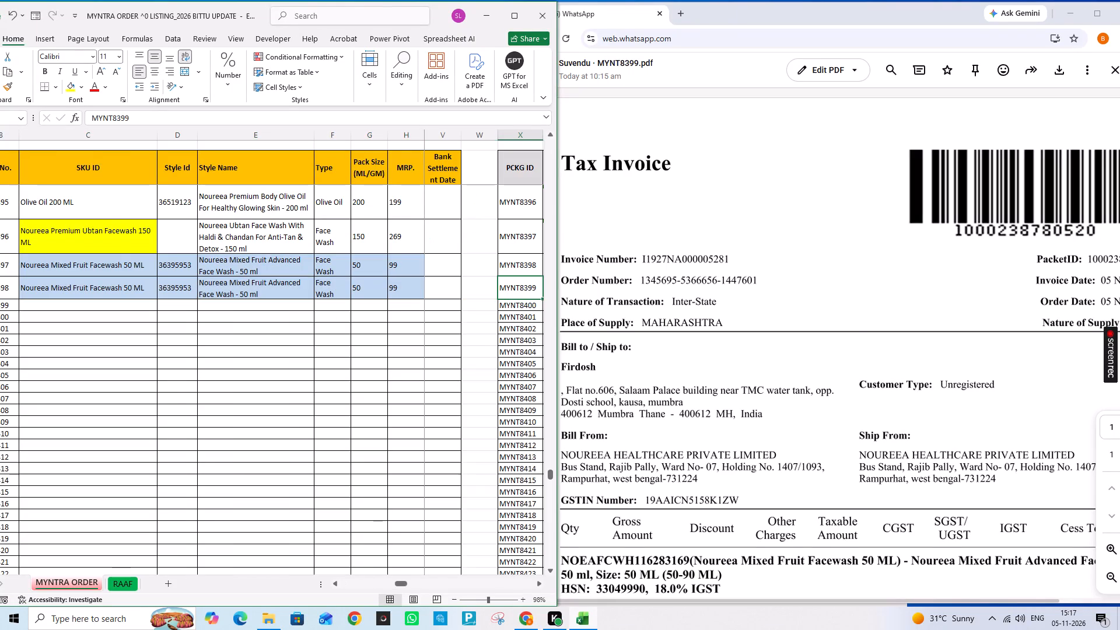
key("Right")
key("apostrophe")
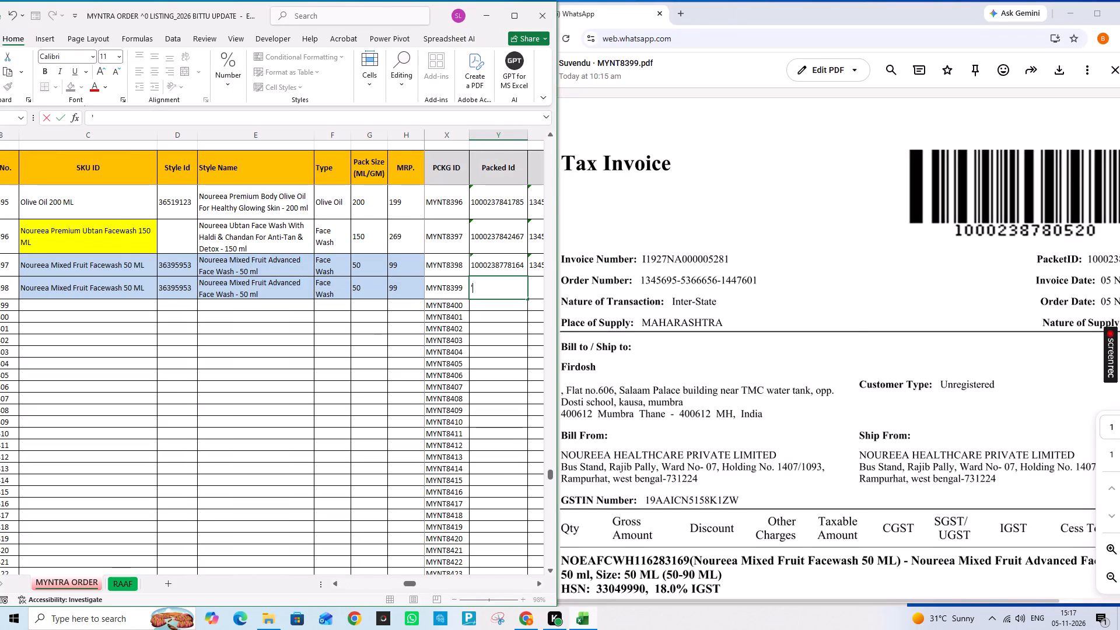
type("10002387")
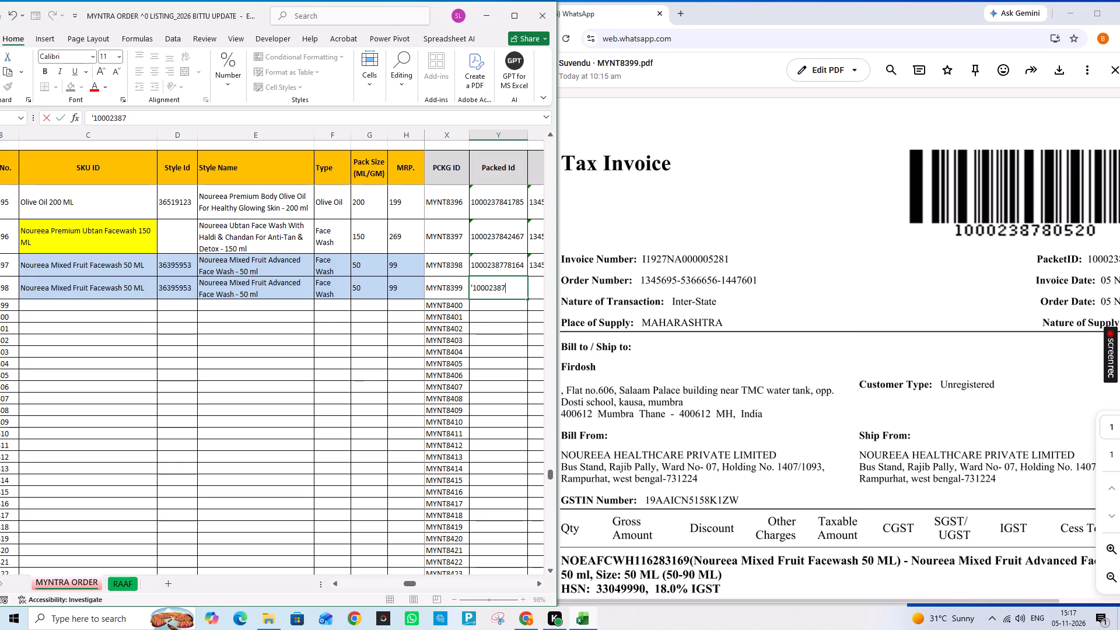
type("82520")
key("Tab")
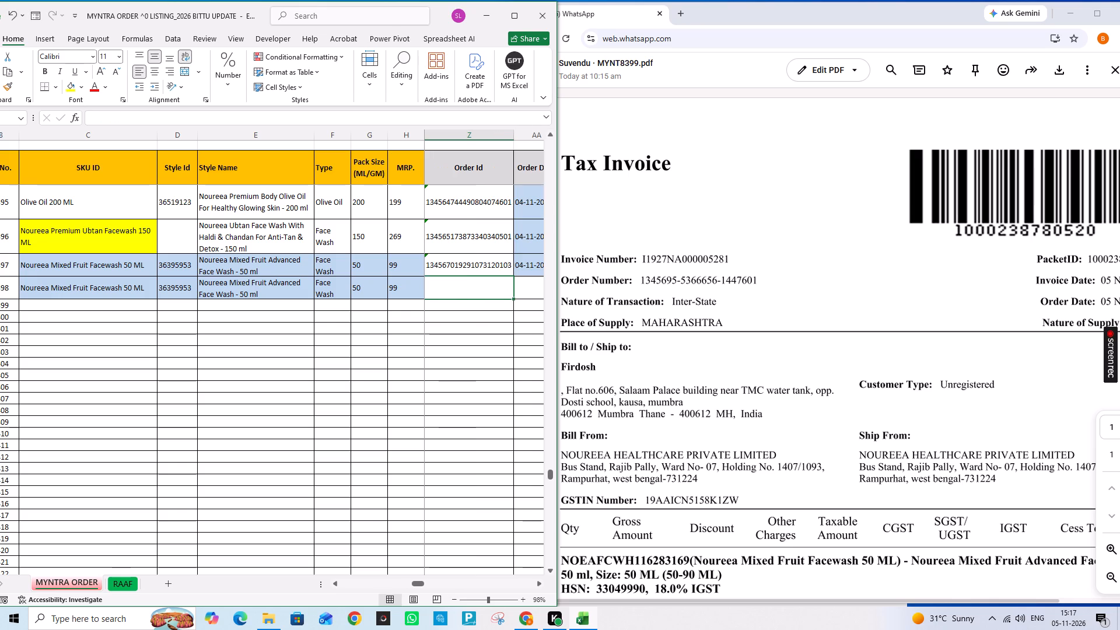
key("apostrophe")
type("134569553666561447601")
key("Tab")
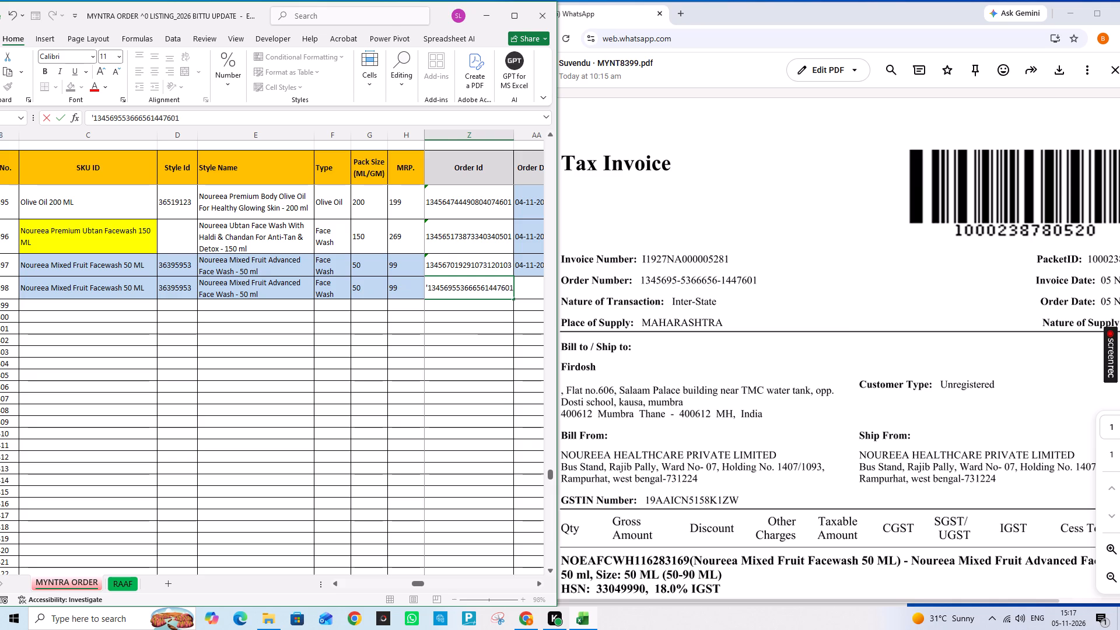
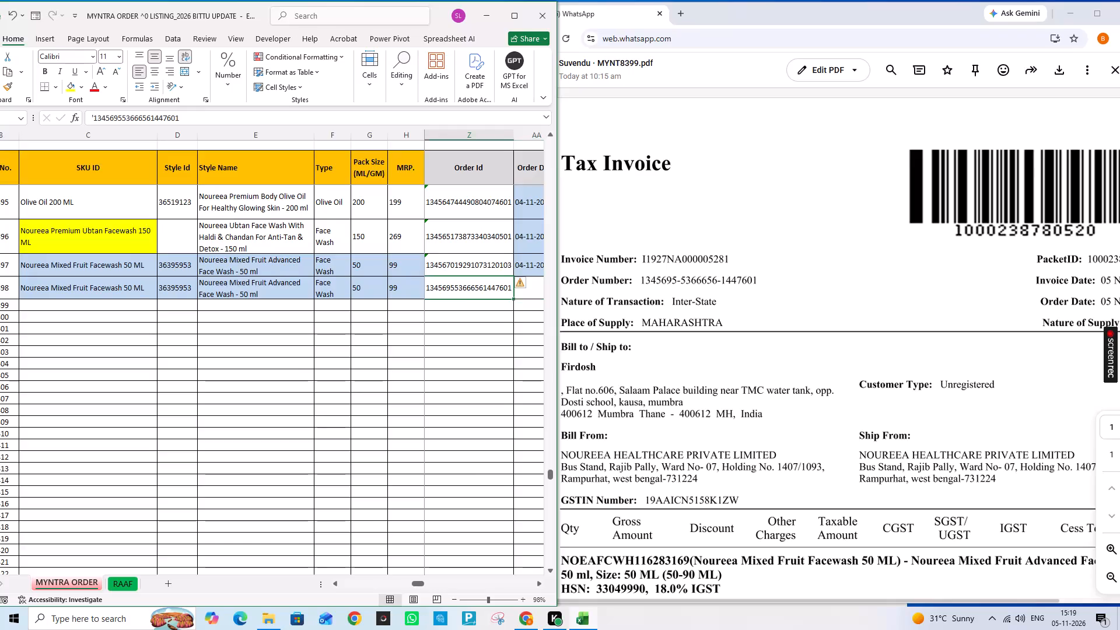
Copy the Ready To Dispatch date 05-11-2026 from Sl. No. 8397 into Order Date through Pick up Complete of Sl. No. 8398.
key("Right")
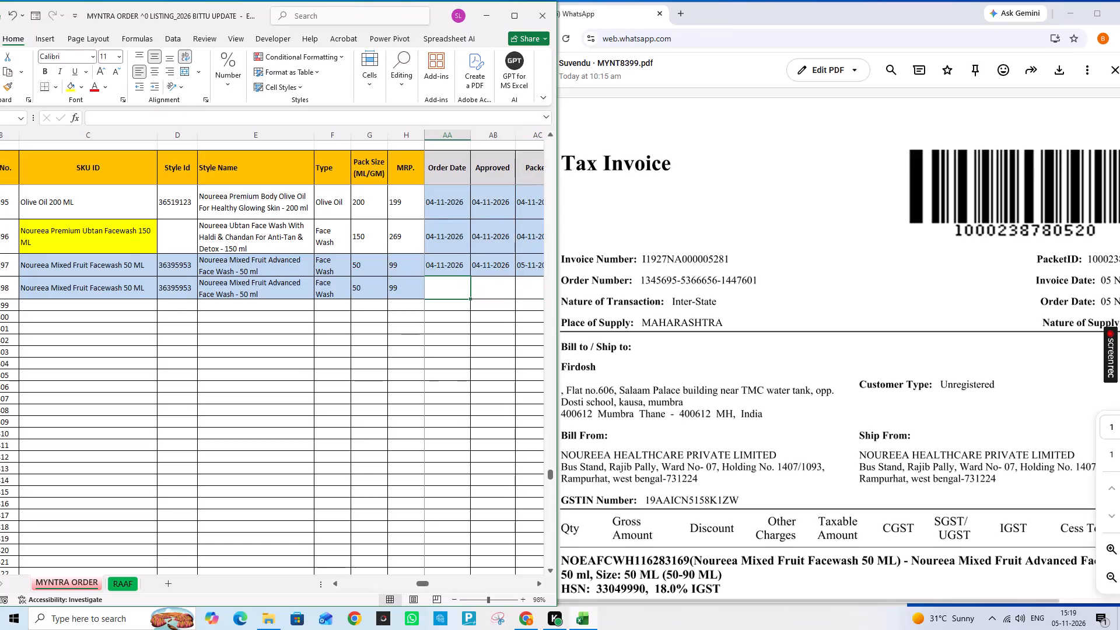
key("shift+Right")
key("shift+Right")
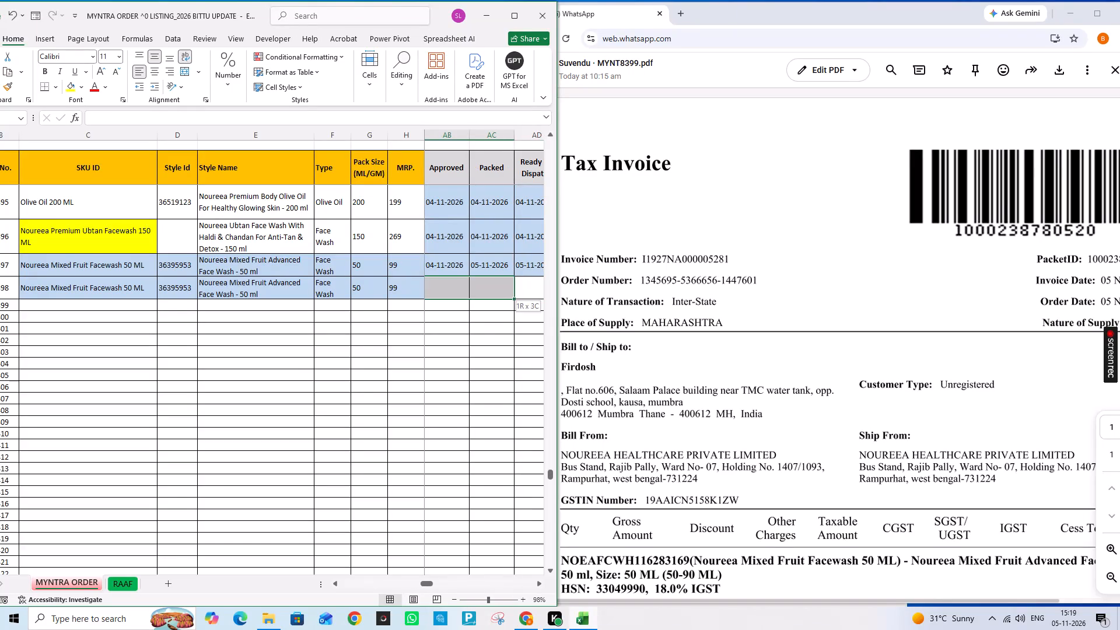
key("Right")
key("Right")
key("Right")
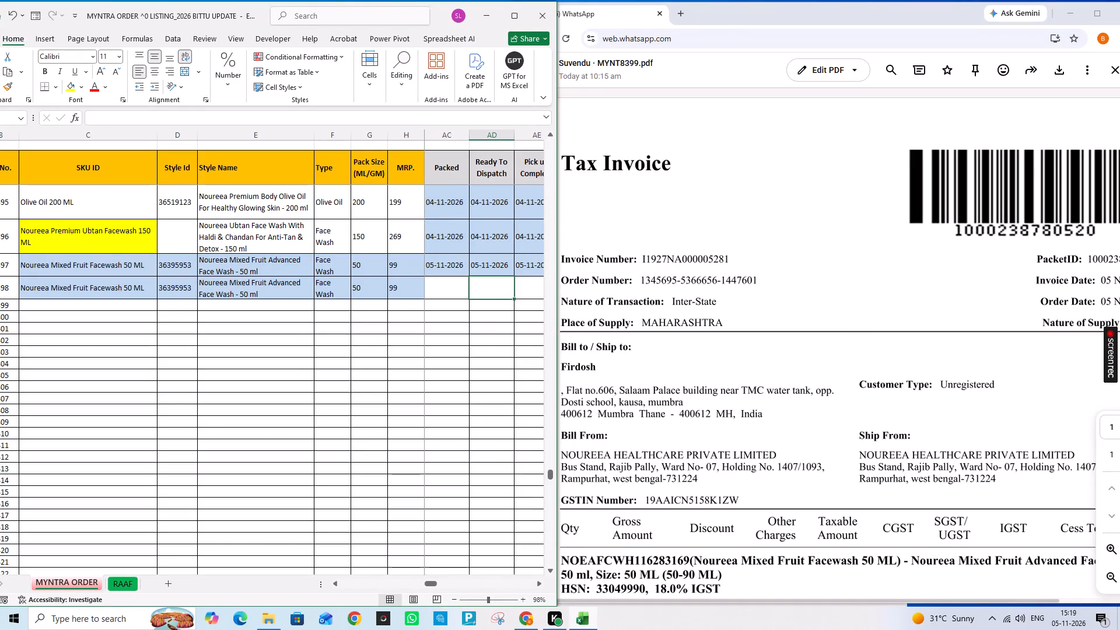
key("Up")
key("ctrl+c")
key("Down")
key("Left")
key("Left")
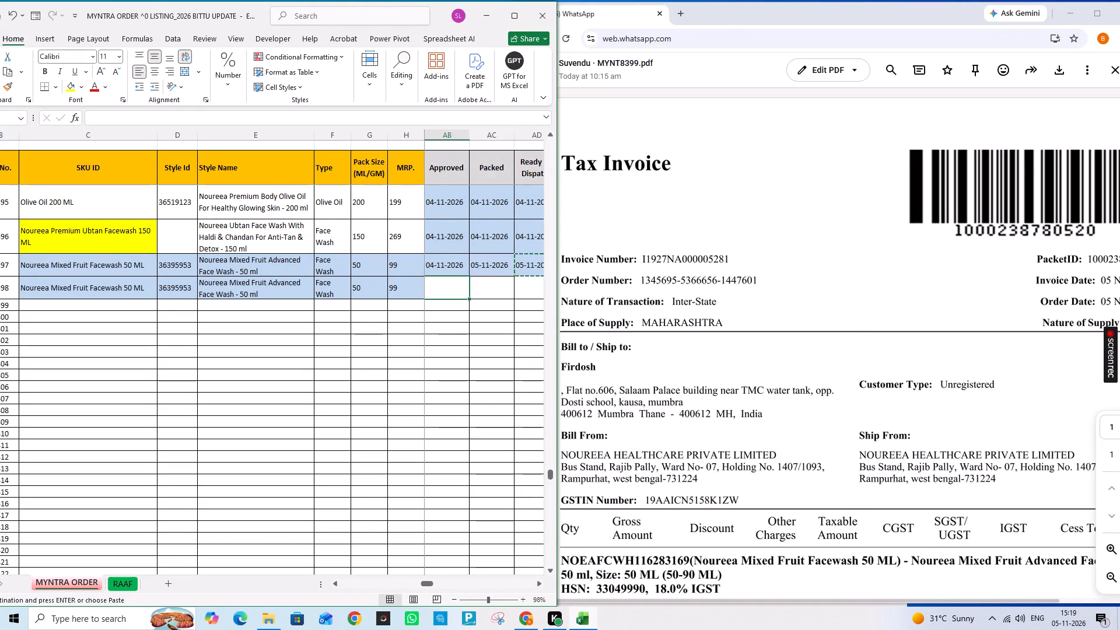
key("Left")
key("Left")
key("Right")
key("shift+Right")
key("shift+Right")
key("shift+Right")
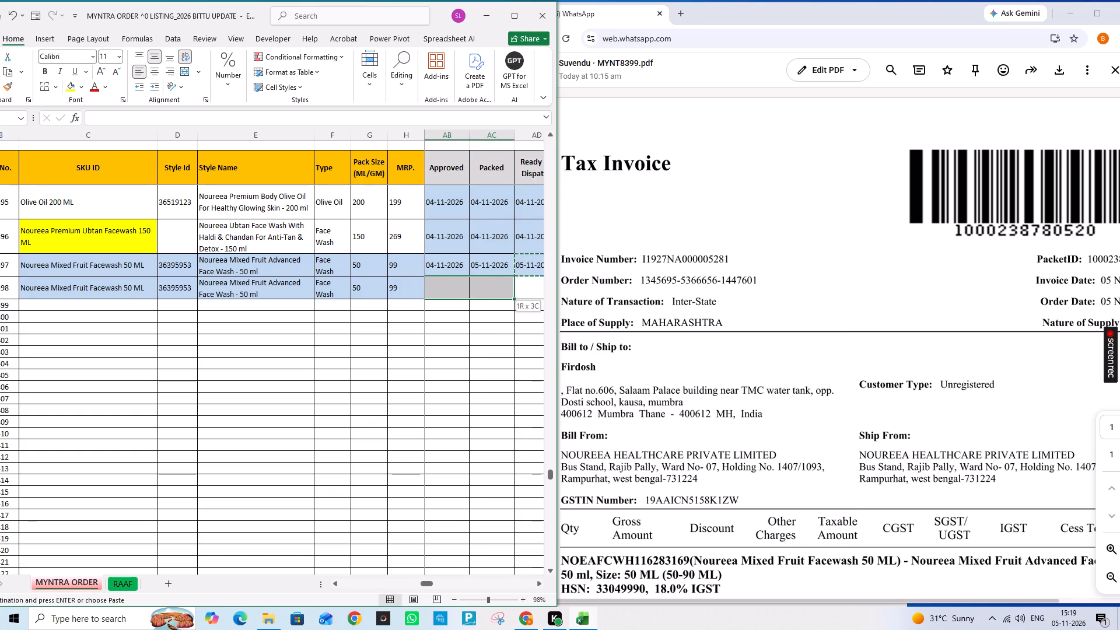
key("shift+Right")
key("Return")
Enter the customer's name from the invoice's Bill to / Ship to section as Buyer Name of Sl. No. 8398.
key("Right")
key("Right")
key("Right")
key("Right")
key("Right")
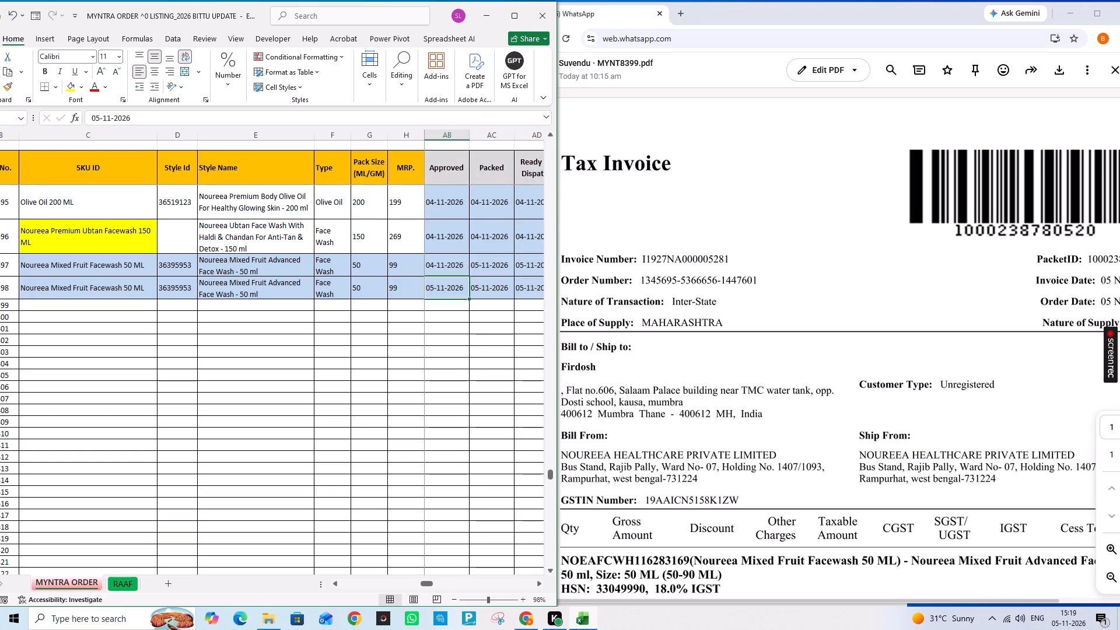
key("Right")
key("Right")
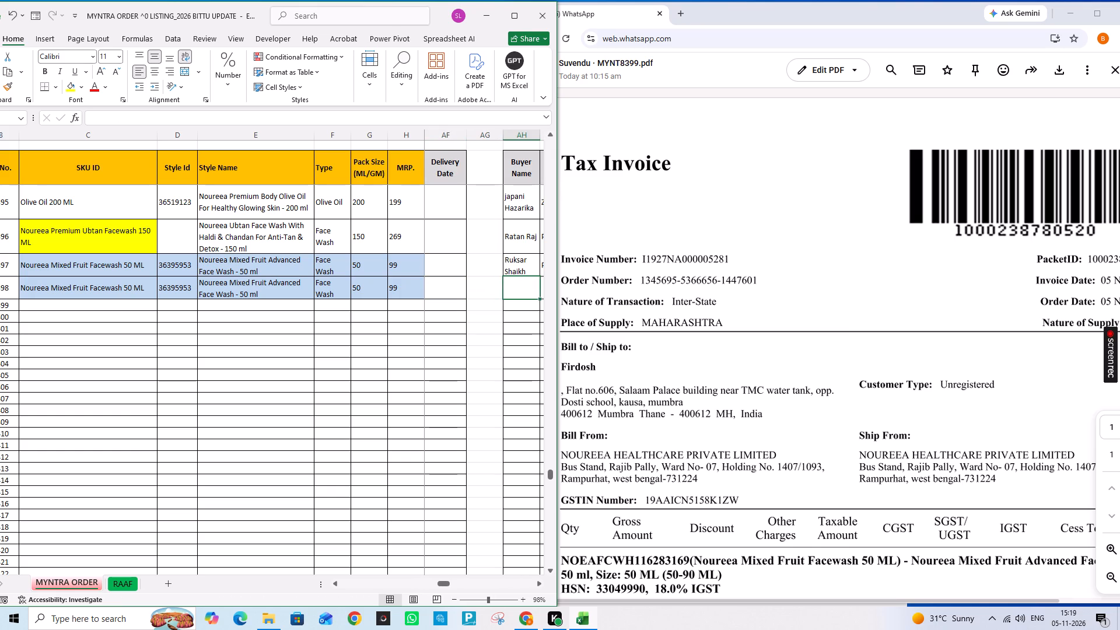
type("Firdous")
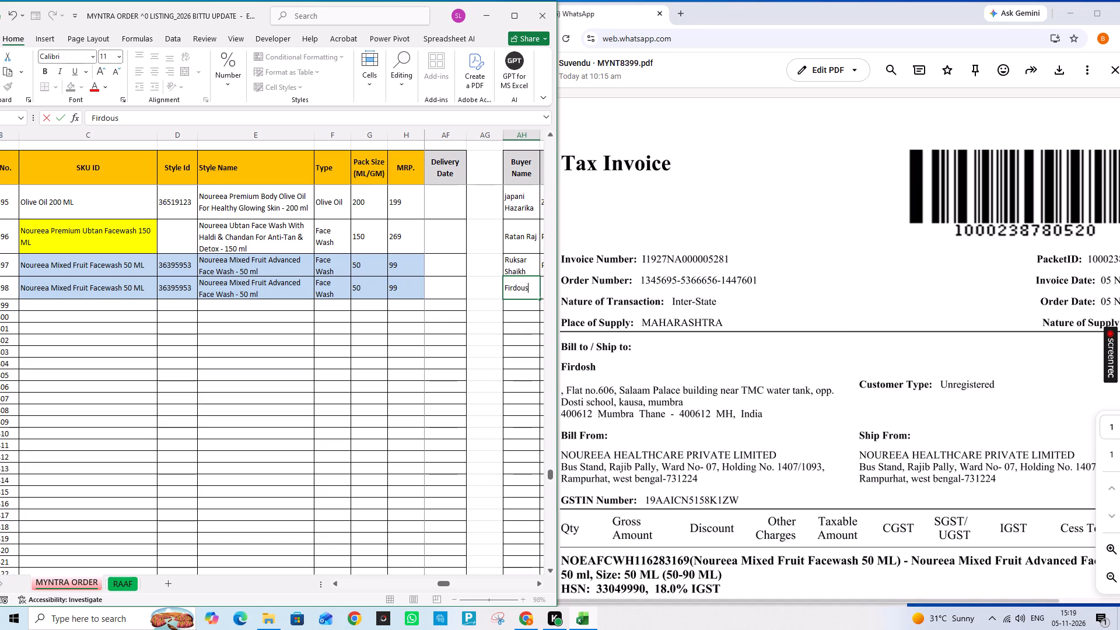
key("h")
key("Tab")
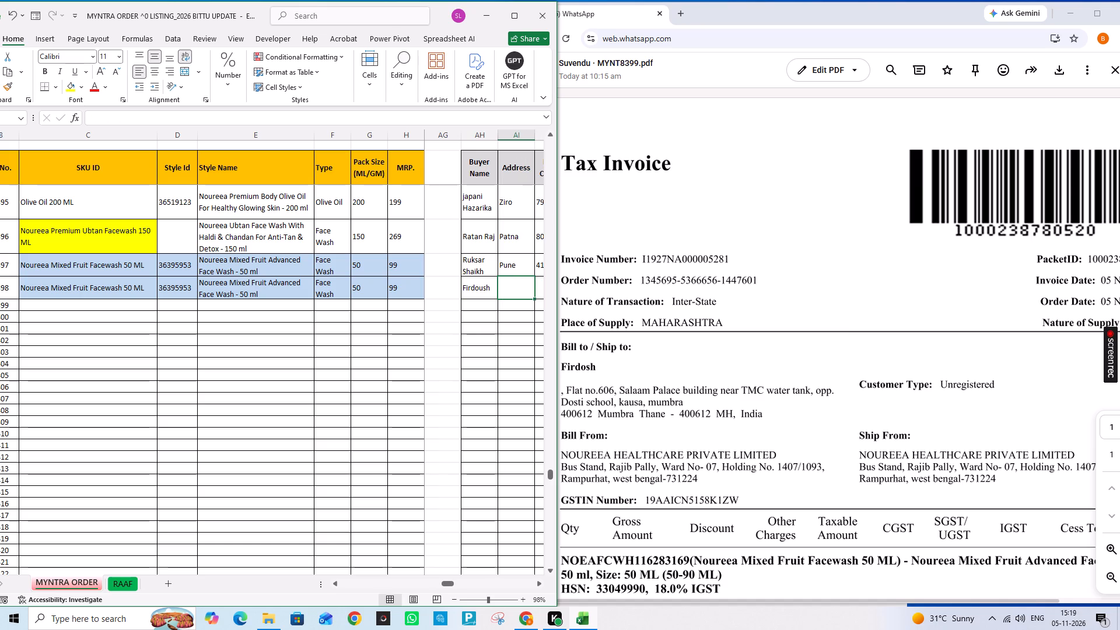
Enter the invoice's ship-to city as Address and its postal code as Pin Code for Sl. No. 8398.
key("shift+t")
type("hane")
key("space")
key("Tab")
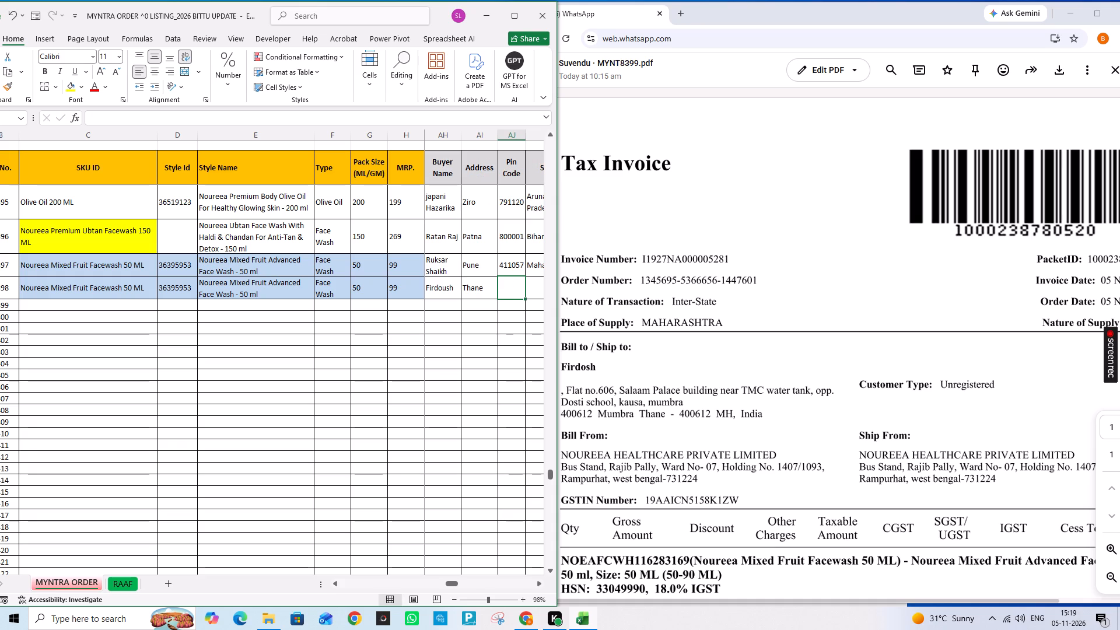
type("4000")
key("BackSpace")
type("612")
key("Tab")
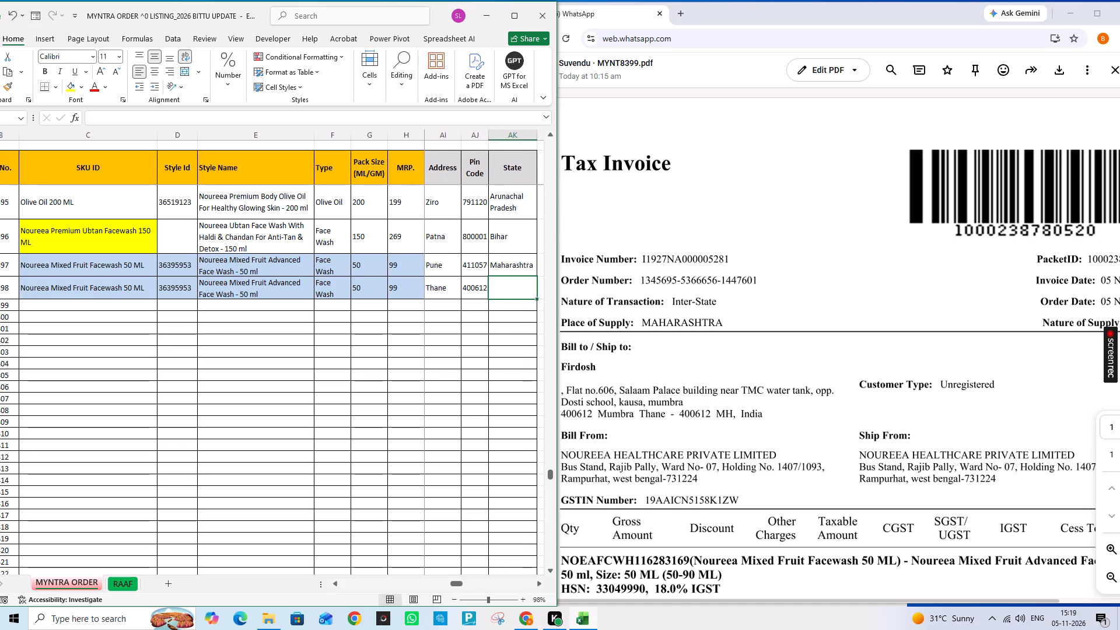
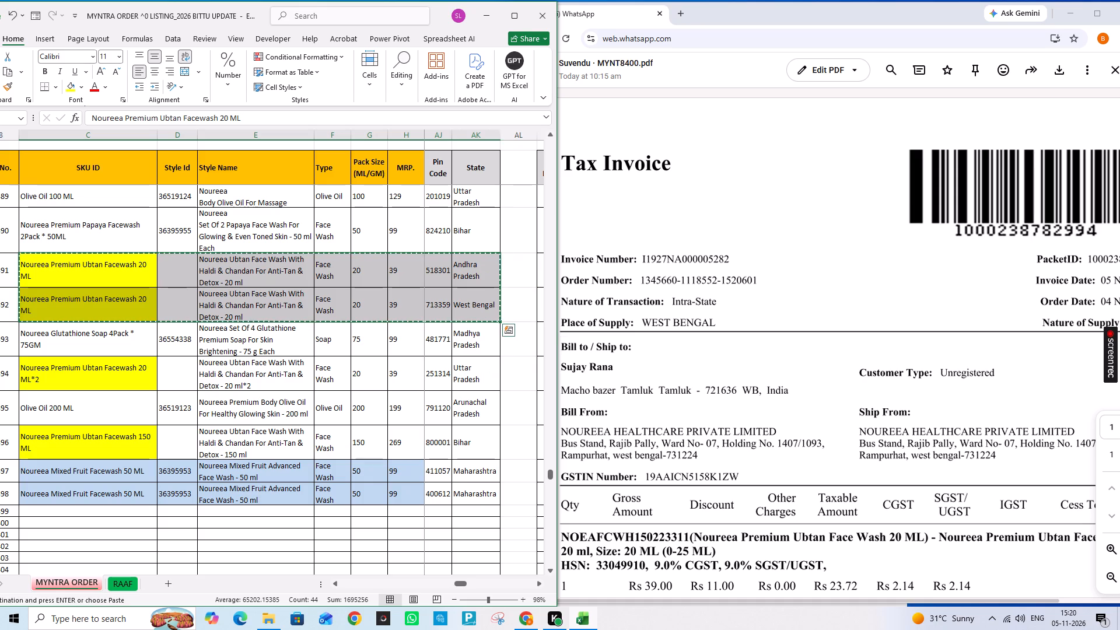
Paste the copied 20 ML Ubtan Facewash rows of Sl. No. 8391 and 8392 into Sl. No. 8399 and 8400, starting at SKU ID.
key("Down")
key("Down")
key("Down")
key("Down")
key("Down")
key("Down")
key("Down")
key("Down")
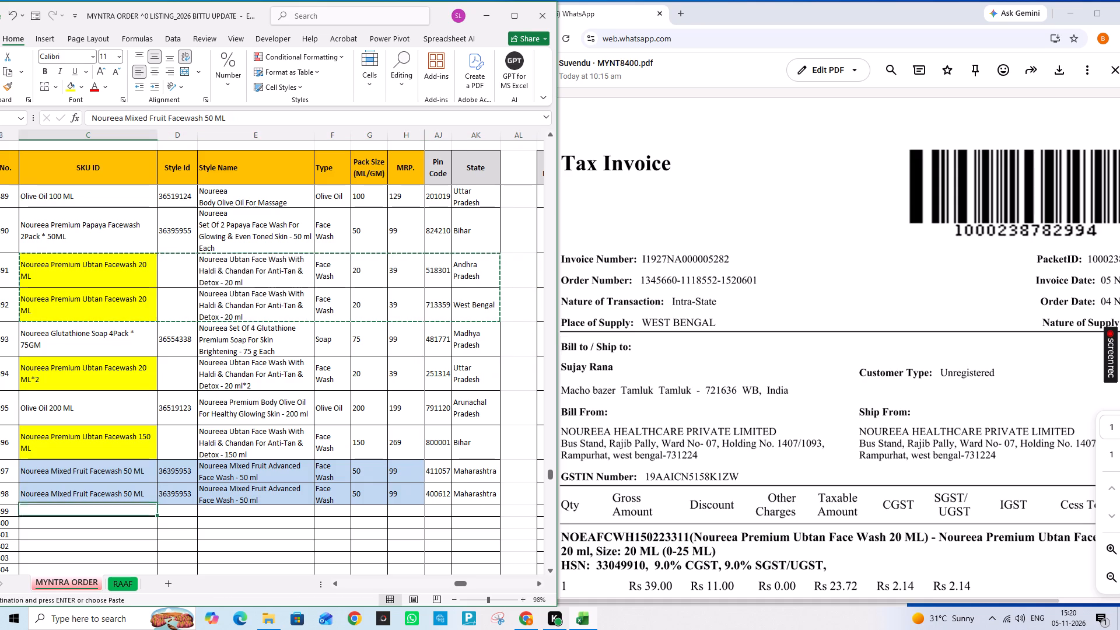
key("Return")
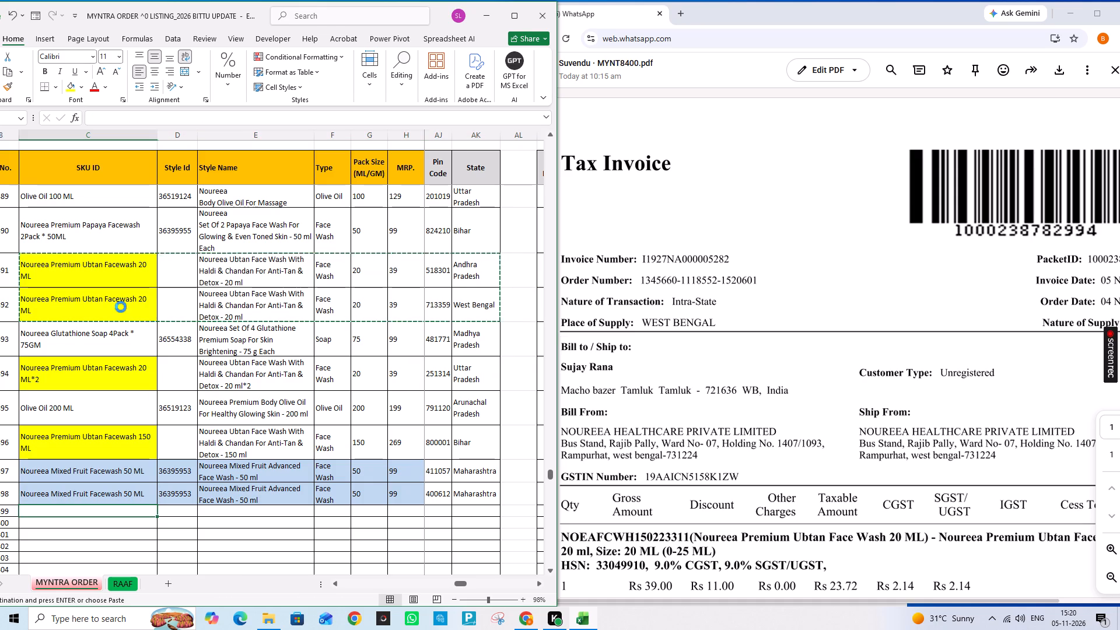
Continue the PCKG ID series from MYNT8397–MYNT8399 down the column, giving MYNT8400 for Sl. No. 8399 and MYNT8401 for Sl. No. 8400.
key("Up")
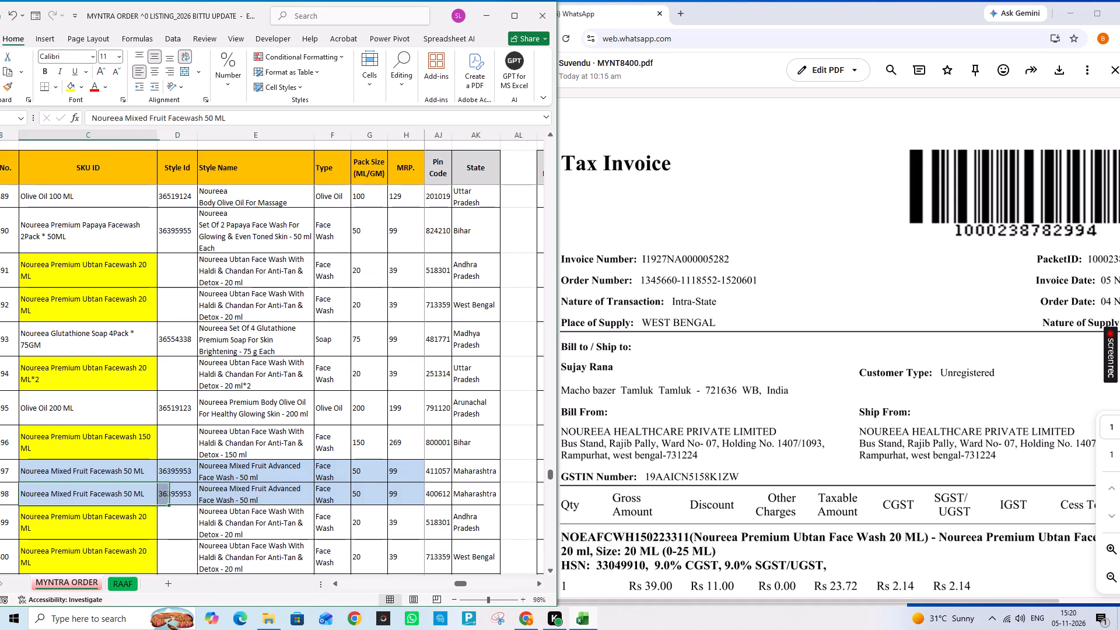
key("Down")
key("Right")
key("Right")
key("Right")
key("Right")
key("Right")
key("Right")
key("Right")
key("Right")
key("Right")
key("Right")
key("Right")
key("Right")
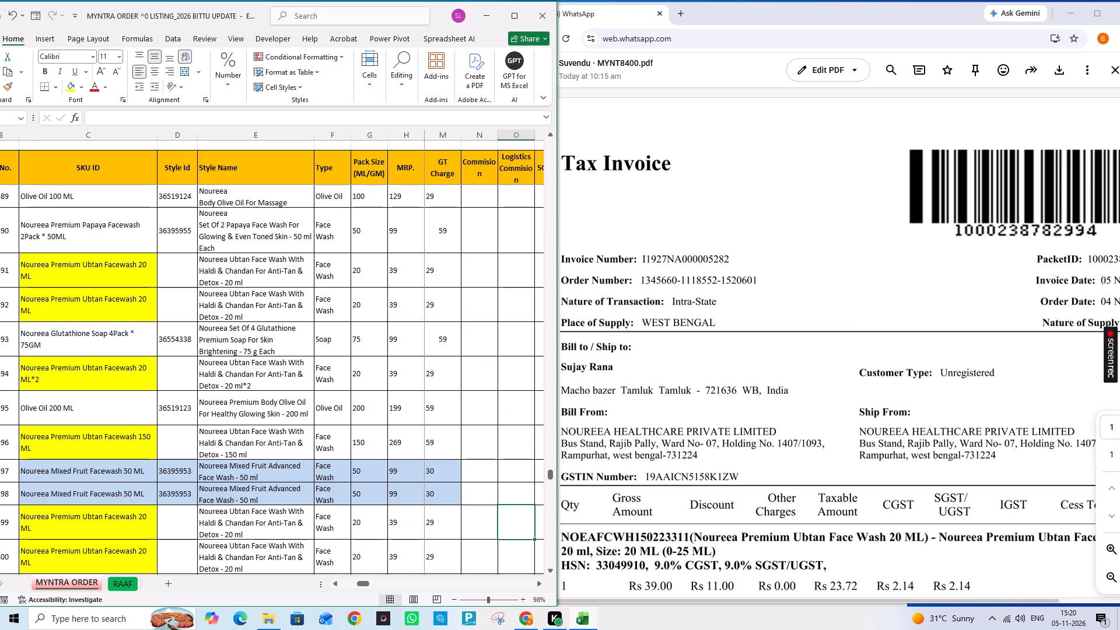
key("Right")
key("Right")
key("Right")
key("Right")
key("Right")
key("Right")
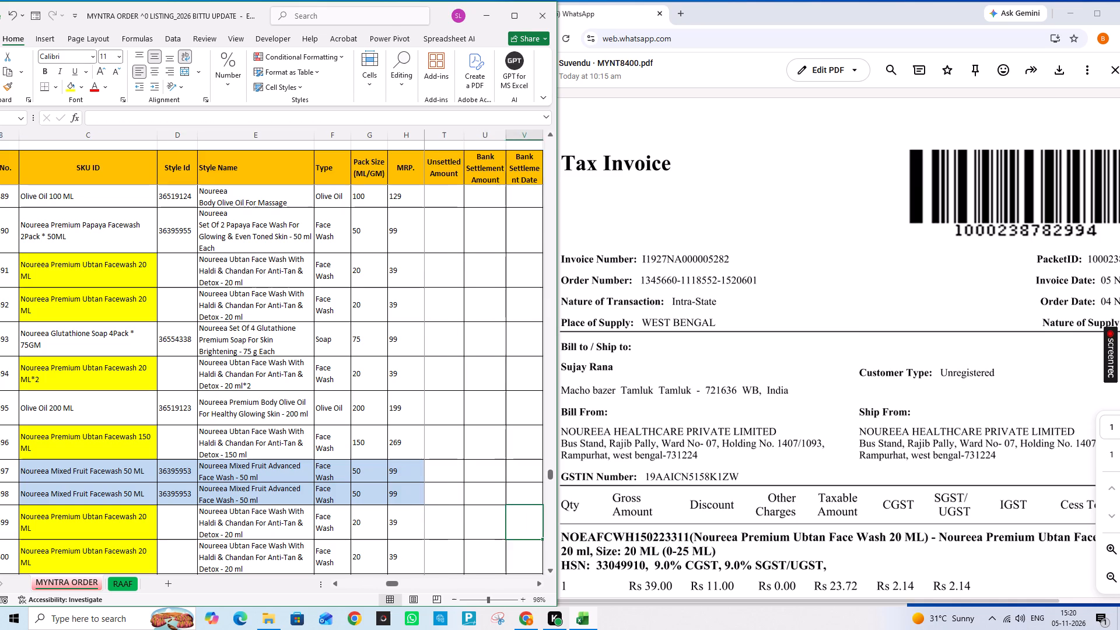
key("Right")
key("Right")
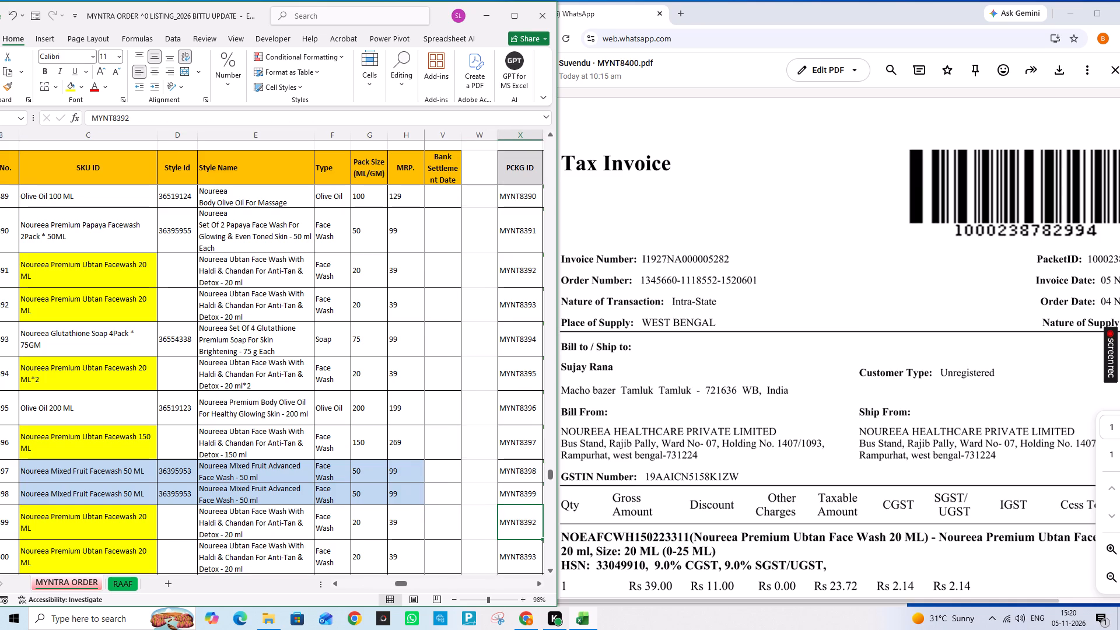
left_click_drag(514, 478, 517, 485)
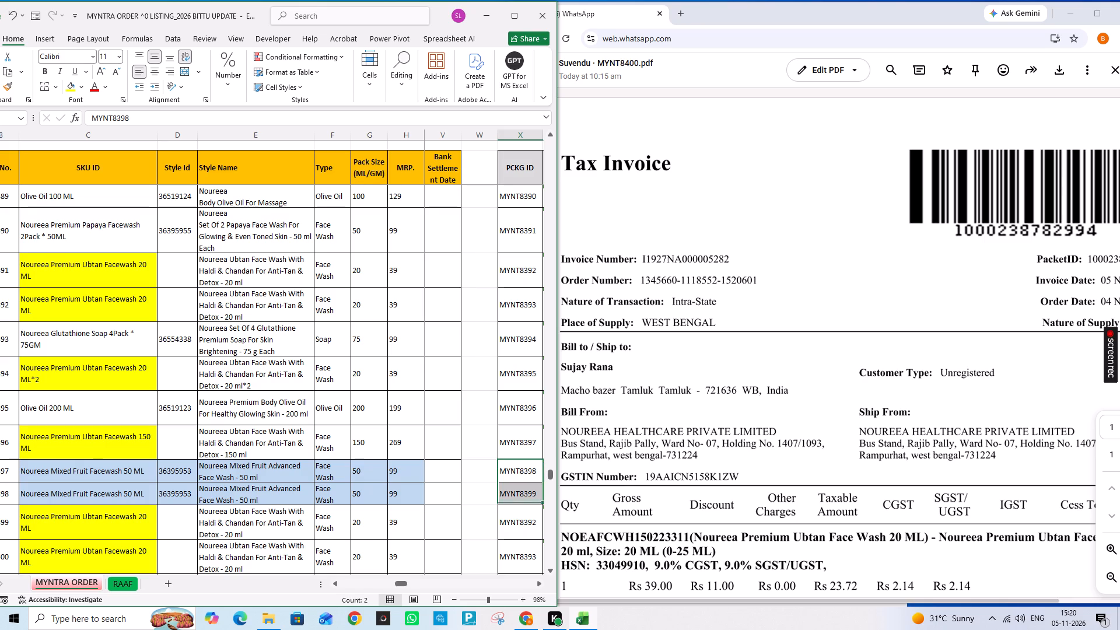
left_click_drag(517, 485, 518, 489)
left_click_drag(514, 449, 517, 489)
double_click(540, 503)
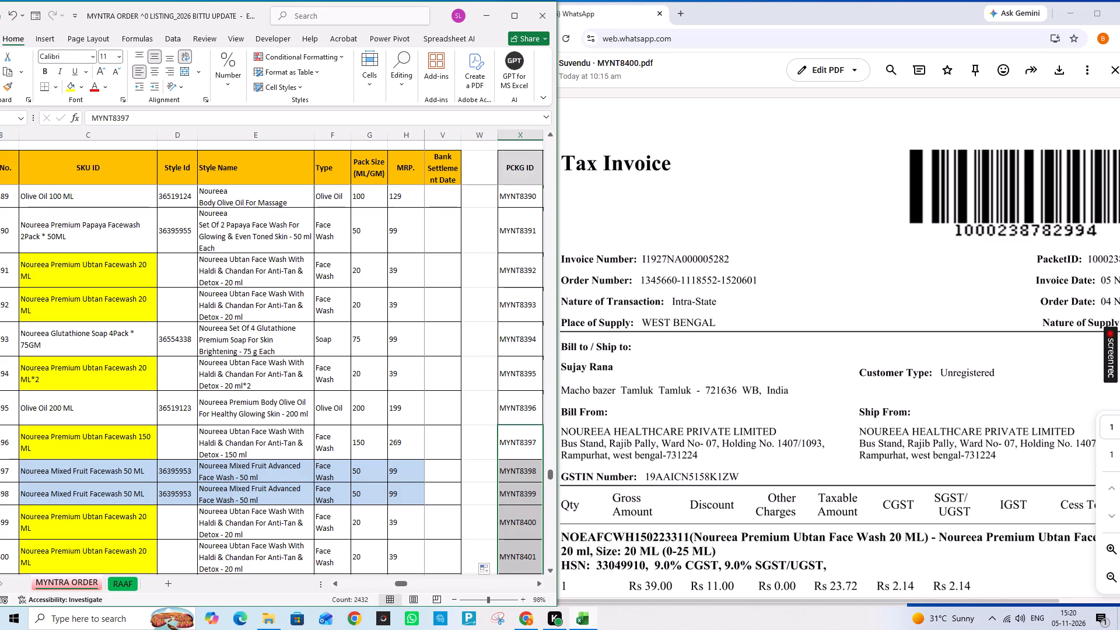
left_click(377, 525)
key("Right")
key("Right")
key("Right")
key("Right")
key("Right")
key("Right")
key("Right")
key("Right")
key("Right")
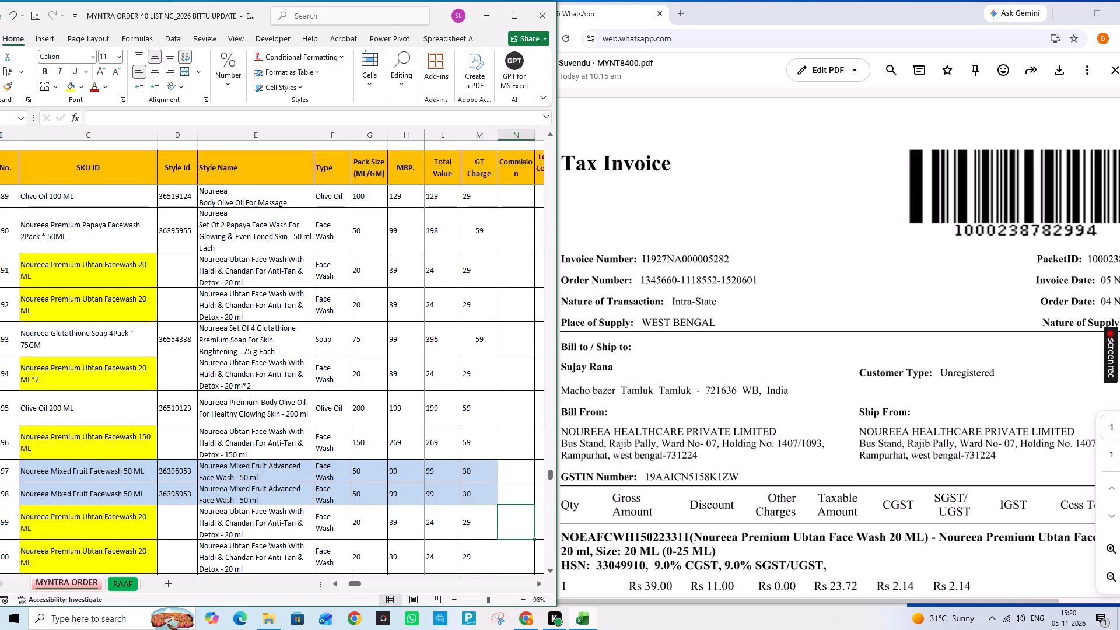
key("Right")
key("Right")
key("Right")
key("Right")
key("Right")
key("Right")
key("Right")
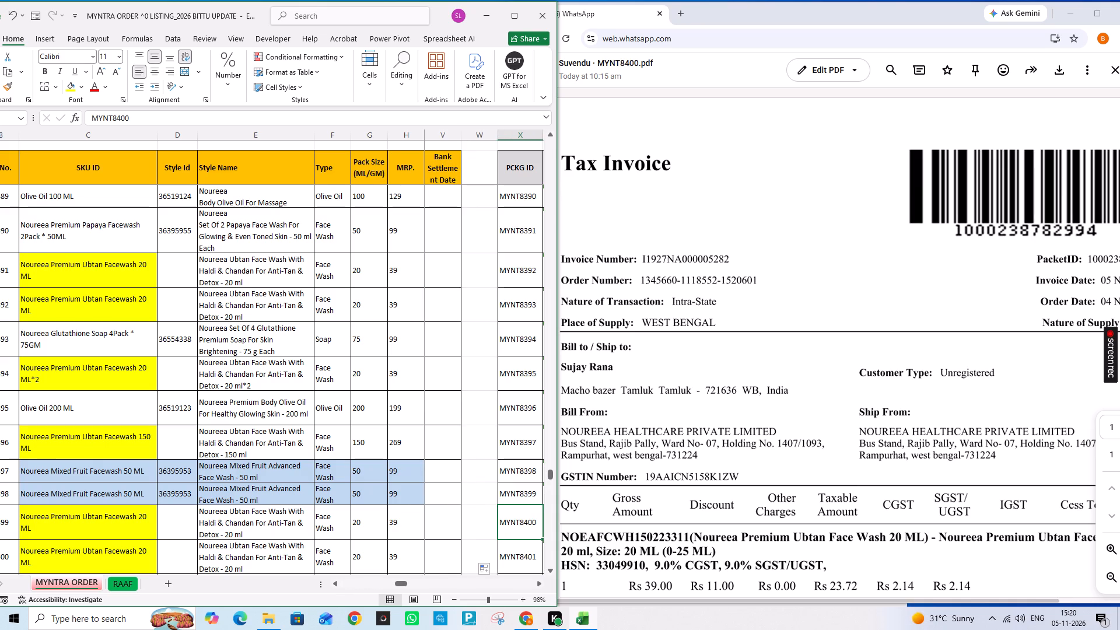
key("Right")
key("Right")
key("Left")
key("Left")
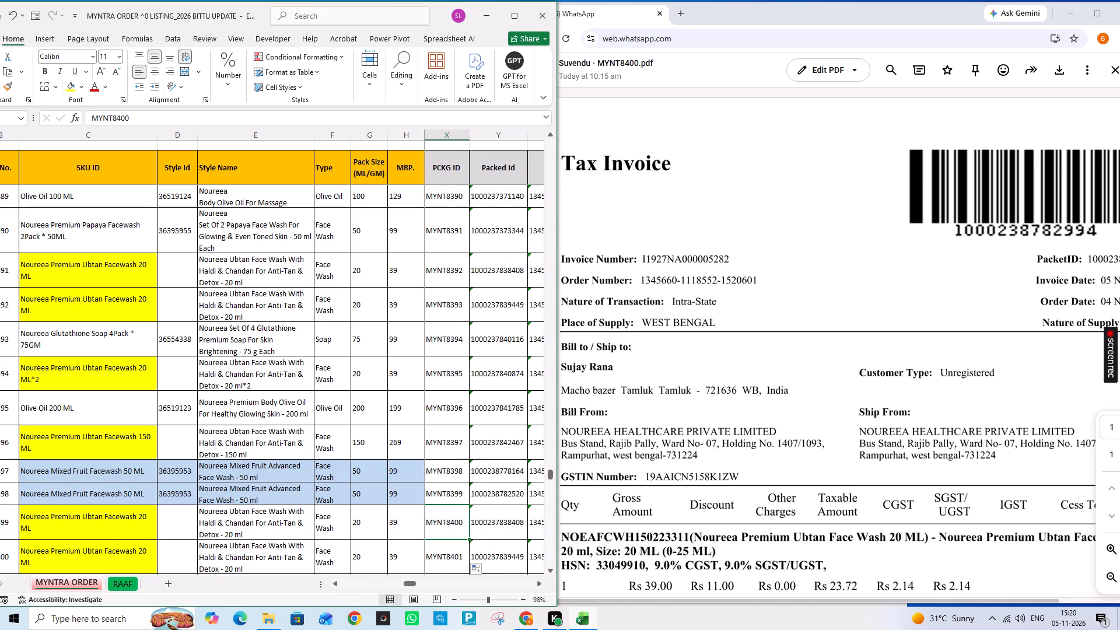
key("Right")
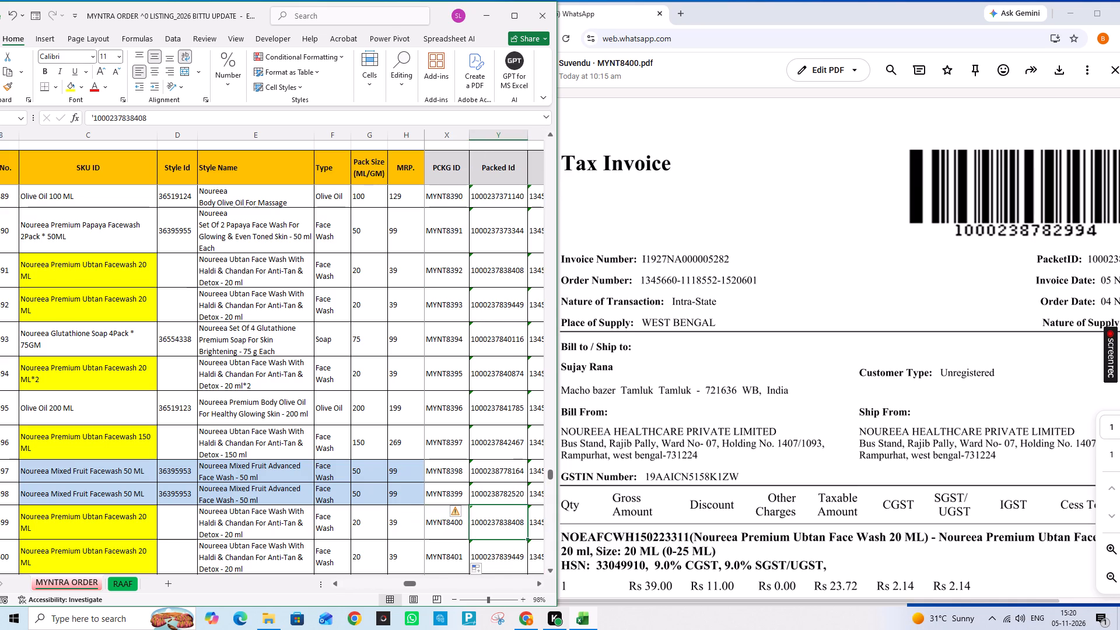
key("apostrophe")
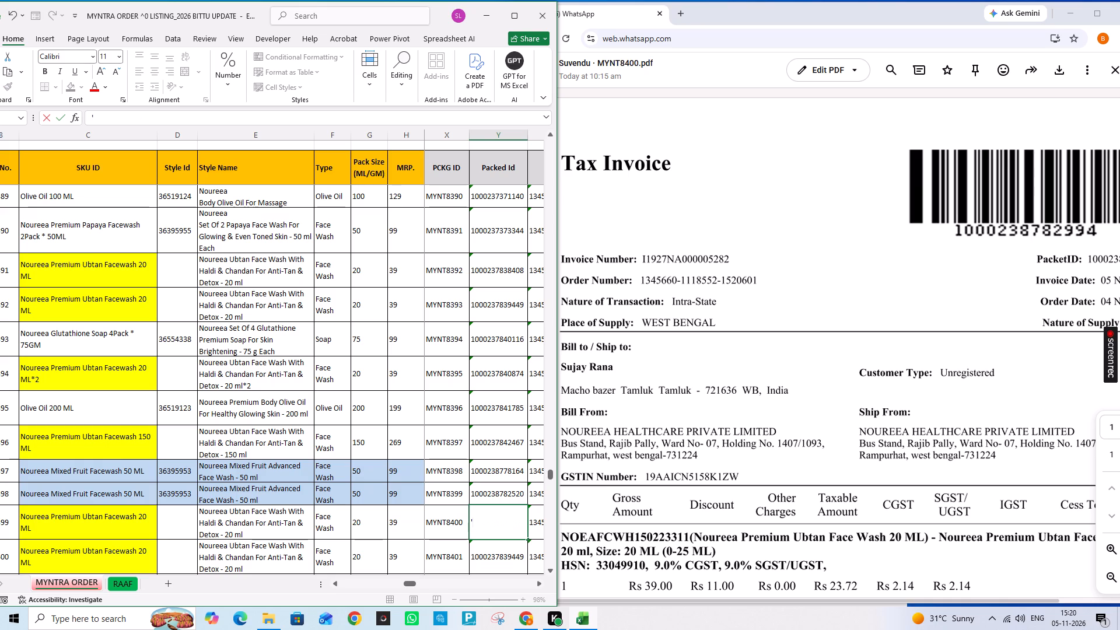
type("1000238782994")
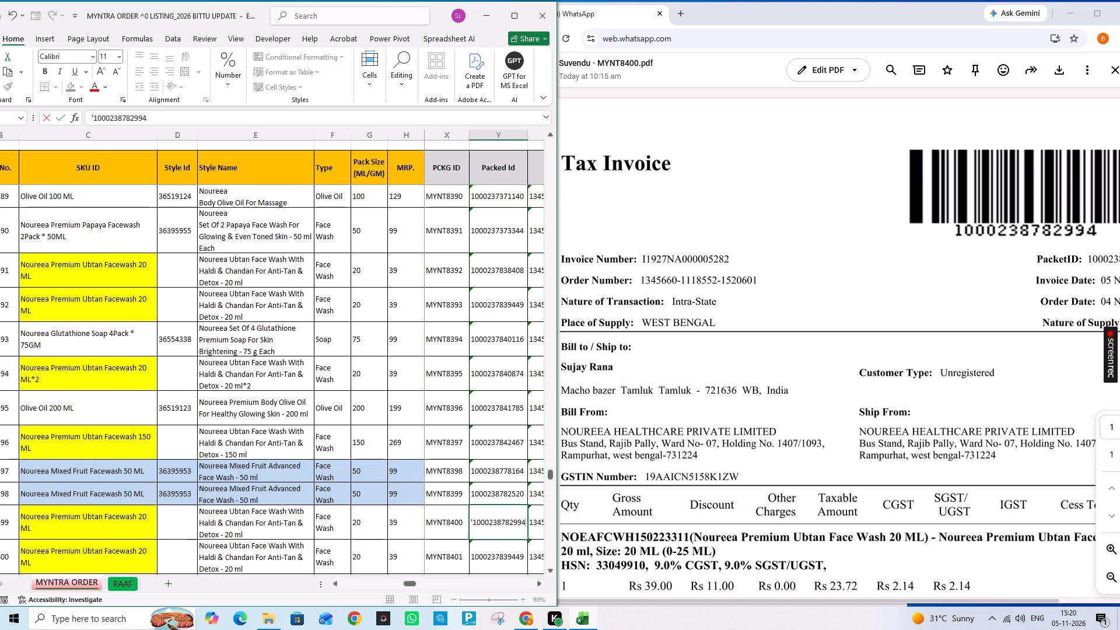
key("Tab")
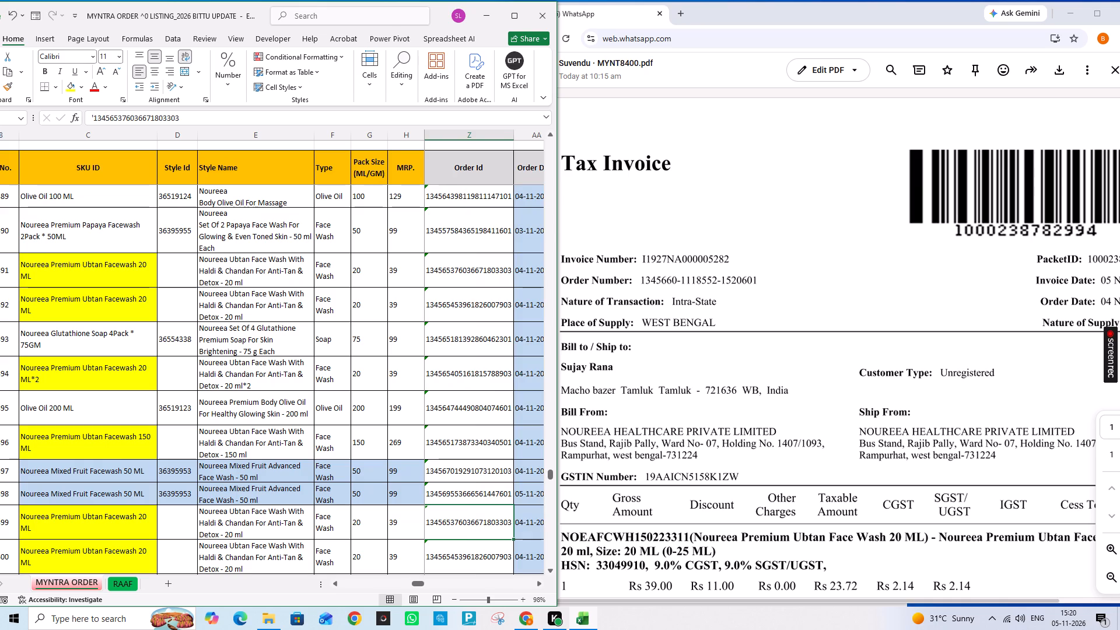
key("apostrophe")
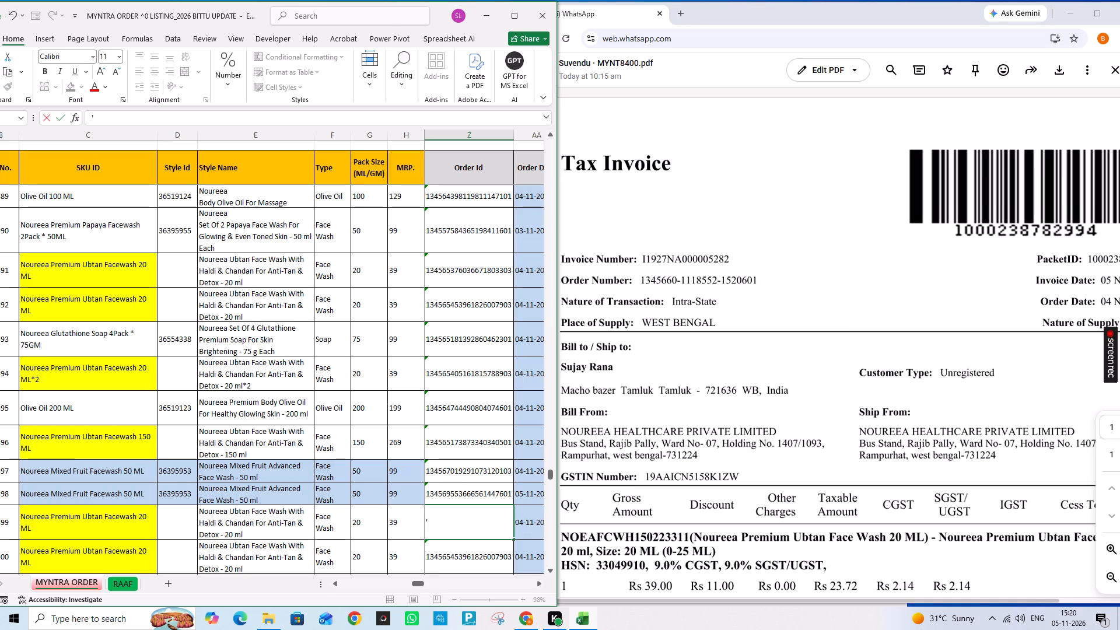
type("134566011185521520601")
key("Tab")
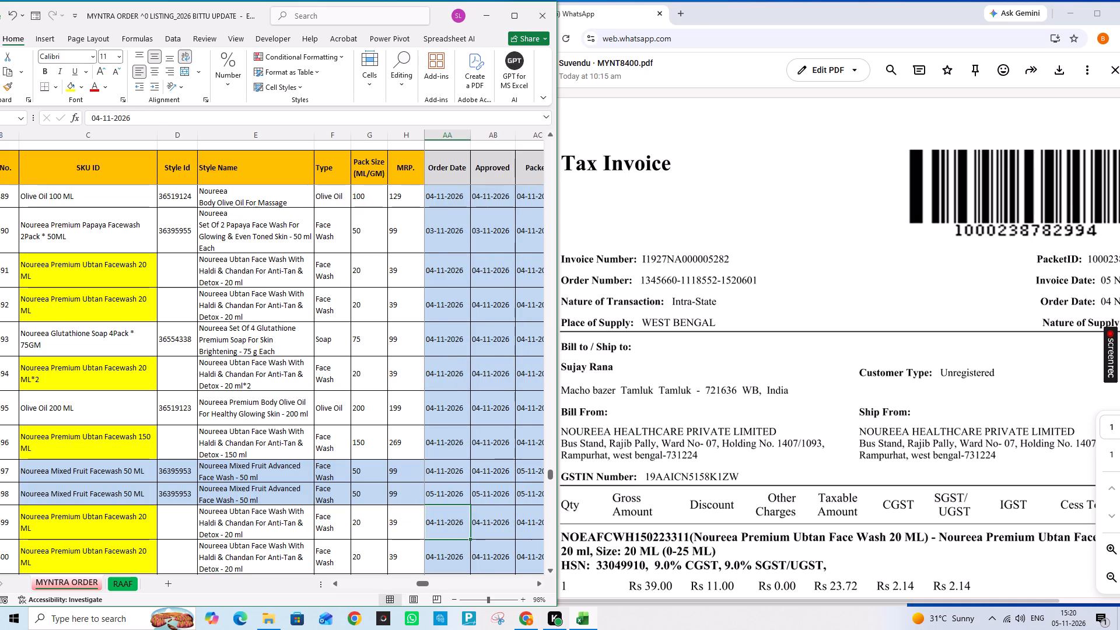
Enter the customer's name from the invoice's Bill to / Ship to section as Buyer Name of Sl. No. 8399.
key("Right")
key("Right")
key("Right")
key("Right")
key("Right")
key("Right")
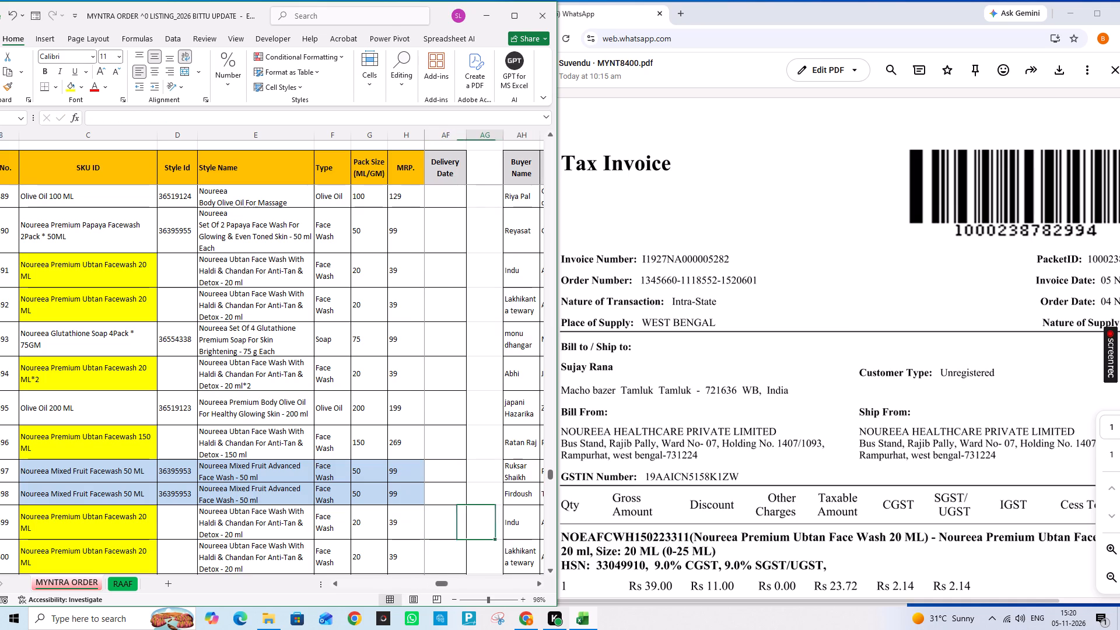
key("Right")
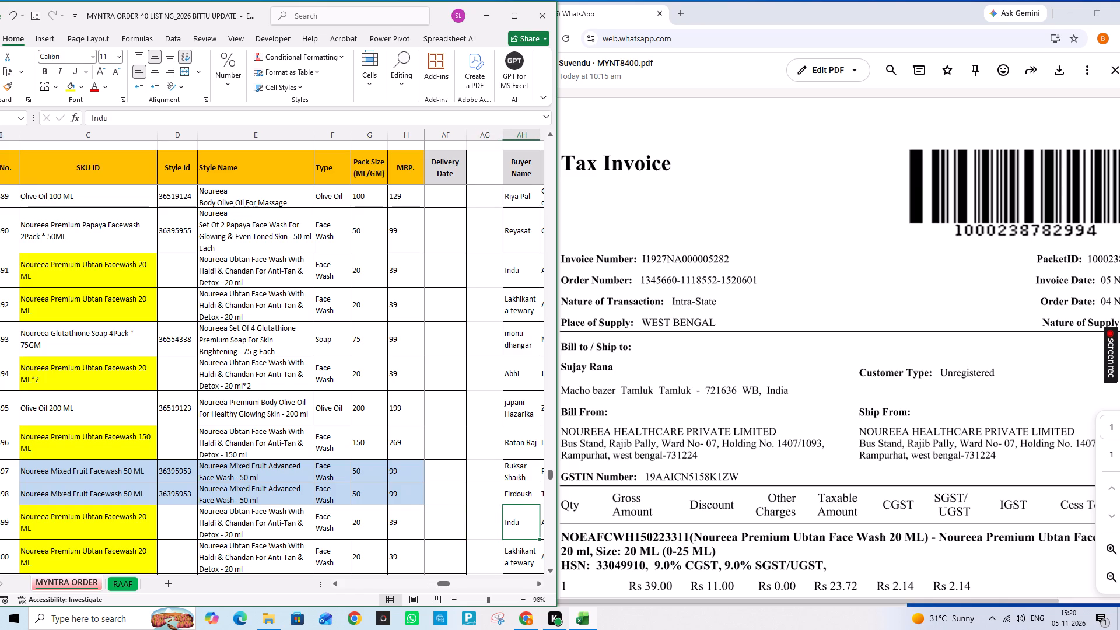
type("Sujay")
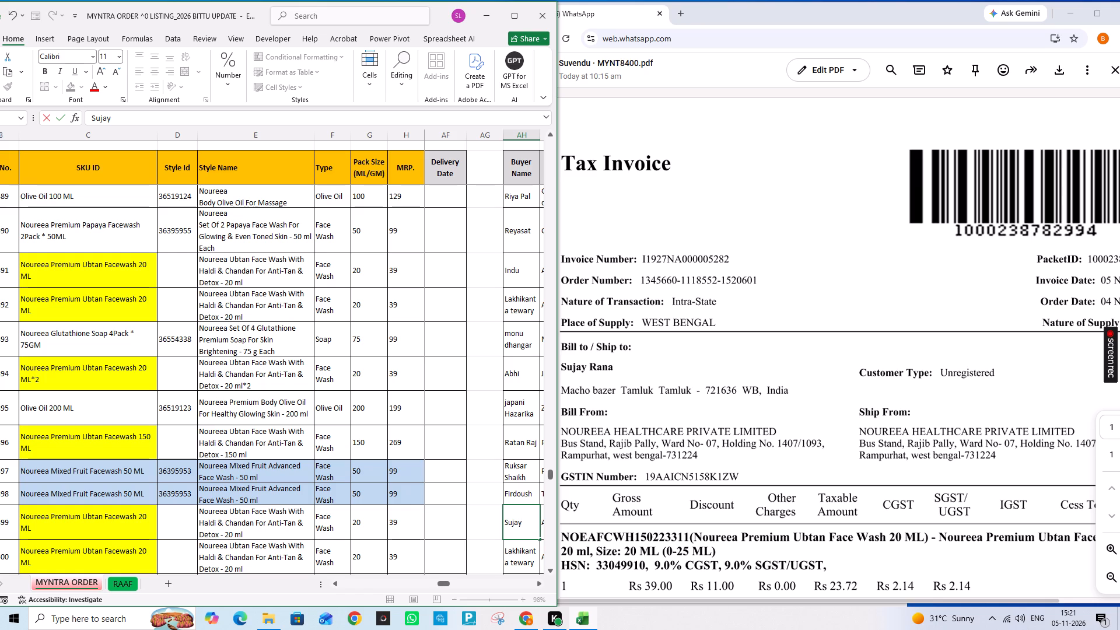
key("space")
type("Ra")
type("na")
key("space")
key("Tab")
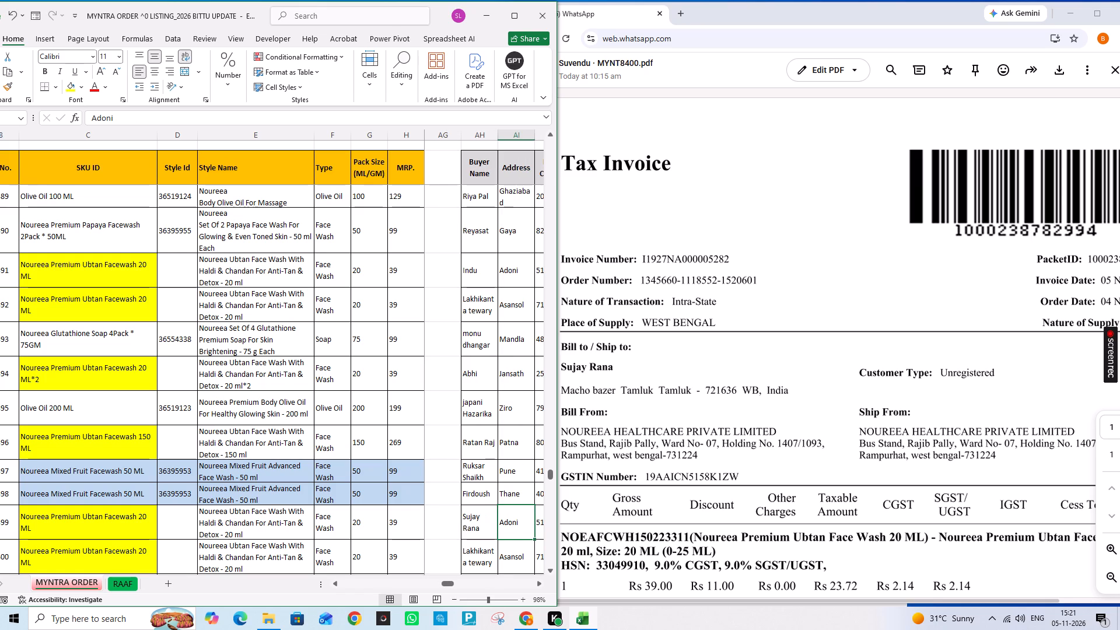
Enter the customer's town as Address, the invoice's pin code, and West Bengal as State for Sl. No. 8399.
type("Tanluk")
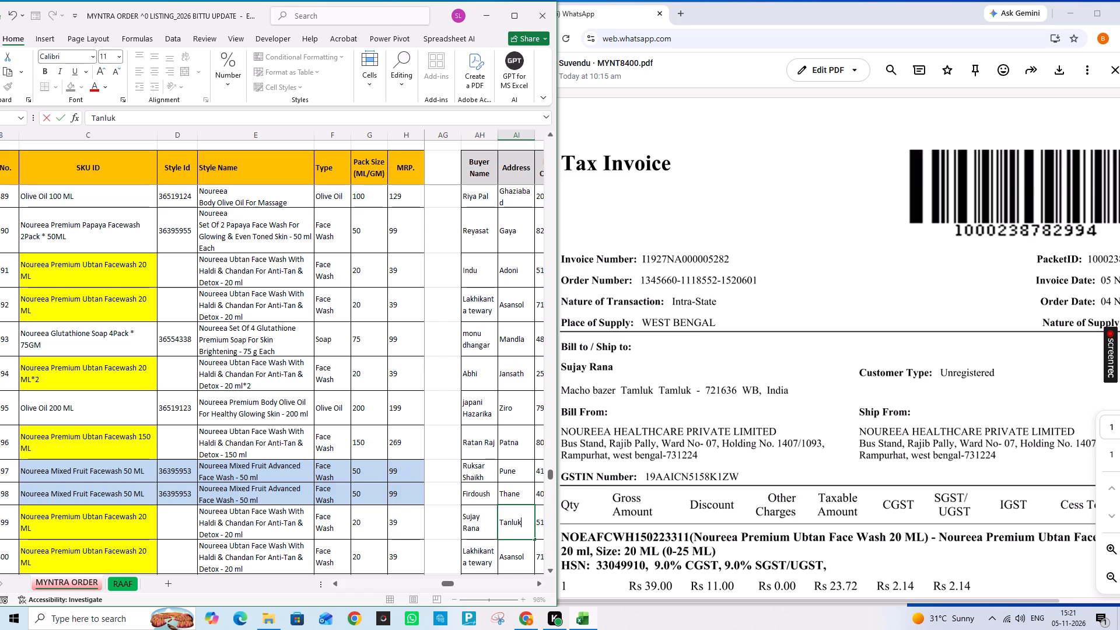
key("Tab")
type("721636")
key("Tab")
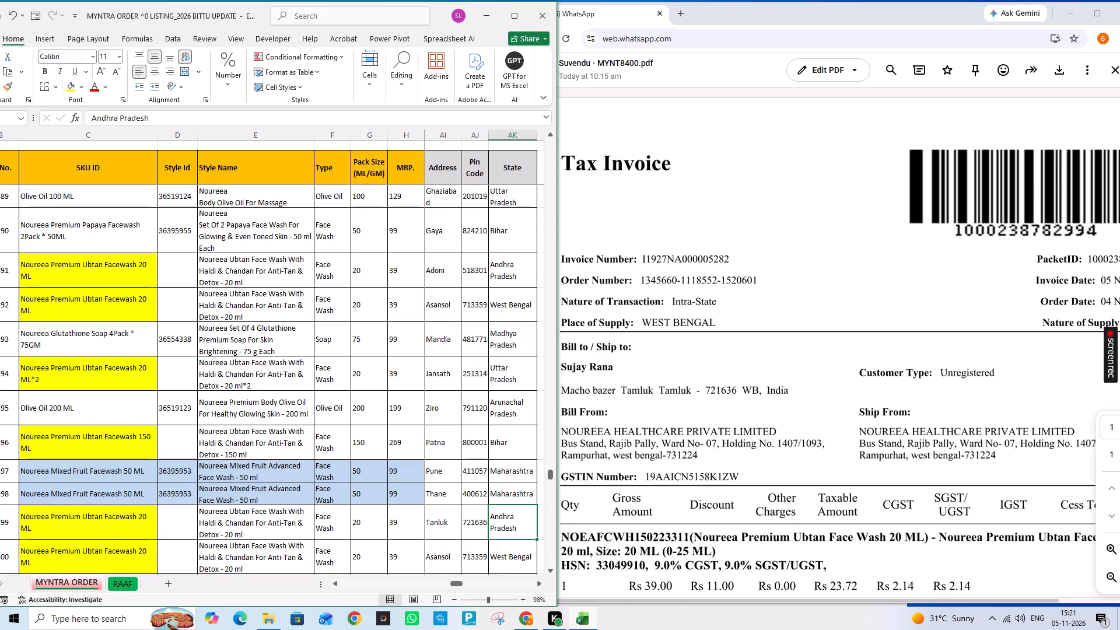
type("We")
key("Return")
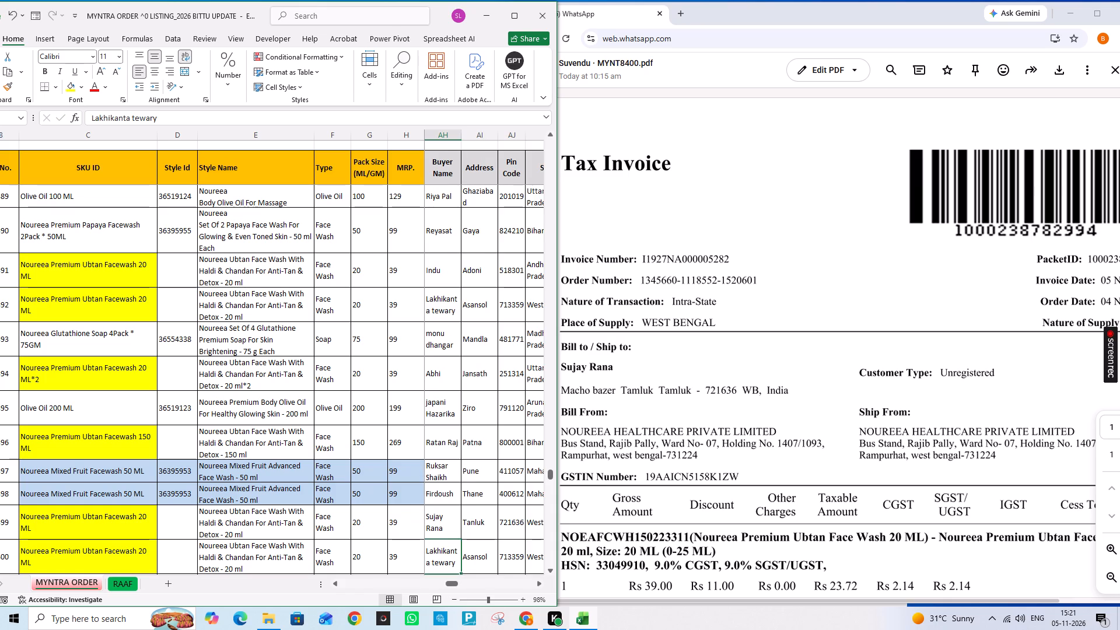
Fill the settlement, package, order and buyer columns through State from Sl. No. 8399 down into the Sl. No. 8400 row.
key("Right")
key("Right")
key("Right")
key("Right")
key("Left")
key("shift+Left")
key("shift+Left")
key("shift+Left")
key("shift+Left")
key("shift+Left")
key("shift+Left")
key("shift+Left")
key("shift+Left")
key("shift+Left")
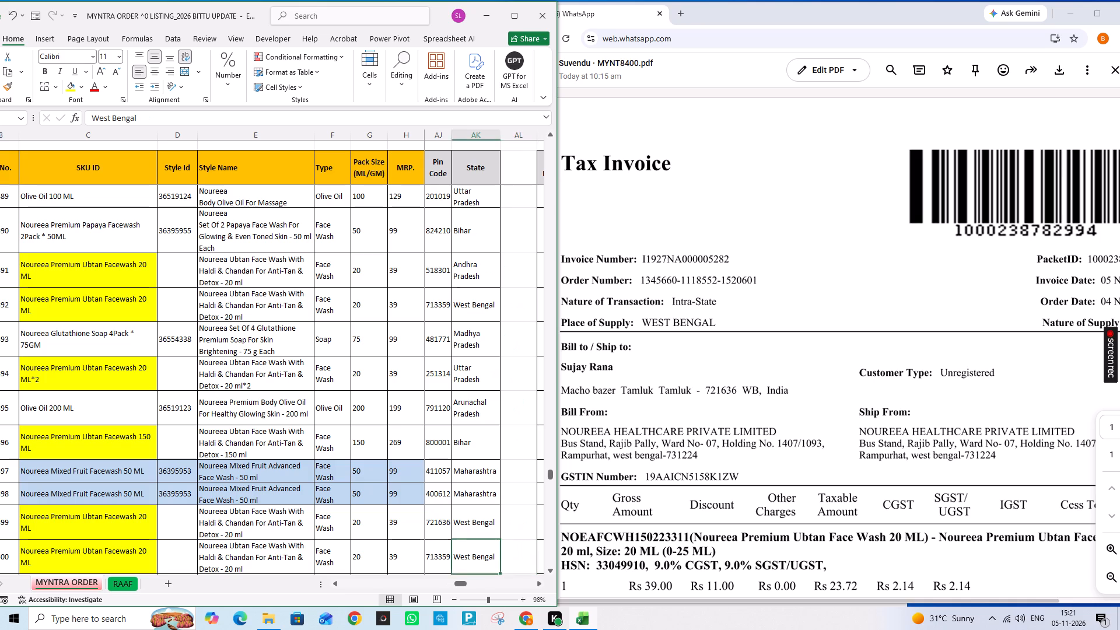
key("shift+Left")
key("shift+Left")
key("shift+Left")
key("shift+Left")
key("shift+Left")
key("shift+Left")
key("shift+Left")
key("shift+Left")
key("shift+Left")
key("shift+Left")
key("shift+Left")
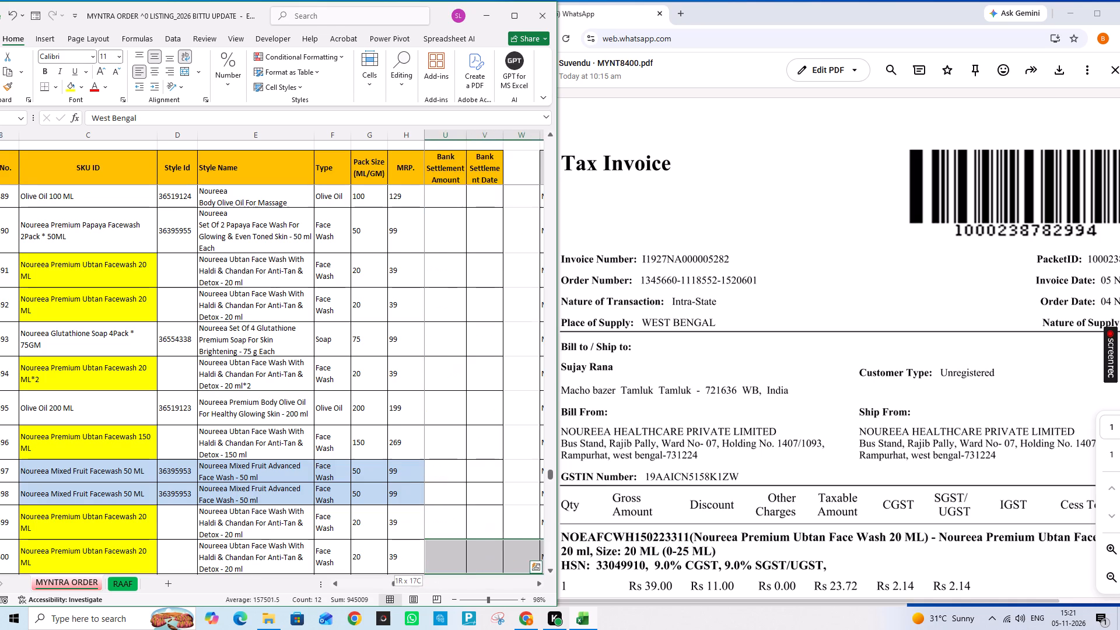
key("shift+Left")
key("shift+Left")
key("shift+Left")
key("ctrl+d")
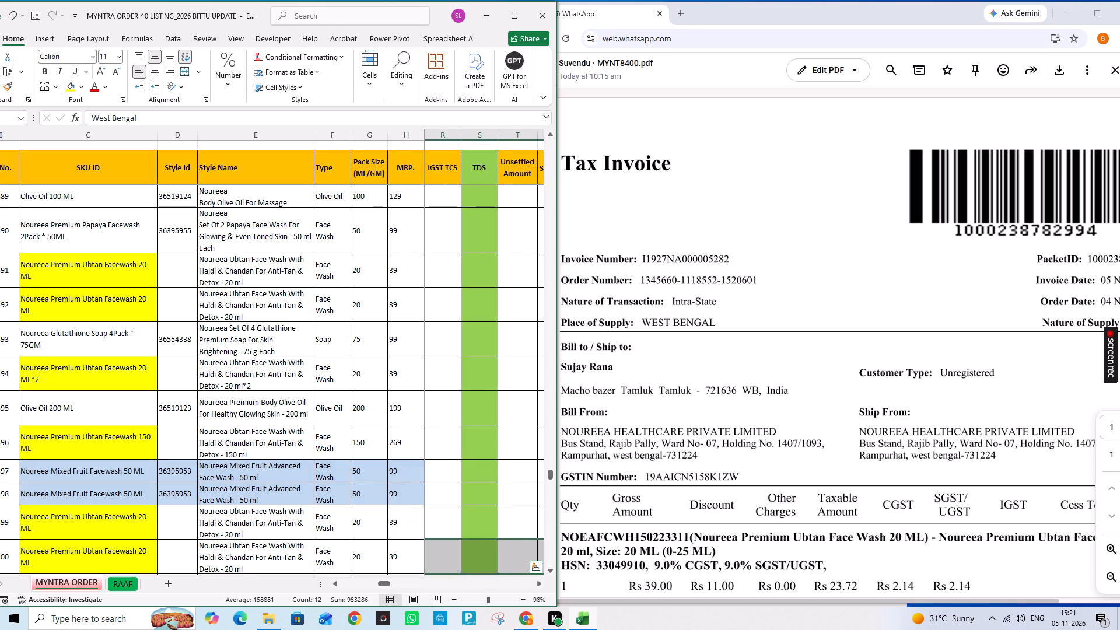
Return to the Sl. No. cell below 8399 and reposition the spreadsheet window to show the whole Sl. No. column.
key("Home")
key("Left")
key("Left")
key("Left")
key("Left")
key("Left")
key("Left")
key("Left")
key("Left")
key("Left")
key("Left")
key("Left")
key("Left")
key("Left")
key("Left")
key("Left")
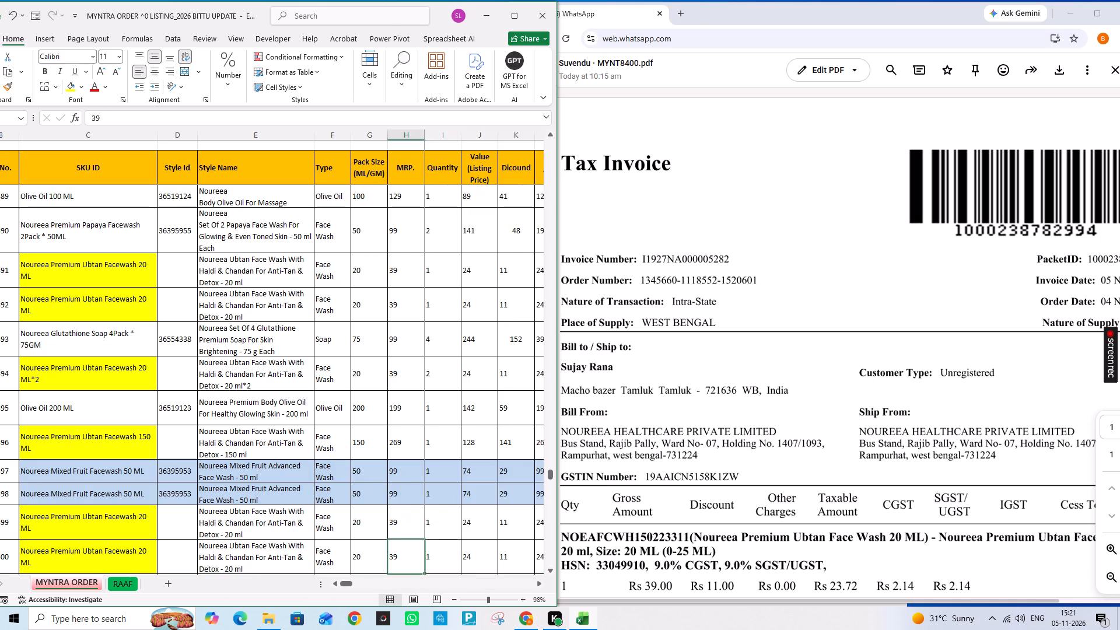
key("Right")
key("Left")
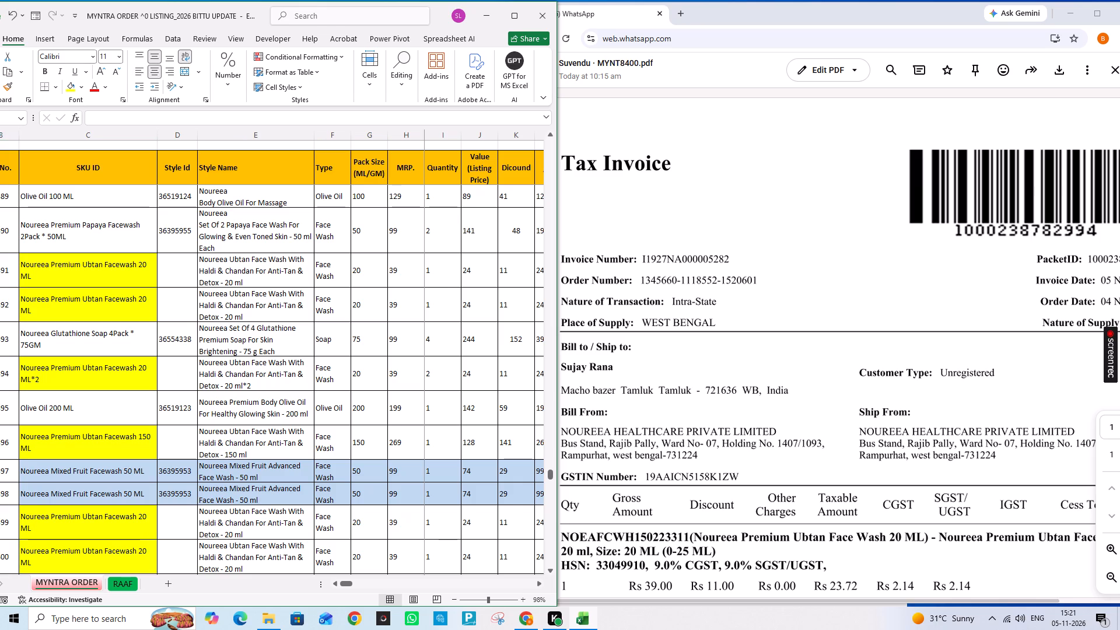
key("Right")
left_click_drag(240, 14, 254, 16)
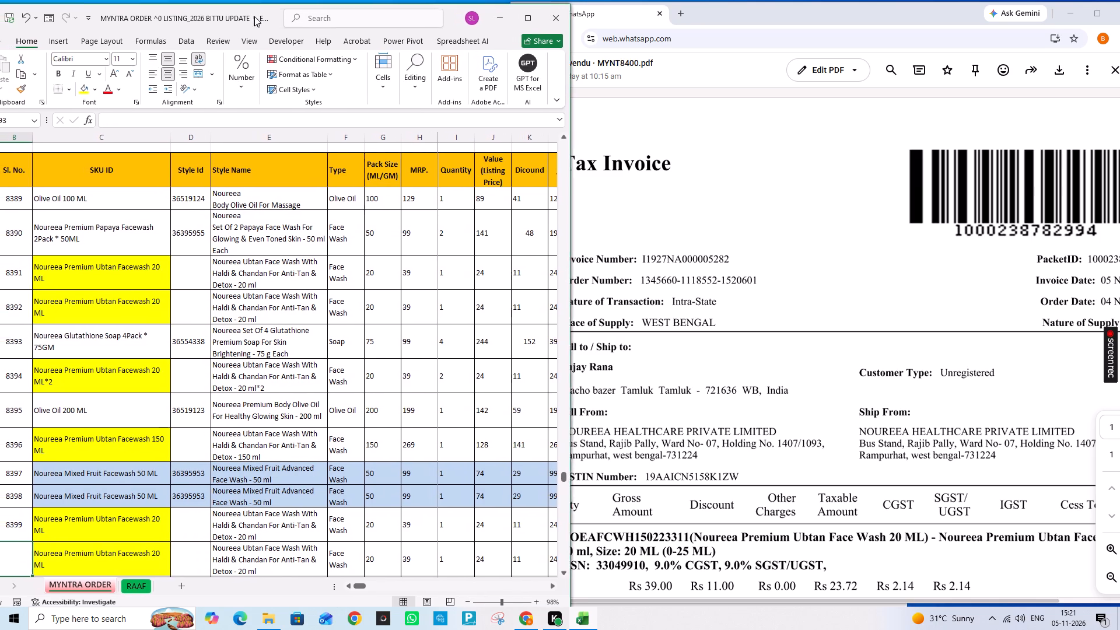
left_click_drag(254, 16, 264, 5)
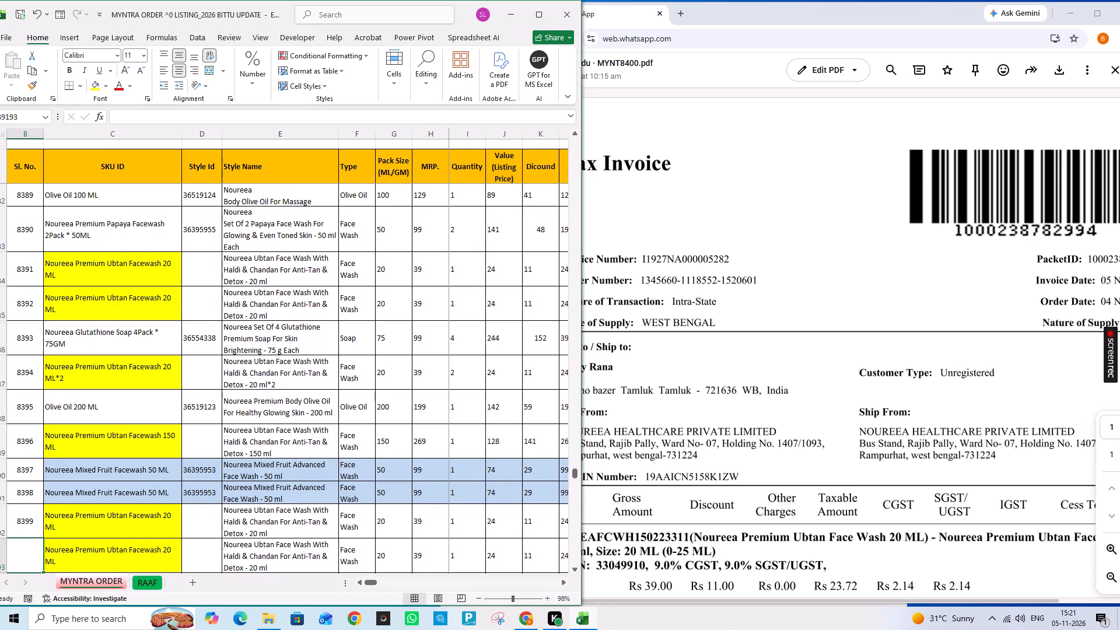
scroll(45, 219, "down", 1)
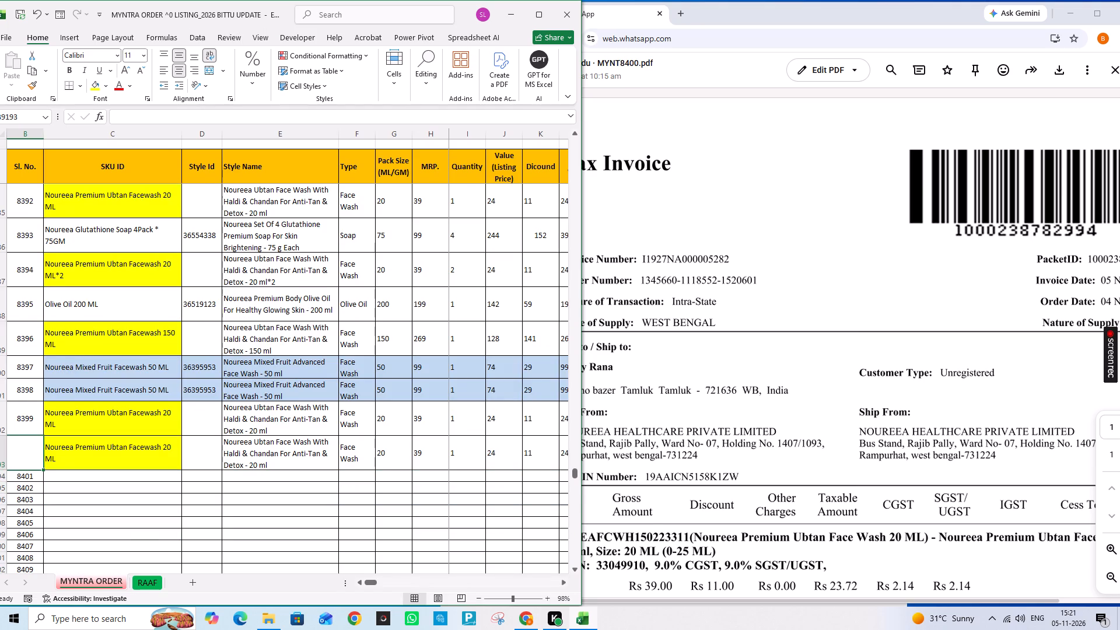
Restore the cleared Sl. No. 8400 and move it down one cell, leaving the second Ubtan Facewash 20 ML row unnumbered.
key("ctrl+z")
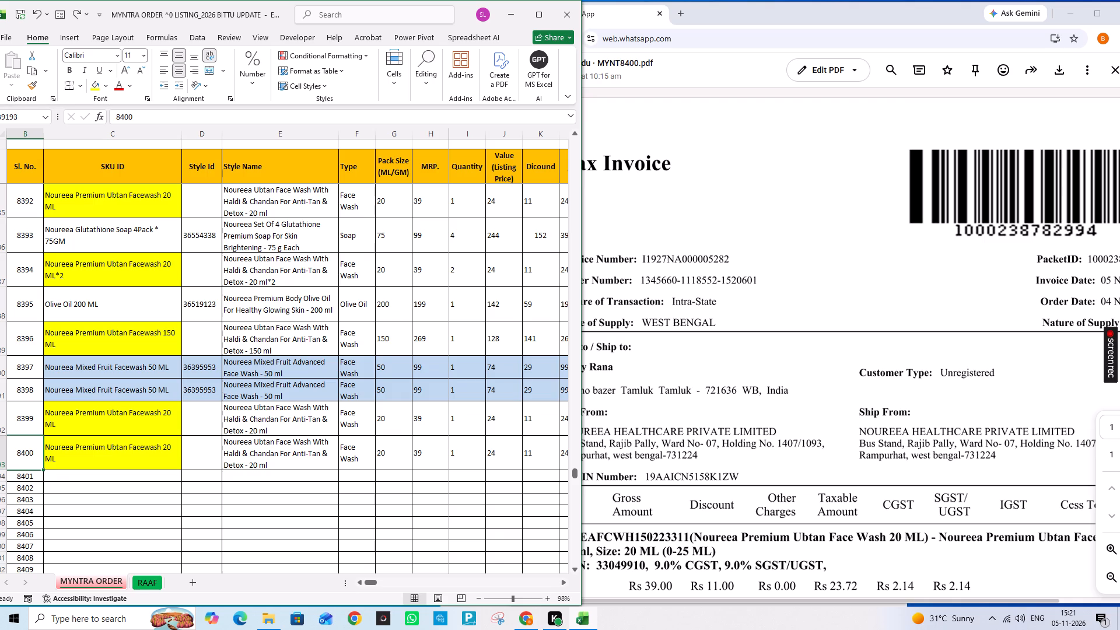
key("ctrl+x")
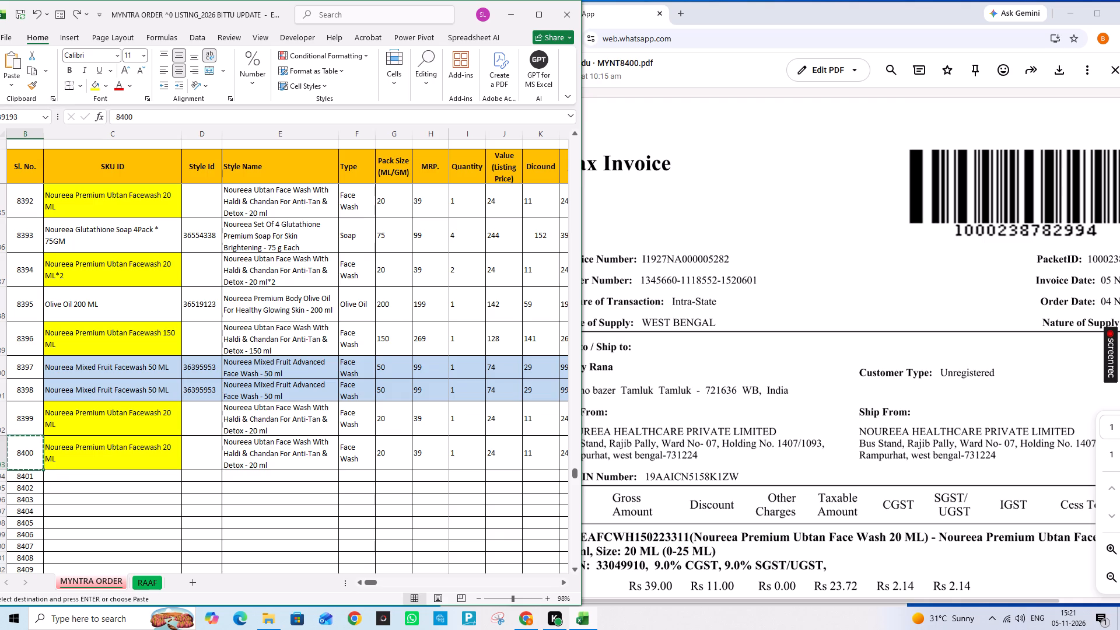
left_click(32, 477)
key("Return")
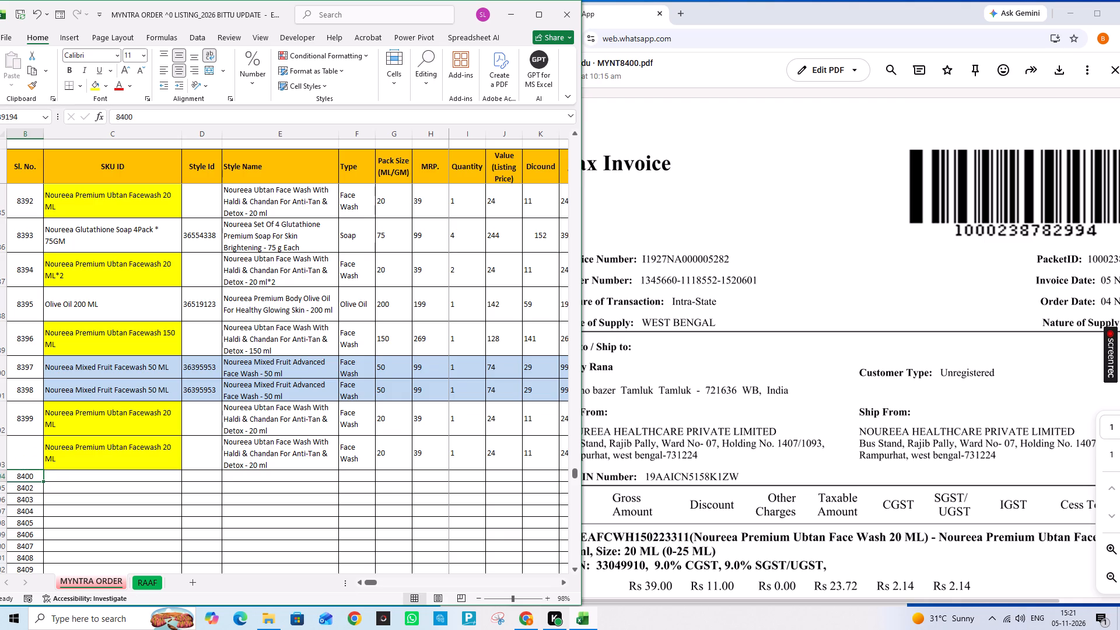
Renumber the two Sl. No. cells directly below 8400 as 8401 and 8402.
left_click_drag(41, 482, 41, 488)
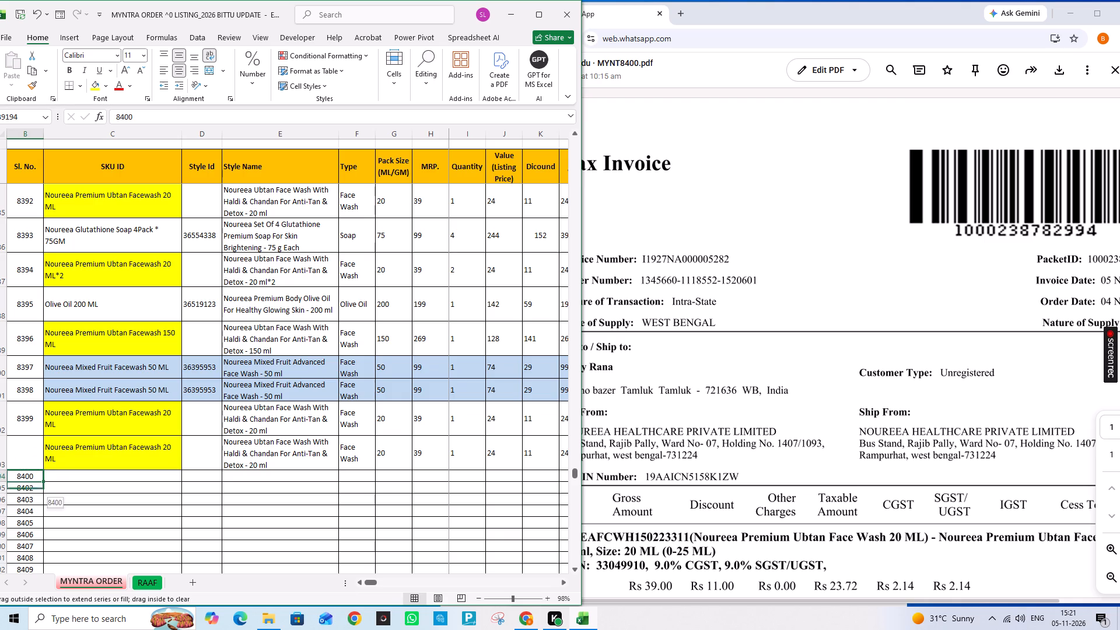
left_click_drag(41, 488, 41, 489)
left_click(36, 490)
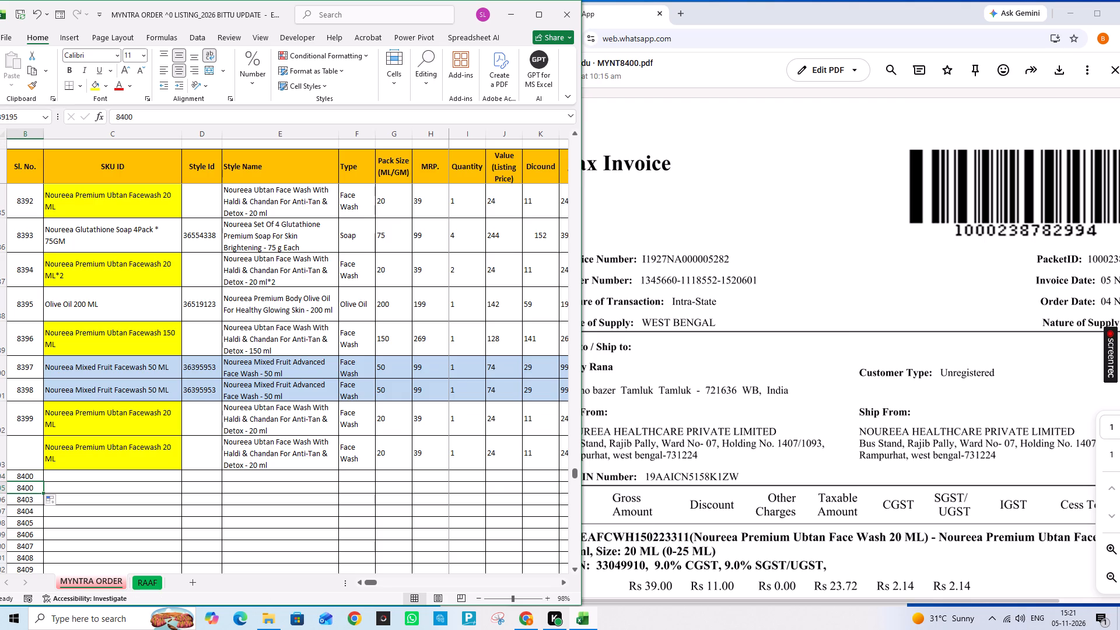
key("F2")
key("BackSpace")
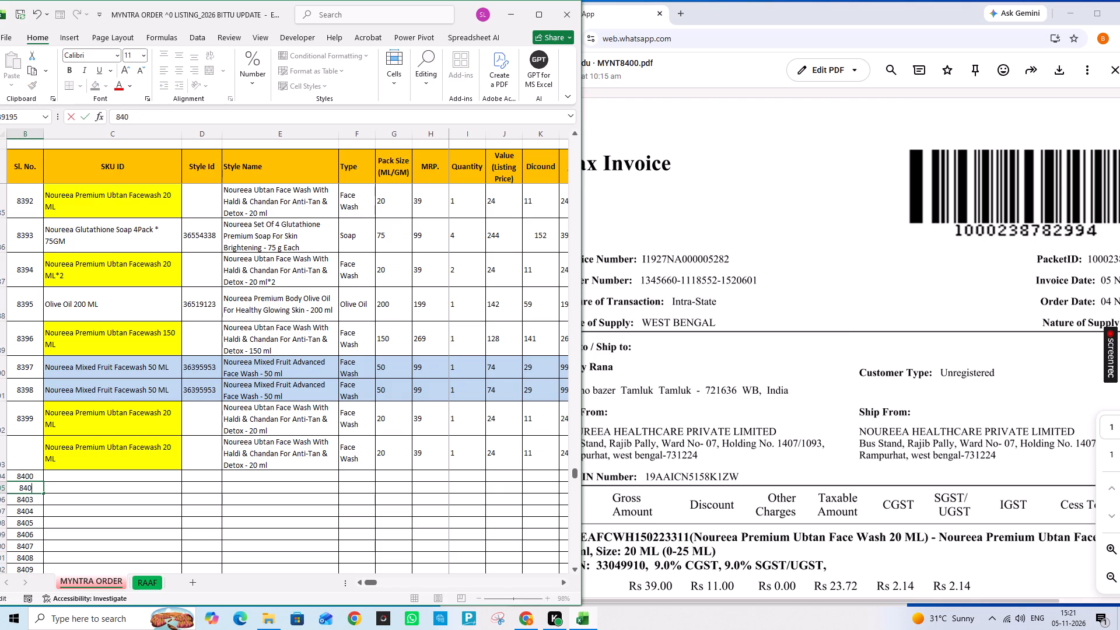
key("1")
key("Return")
key("F2")
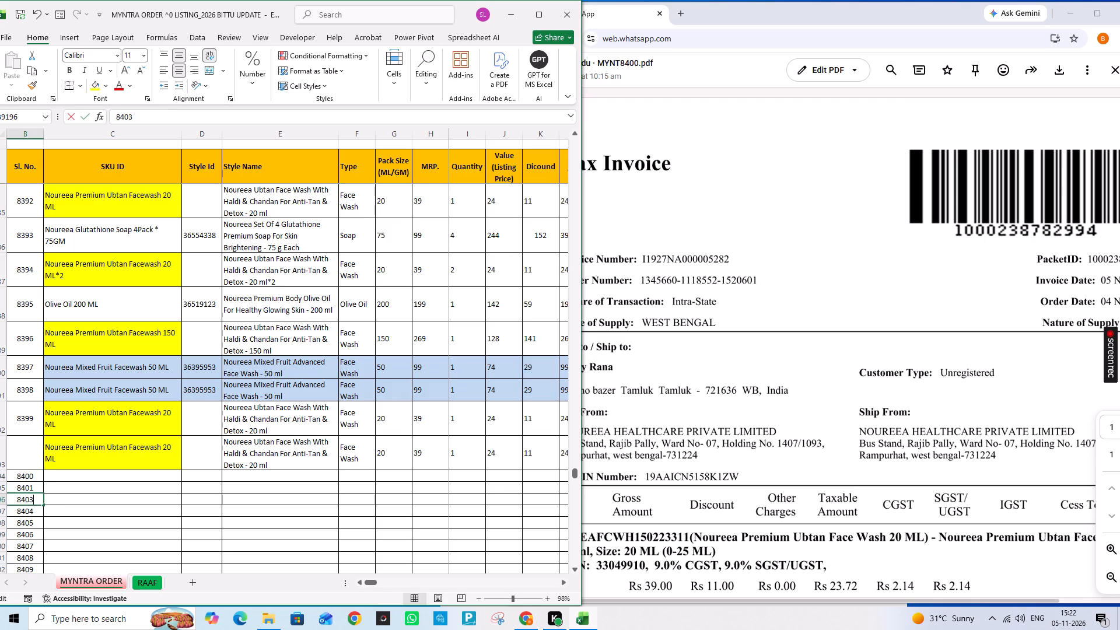
key("BackSpace")
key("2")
key("Return")
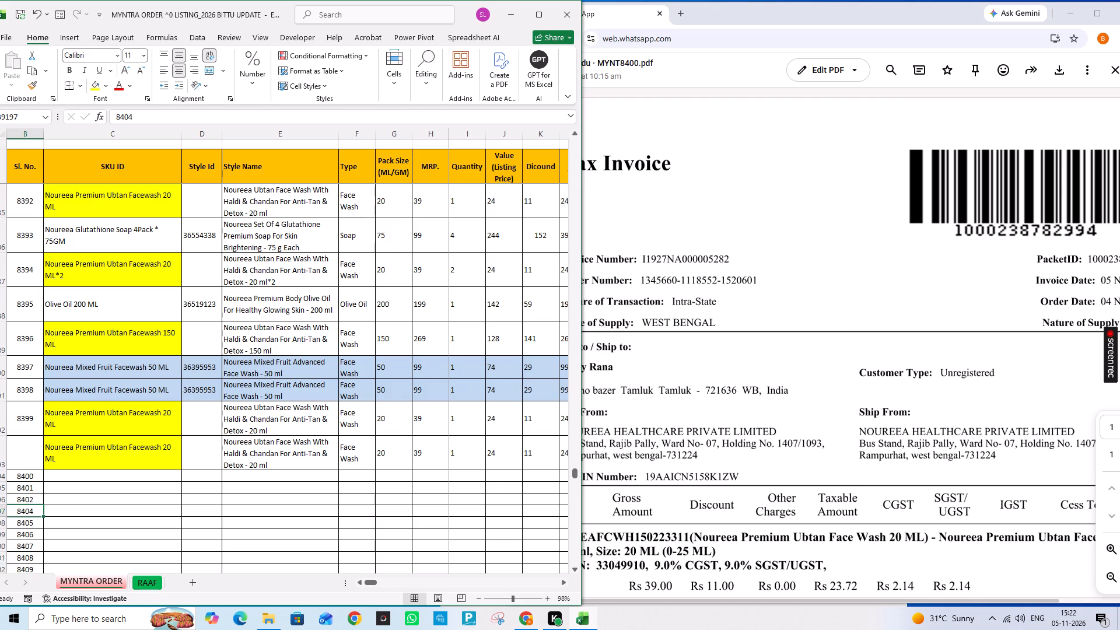
Fill the Sl. No. series from 8400, 8401 and 8402 down the rest of the column and select the SKU ID cell of 8400.
left_click_drag(30, 478, 31, 499)
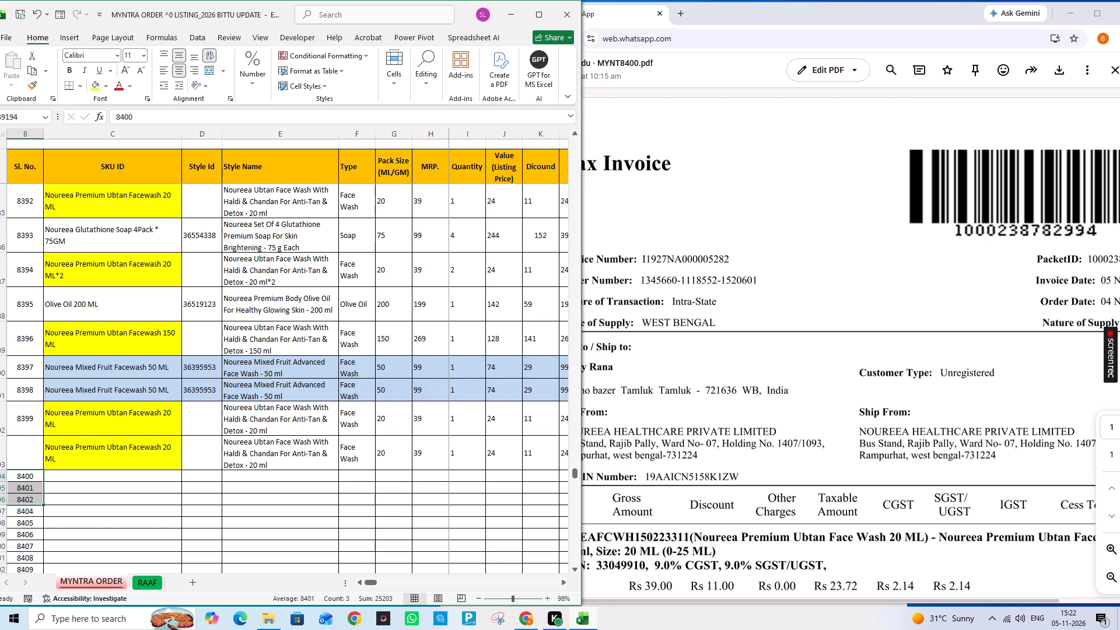
double_click(42, 505)
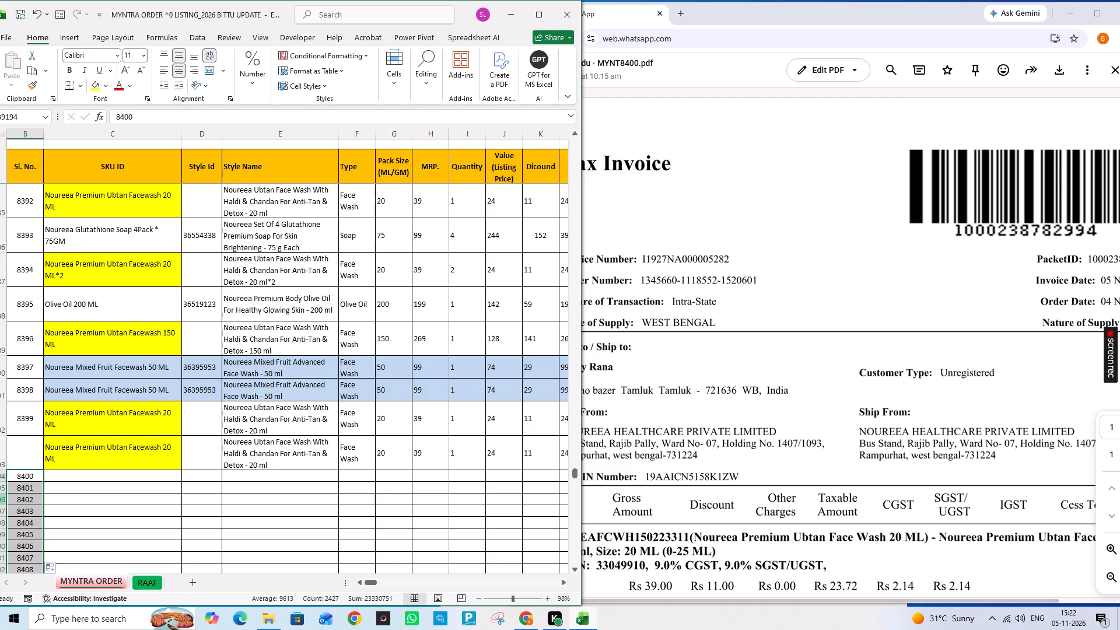
left_click(48, 473)
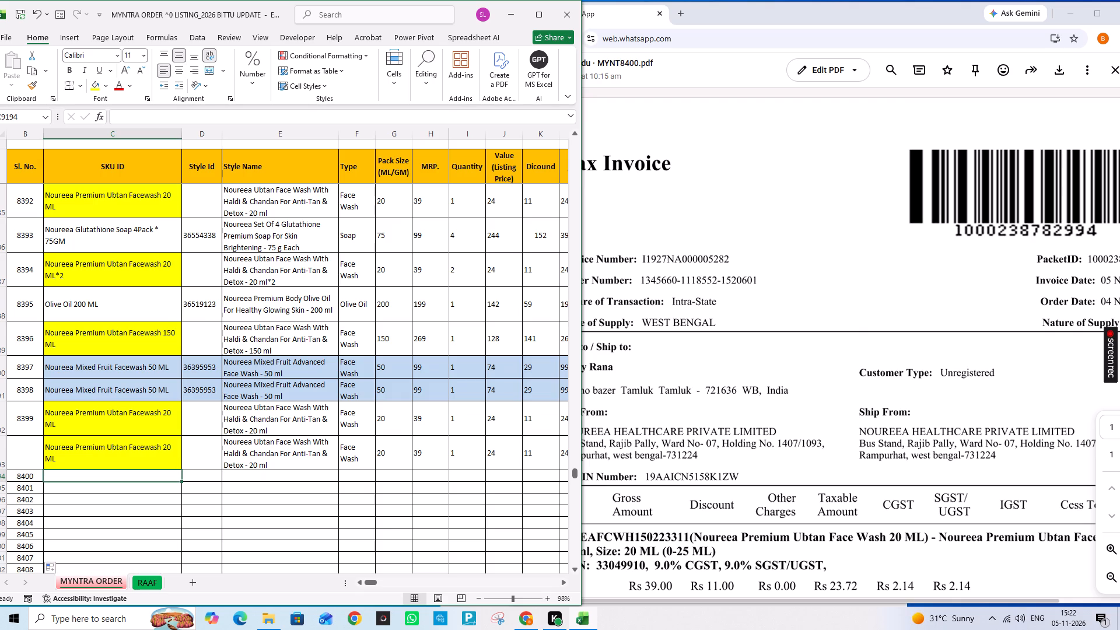
scroll(228, 365, "down", 2)
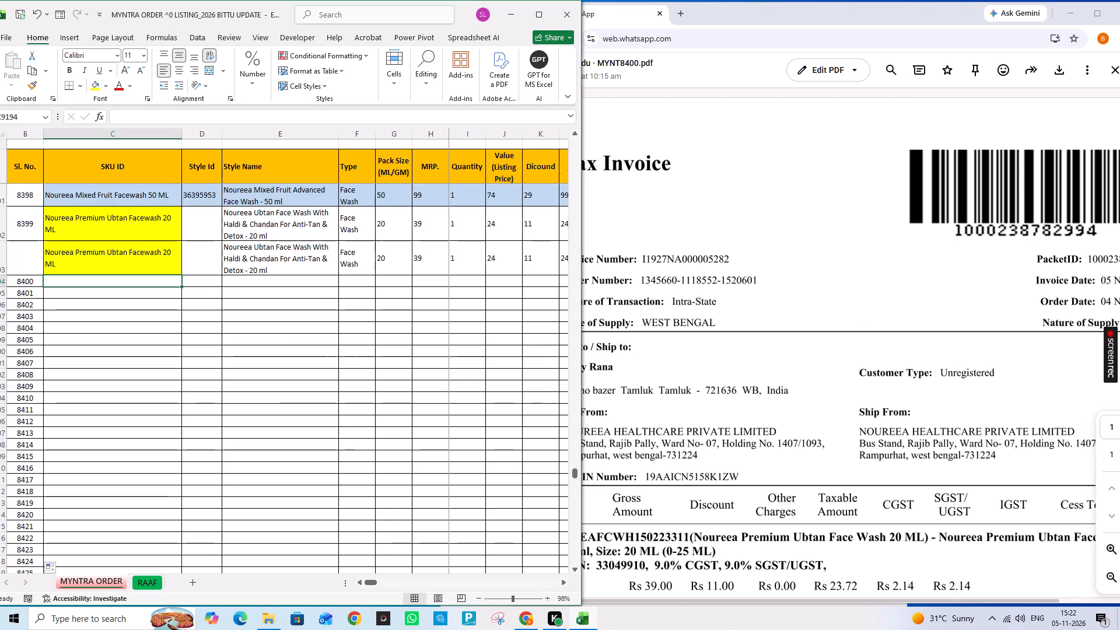
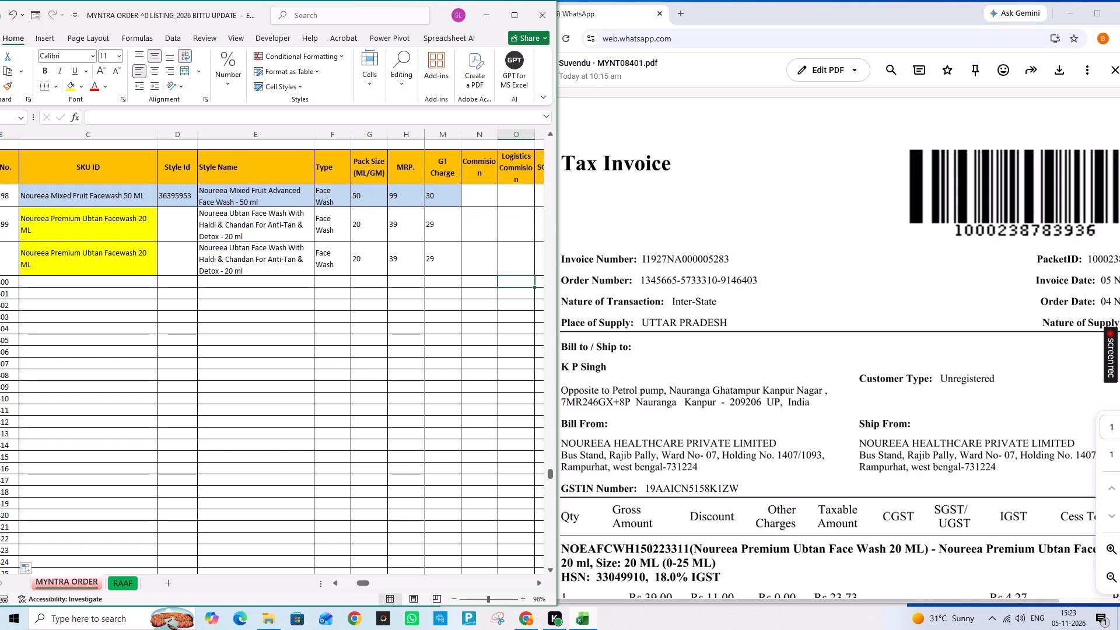
Fill the 8400 row, from SKU ID through the pricing columns, with the Noureea Premium Ubtan Facewash 20 ML details from the row above.
key("shift+Left")
key("shift+Left")
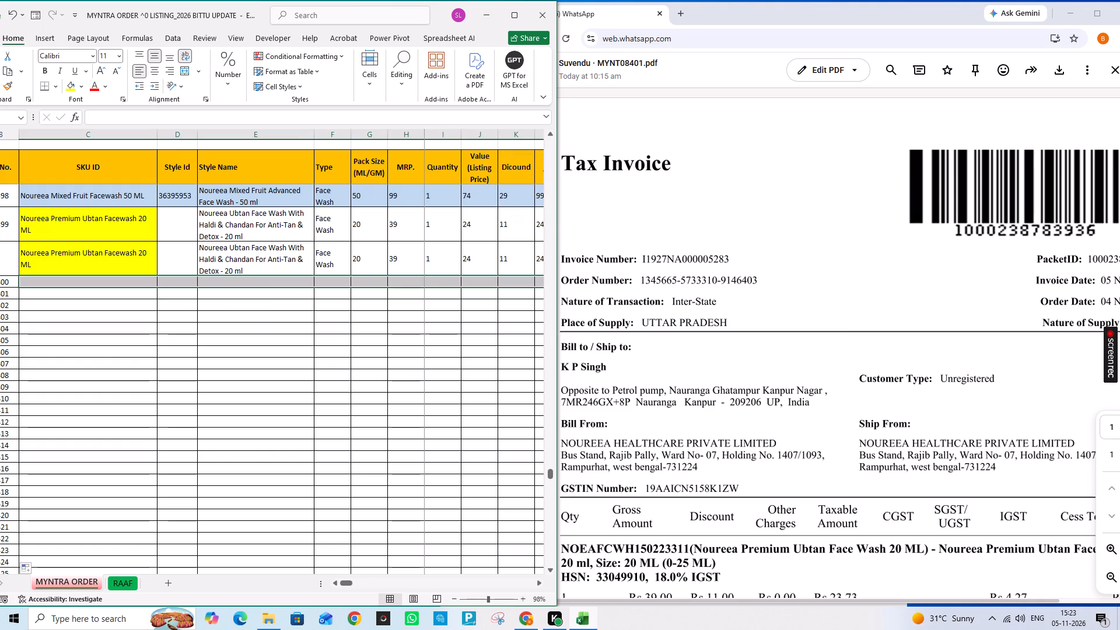
key("ctrl+d")
key("ctrl+Right")
key("Right")
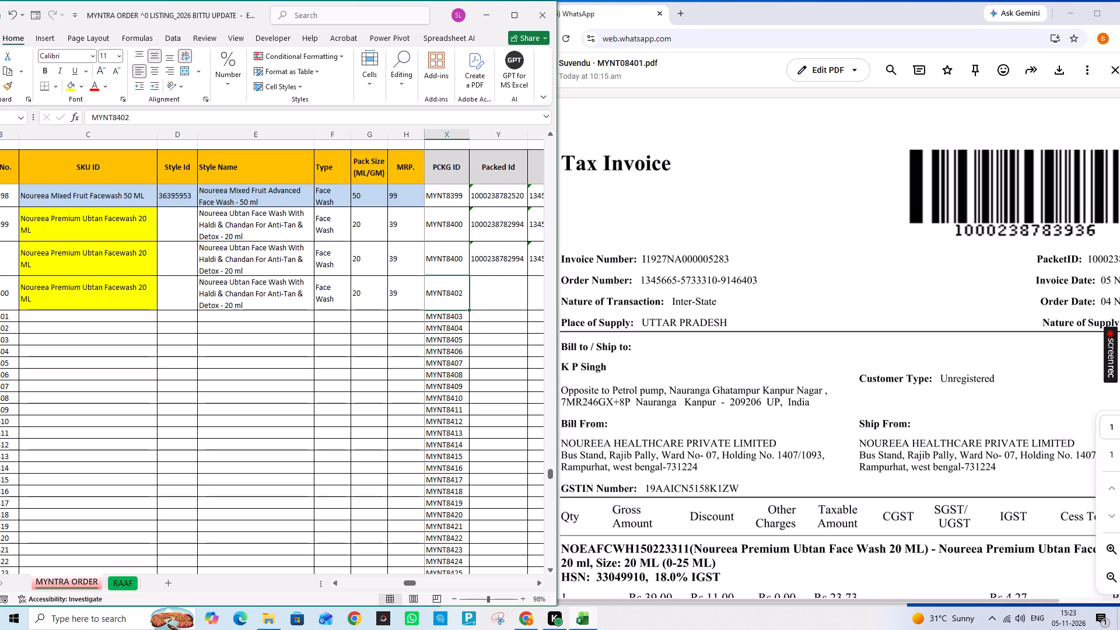
Renumber the PCKG ID of the third Ubtan Facewash 20 ML row and the two cells below as MYNT8401, MYNT8402 and MYNT8403.
key("F2")
key("BackSpace")
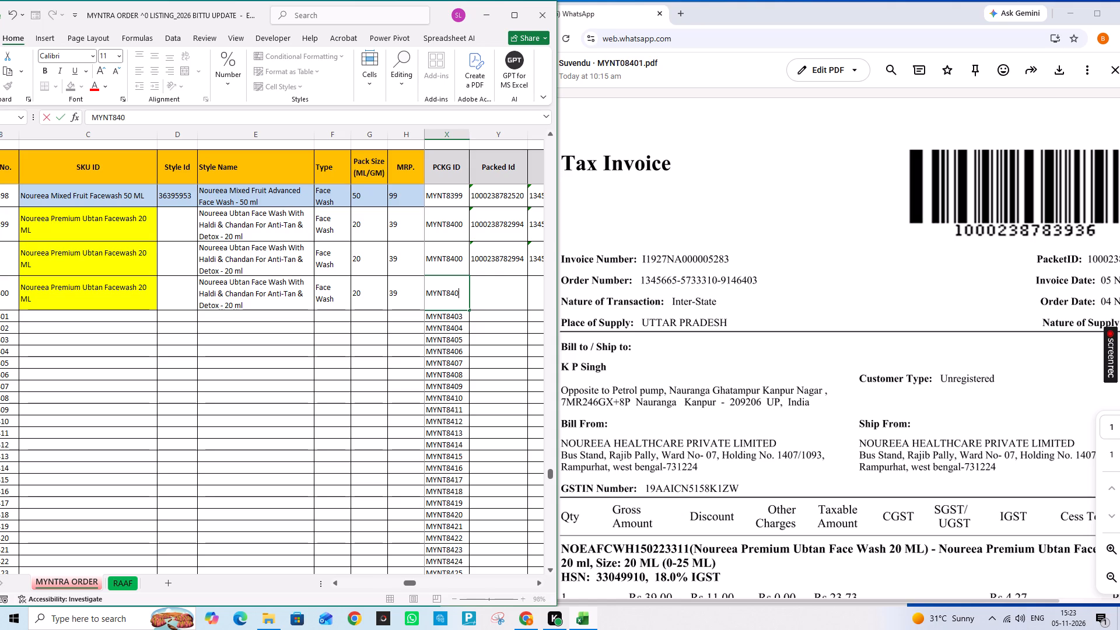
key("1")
key("Return")
key("F2")
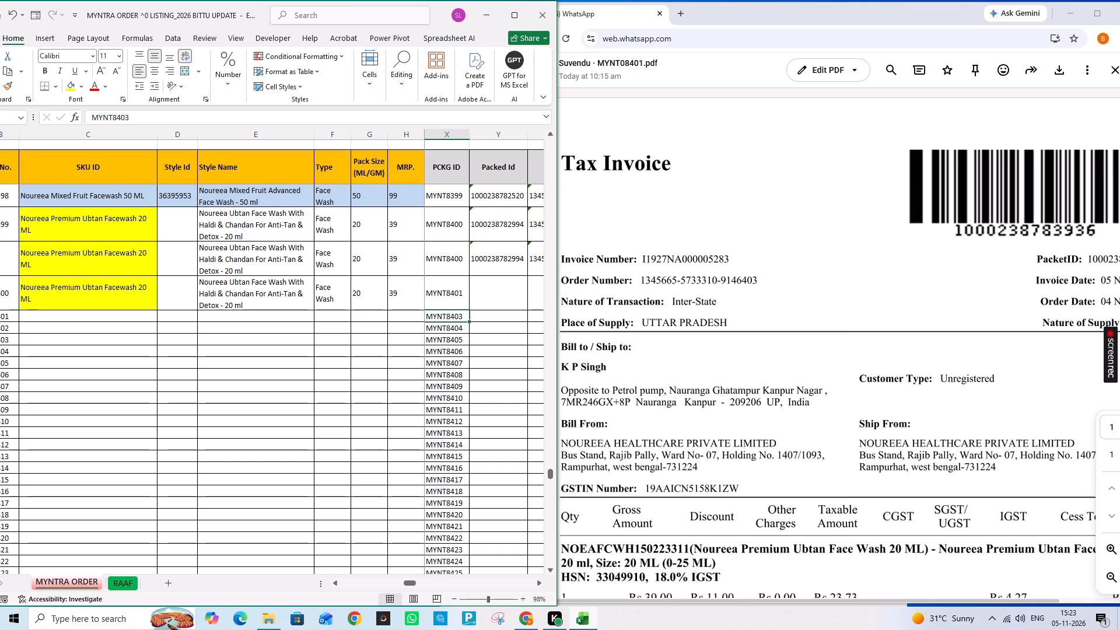
key("BackSpace")
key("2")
key("Return")
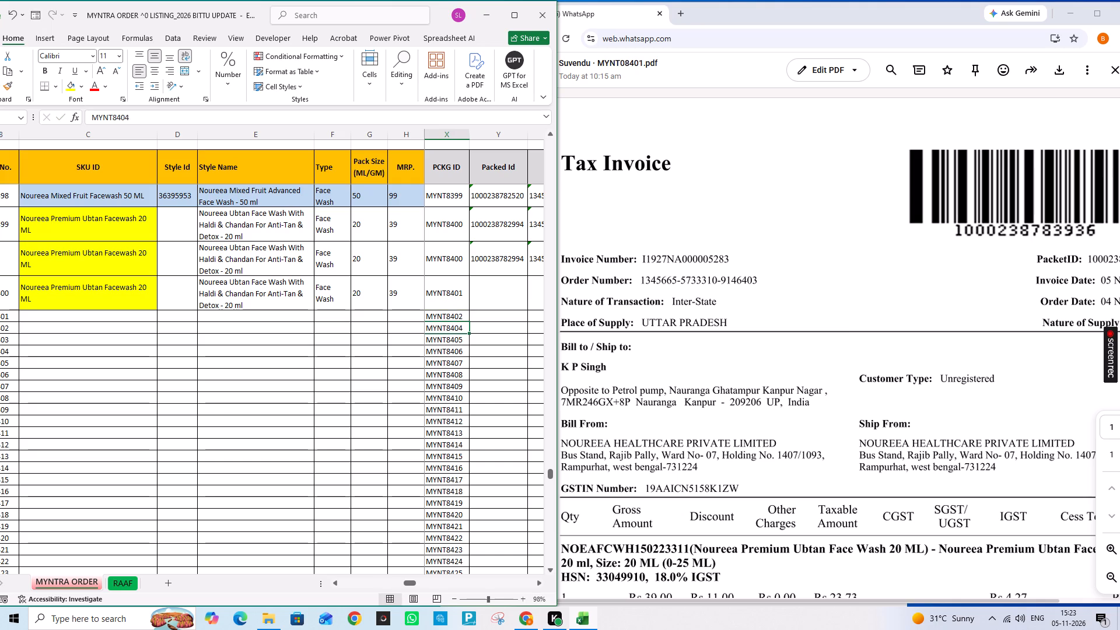
key("F2")
key("BackSpace")
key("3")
key("Return")
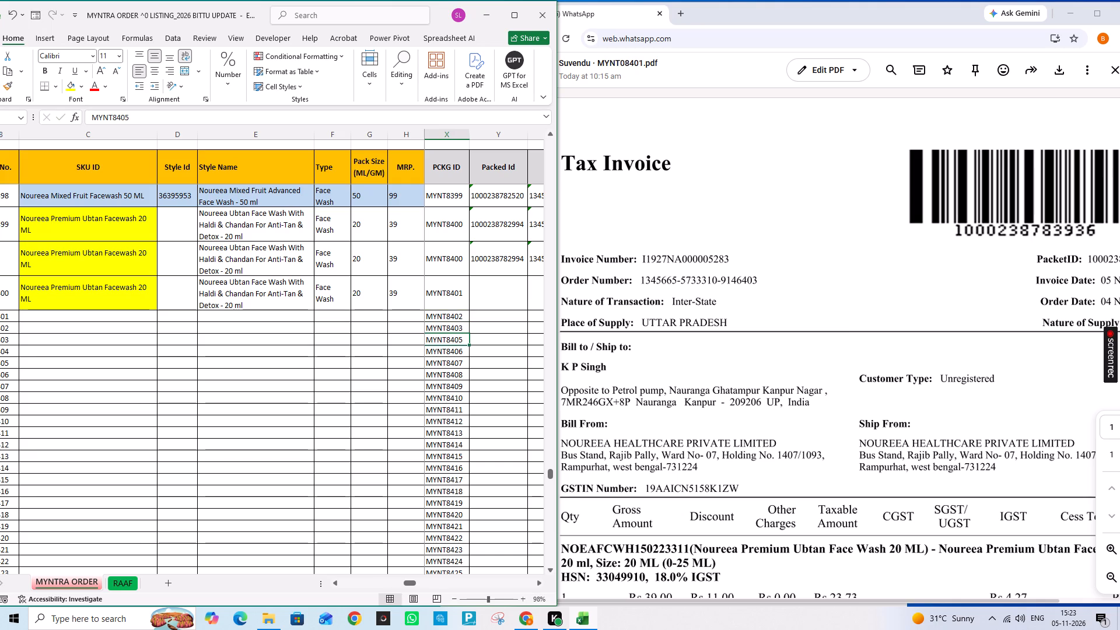
Fill the PCKG ID series from MYNT8401, MYNT8402 and MYNT8403 down the rest of the column.
left_click_drag(452, 297, 456, 327)
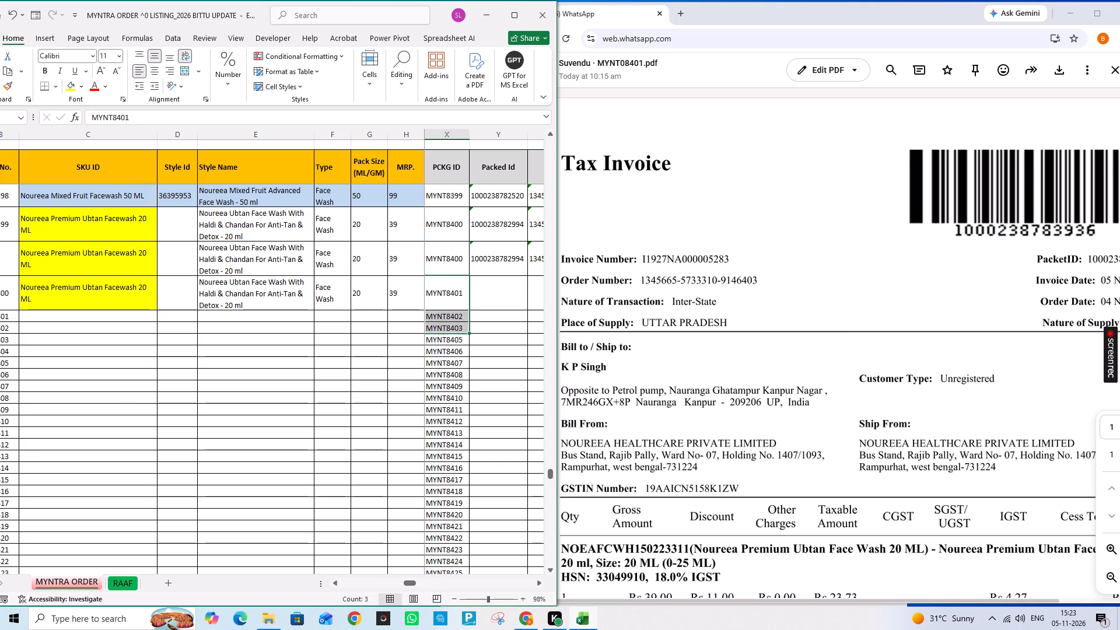
left_click_drag(456, 327, 456, 328)
double_click(470, 332)
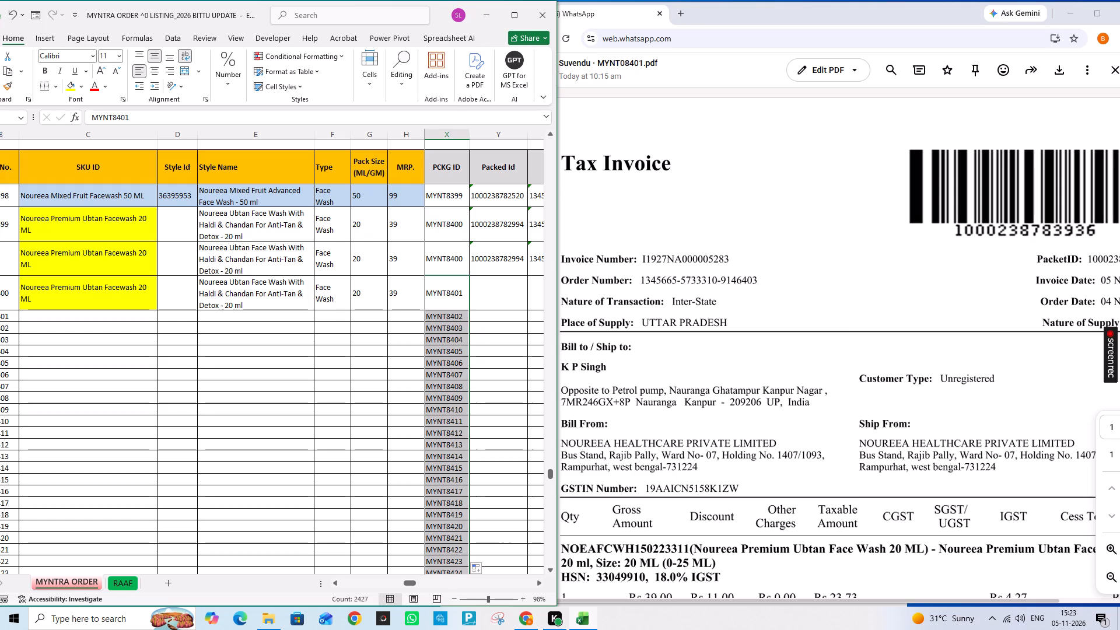
left_click(446, 292)
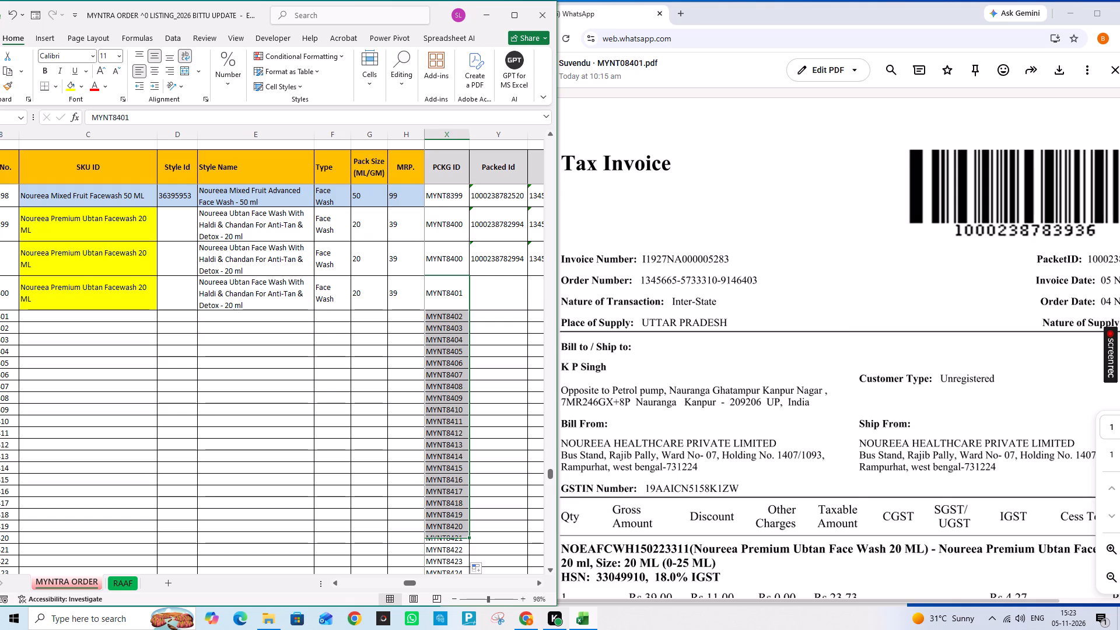
key("Right")
key("apostrophe")
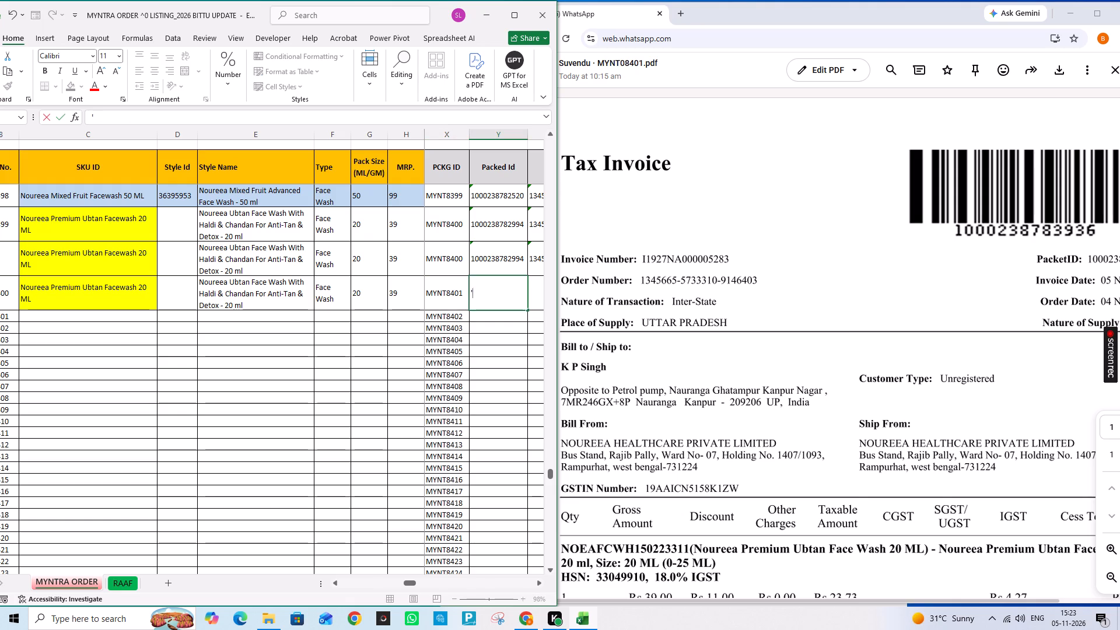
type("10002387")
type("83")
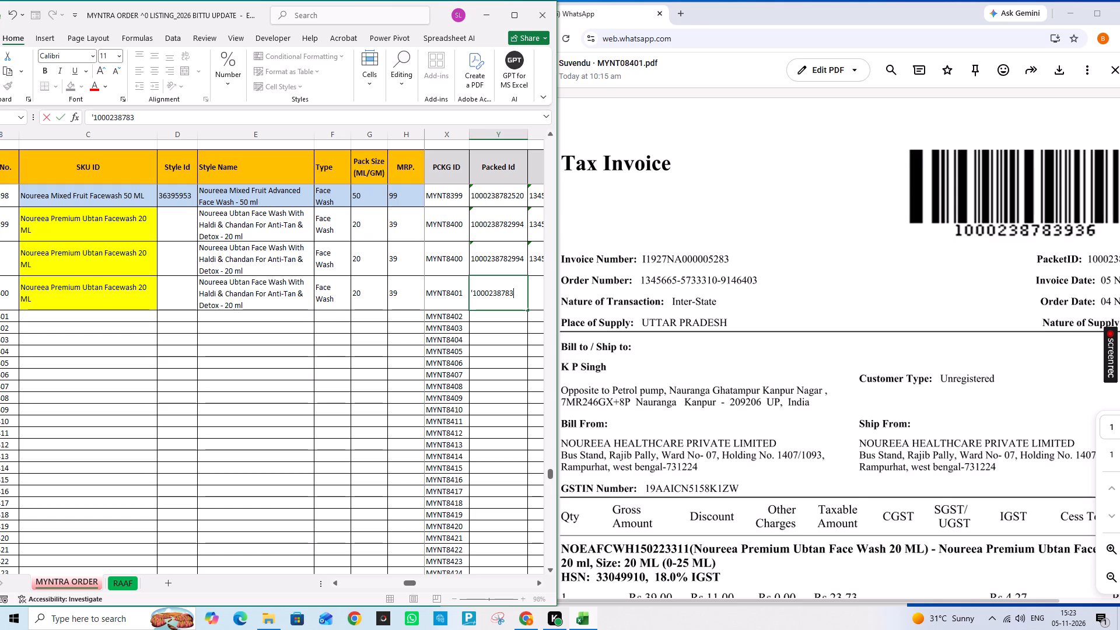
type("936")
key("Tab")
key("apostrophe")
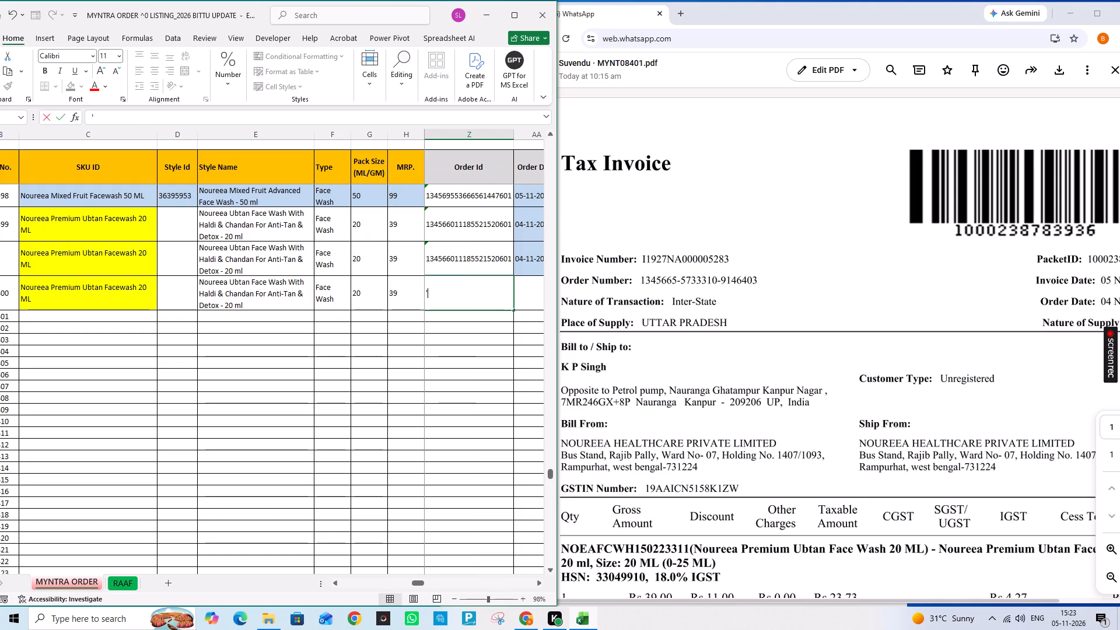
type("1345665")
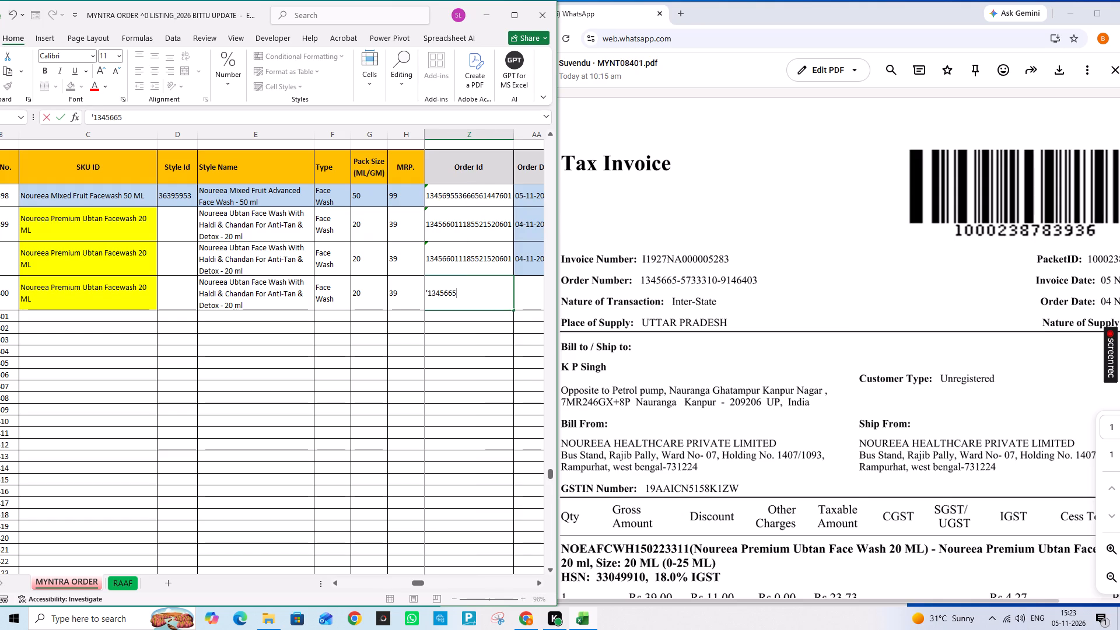
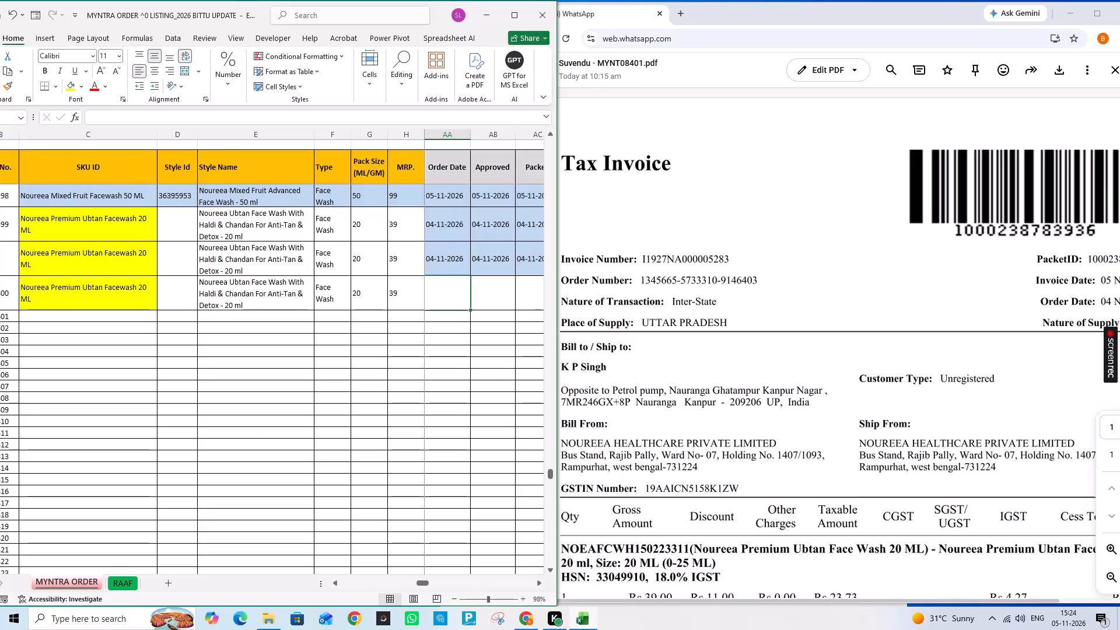
key("Left")
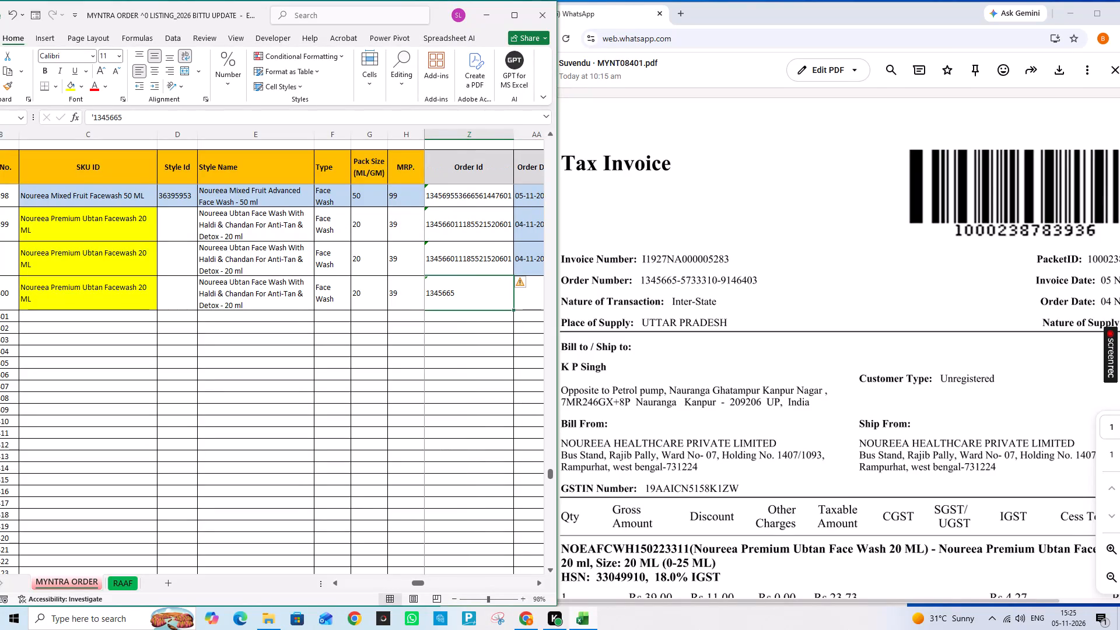
key("F2")
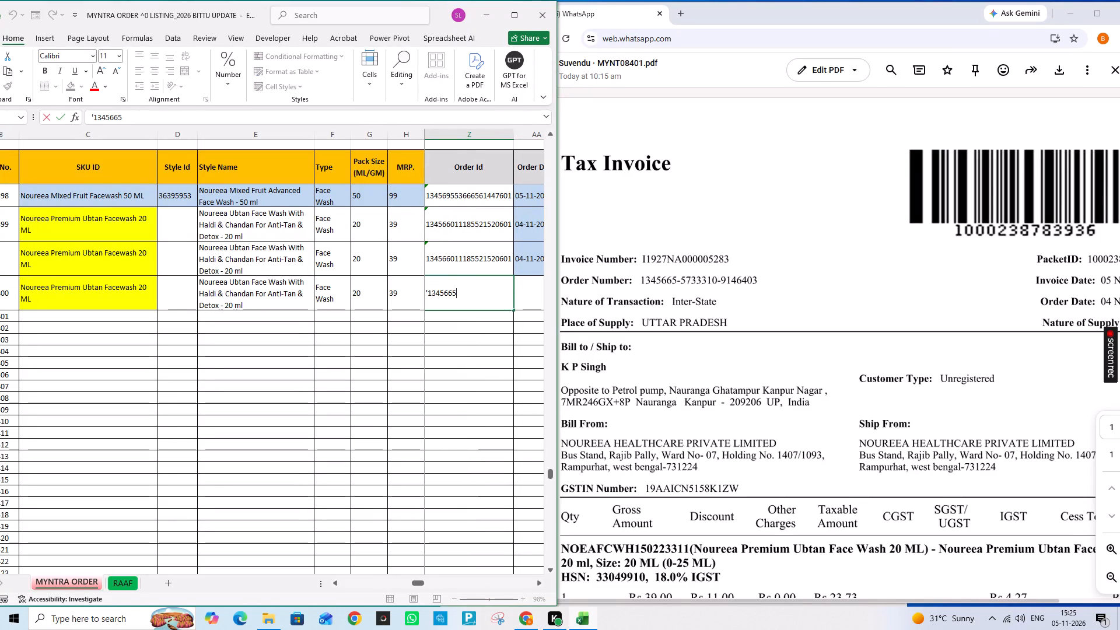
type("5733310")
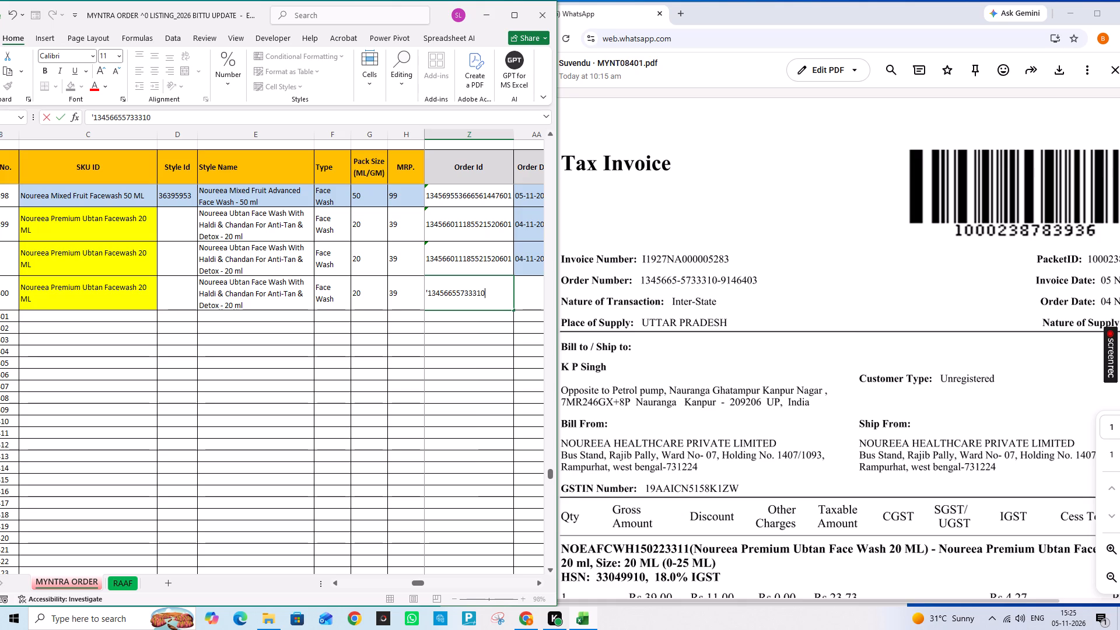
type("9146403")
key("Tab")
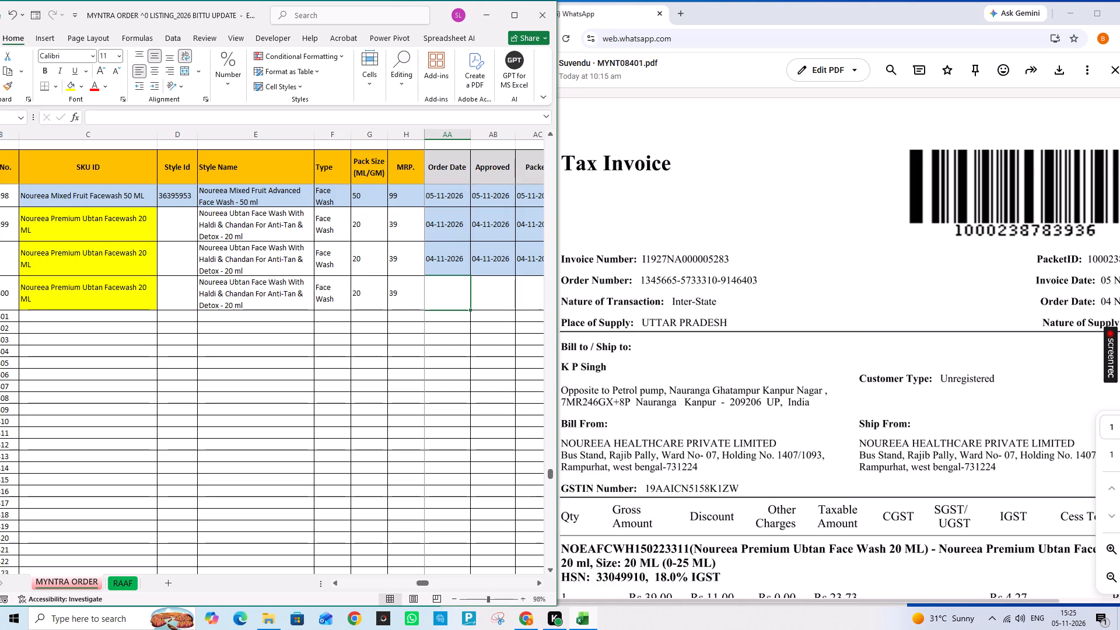
Fill the 8400 row's date cells, from Order Date through Pick up Complete, with 04-11-2026 from the row above.
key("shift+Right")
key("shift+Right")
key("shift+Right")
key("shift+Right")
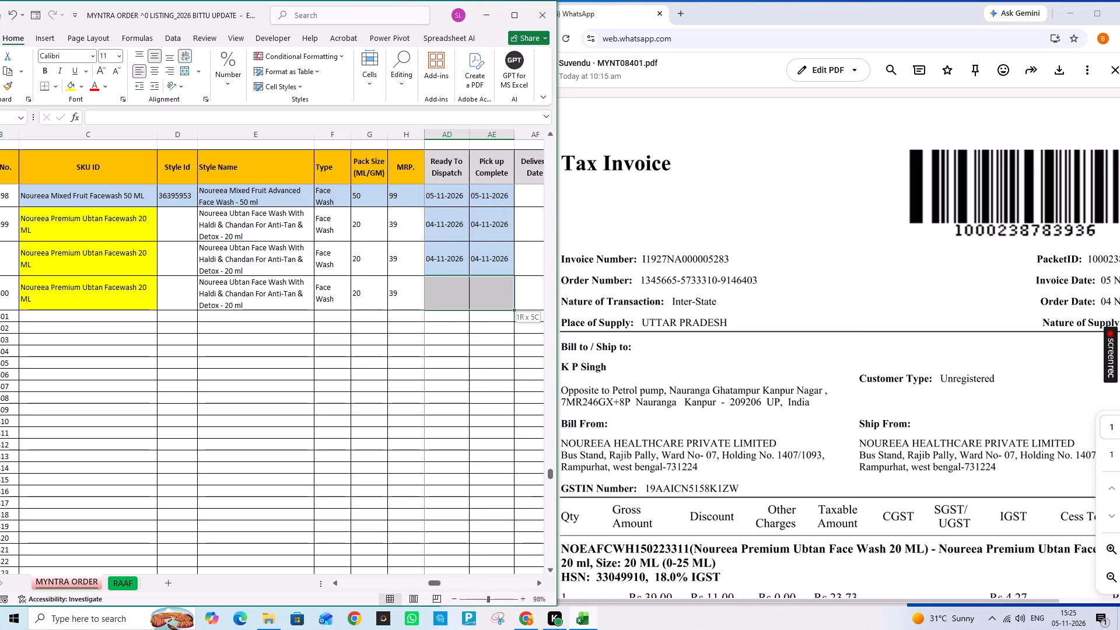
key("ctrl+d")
Enter the buyer's name from the invoice's Bill to / Ship to section in the 8400 row's Buyer Name cell.
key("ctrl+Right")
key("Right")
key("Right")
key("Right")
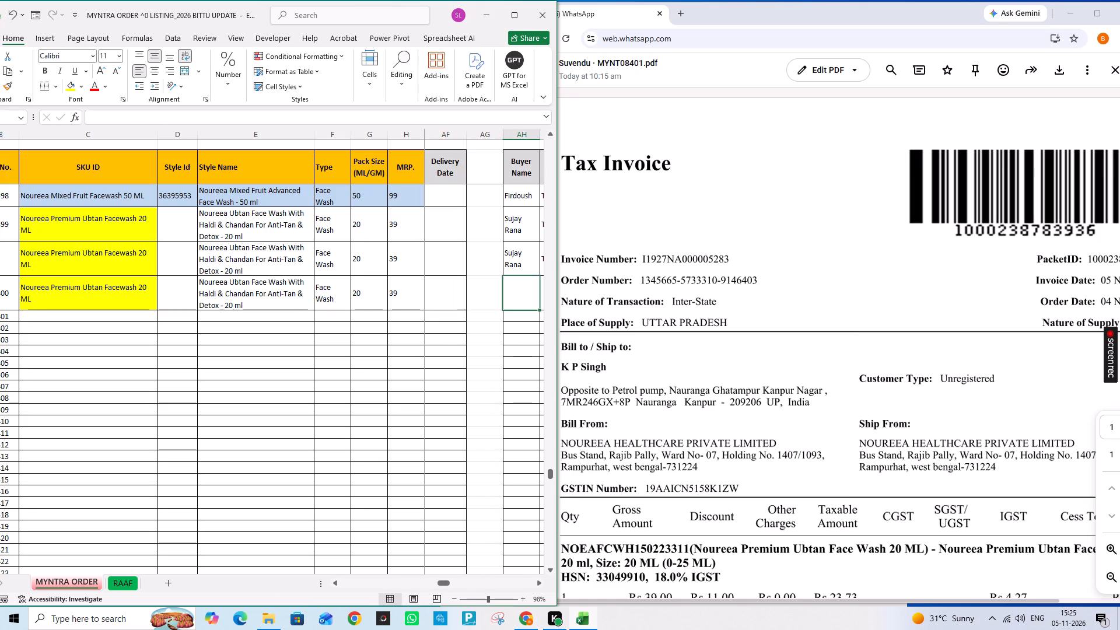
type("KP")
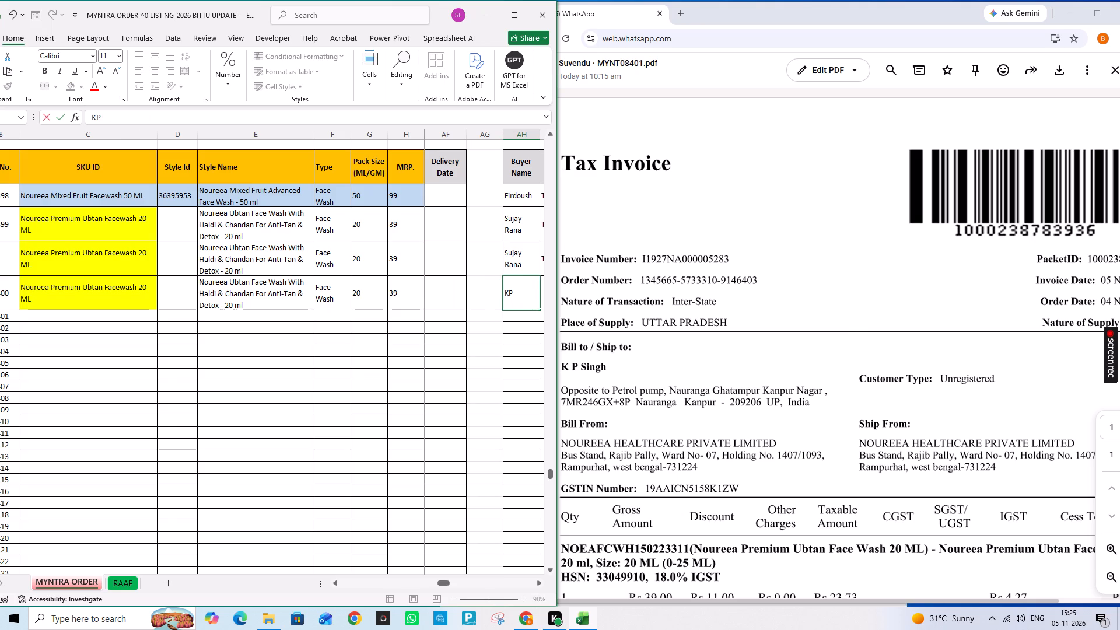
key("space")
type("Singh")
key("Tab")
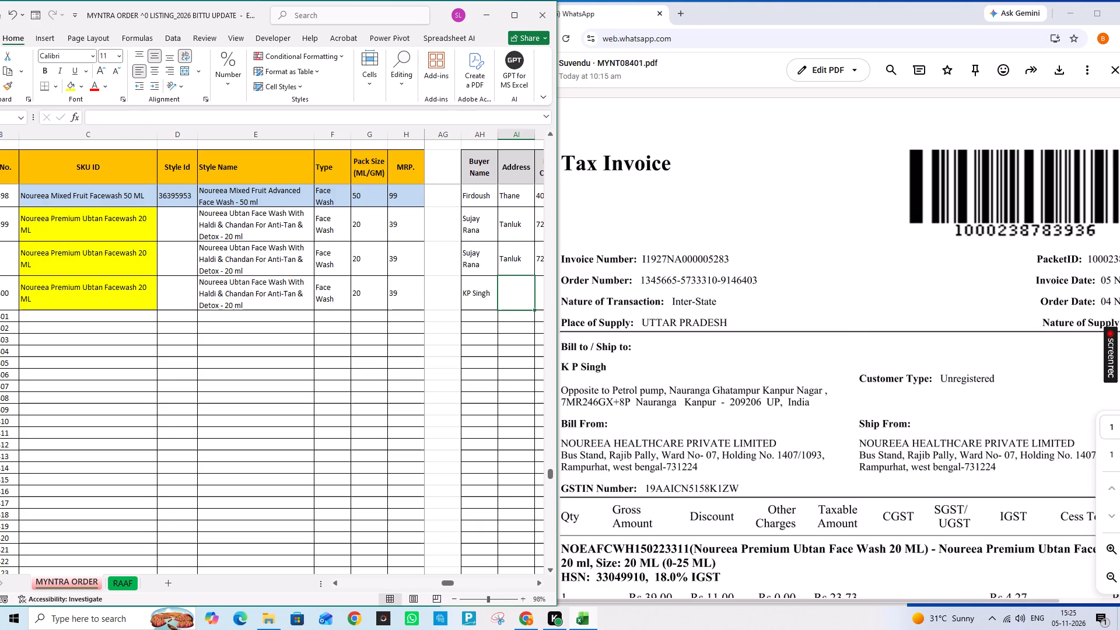
Enter the buyer's city, pin code and state from the invoice in the 8400 row's Address, Pin Code and State cells.
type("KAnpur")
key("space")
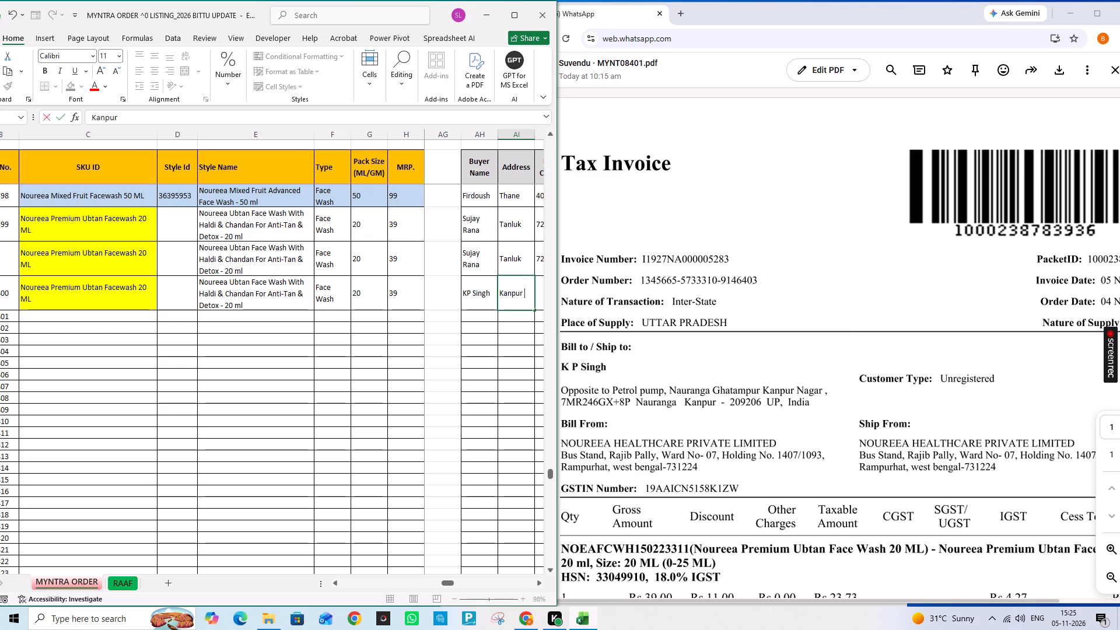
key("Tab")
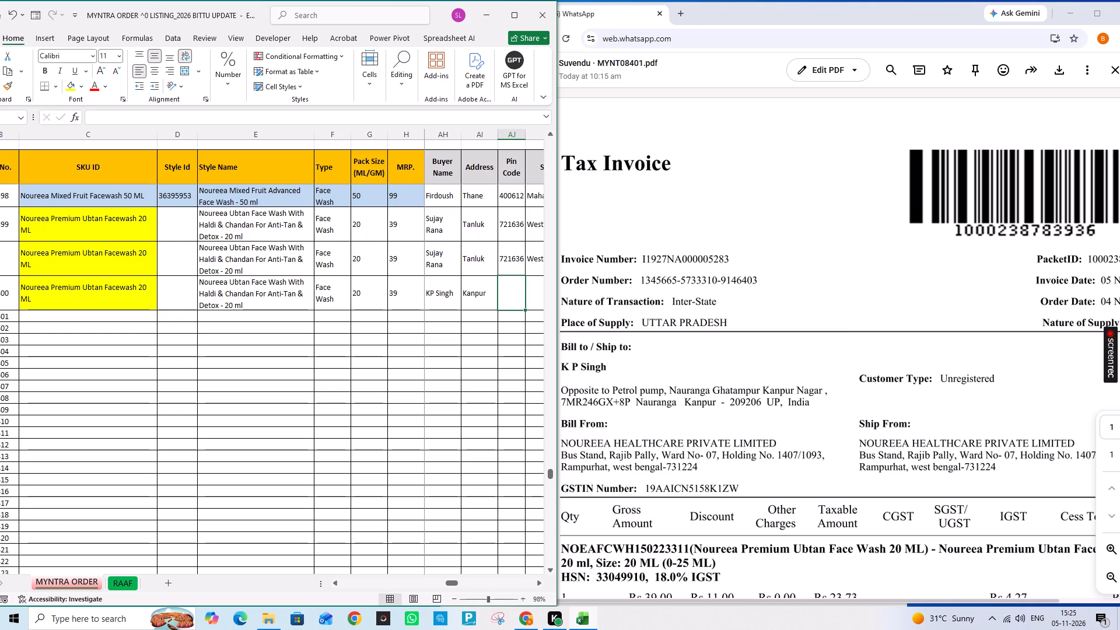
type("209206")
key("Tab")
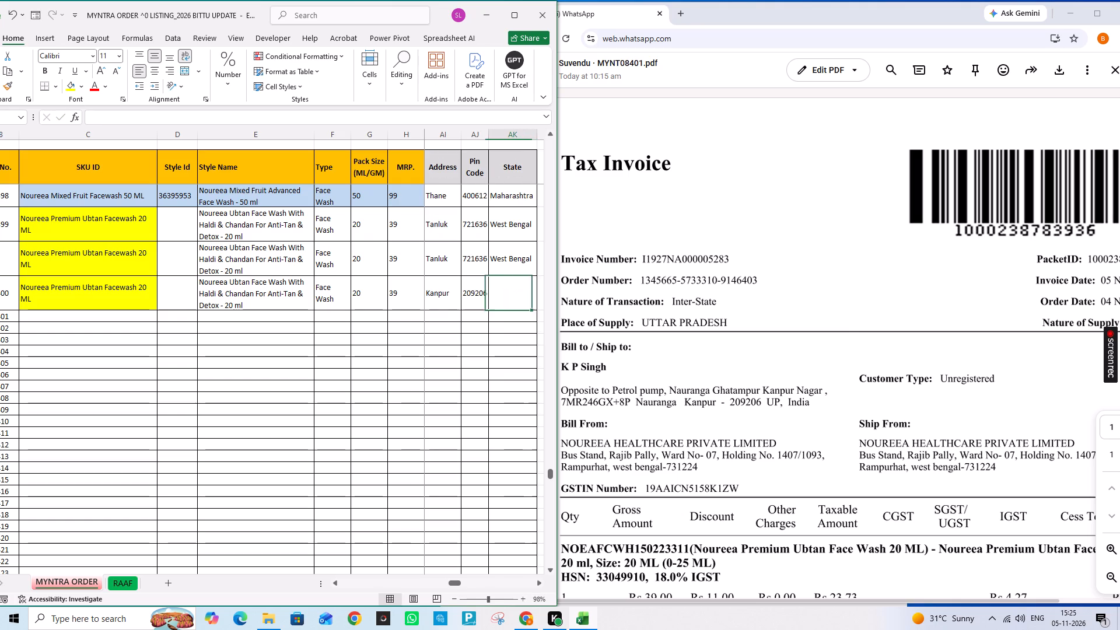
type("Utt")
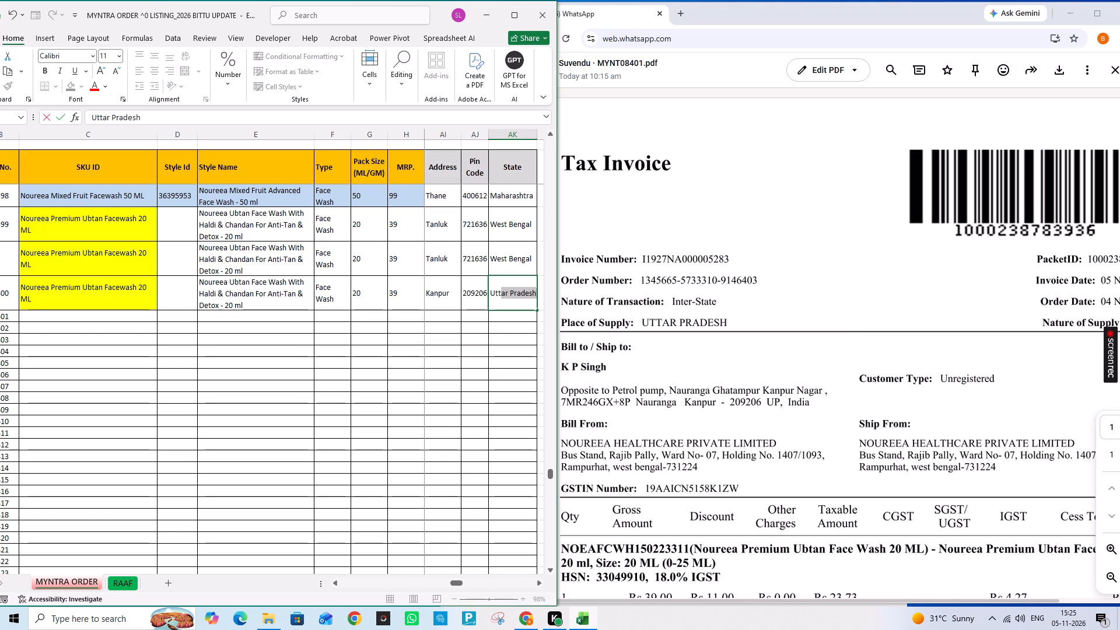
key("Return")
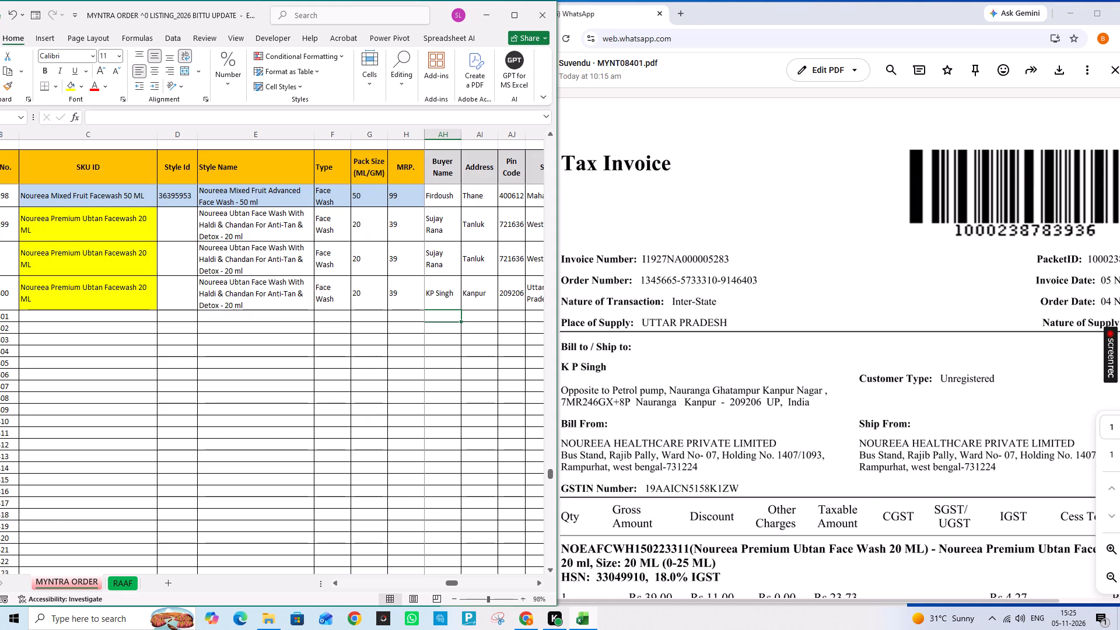
Check the 8400 row's quantity, value and discount against the item amounts on the tax invoice.
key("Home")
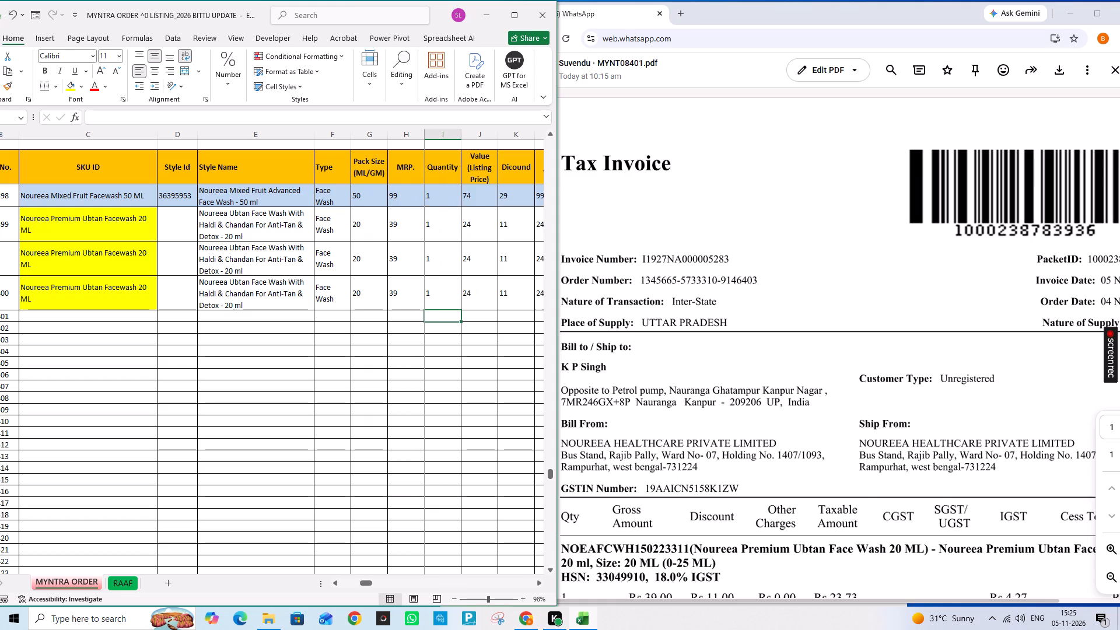
scroll(787, 272, "down", 2)
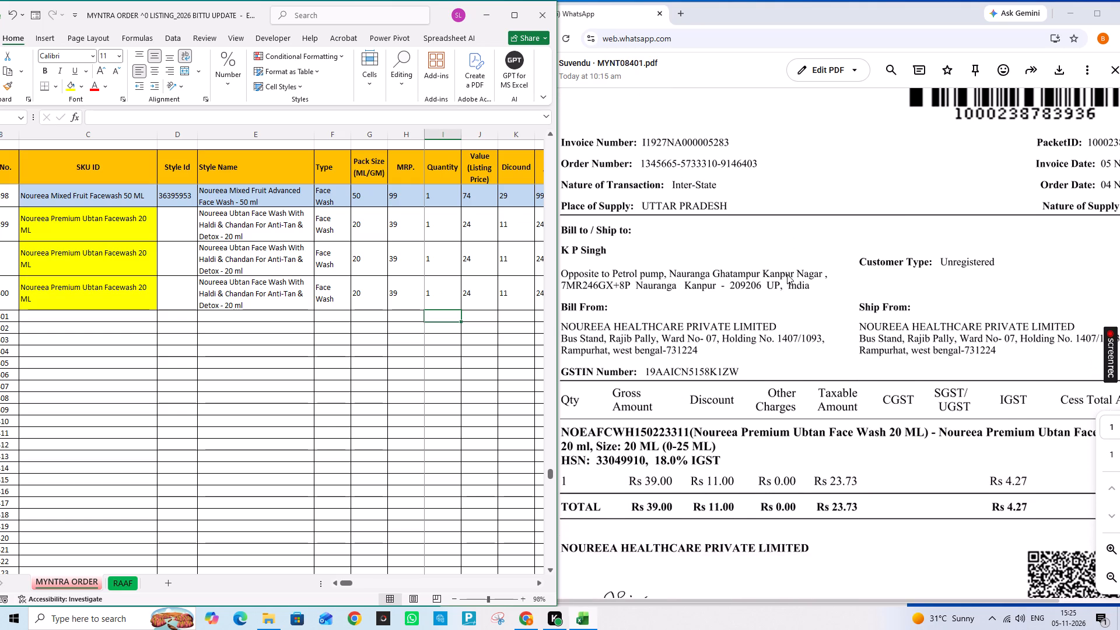
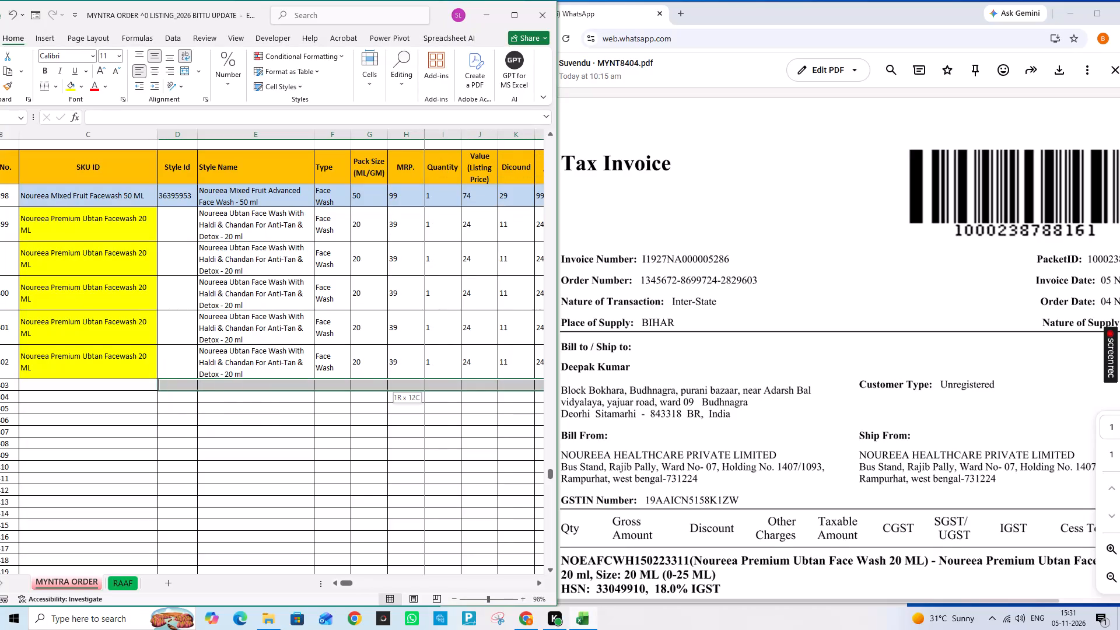
Fill the MYNT8404 row's product cells, from SKU ID onward, with the Noureea Premium Ubtan Facewash 20 ML details from the row above.
key("shift+Left")
key("ctrl+d")
key("ctrl+Right")
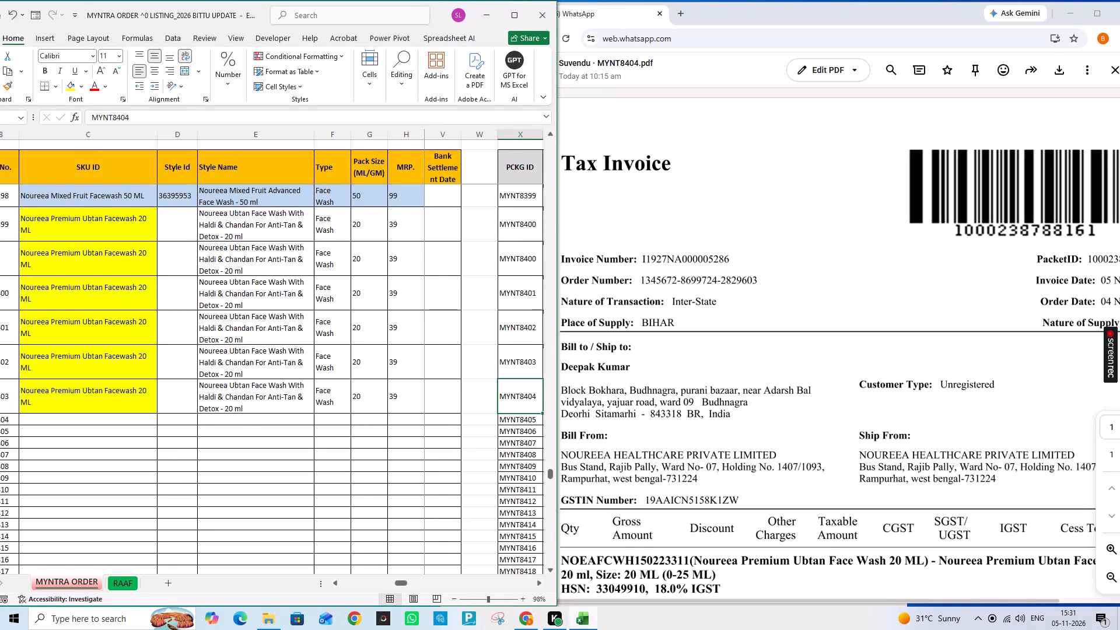
key("Right")
key("apostrophe")
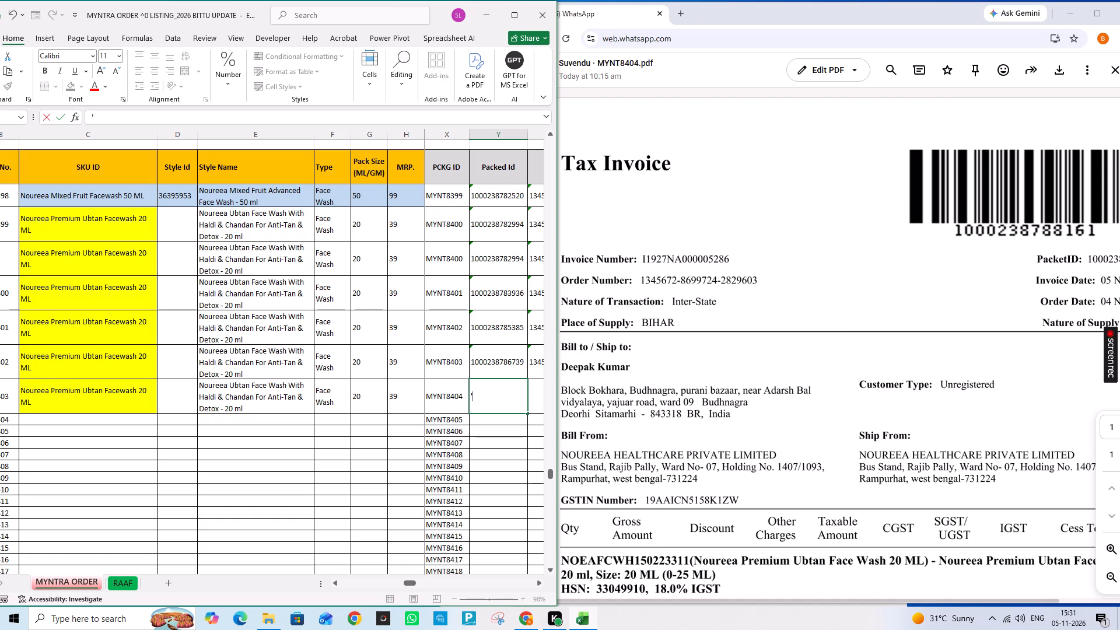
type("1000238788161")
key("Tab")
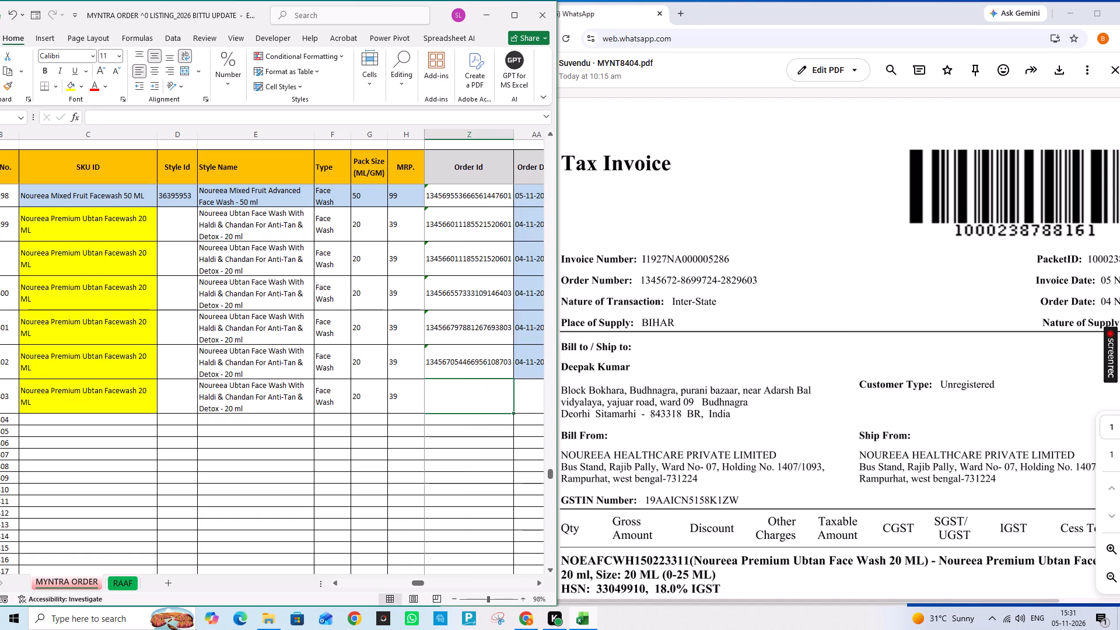
Enter the order number from the tax invoice as text in the MYNT8404 row's Order Id cell.
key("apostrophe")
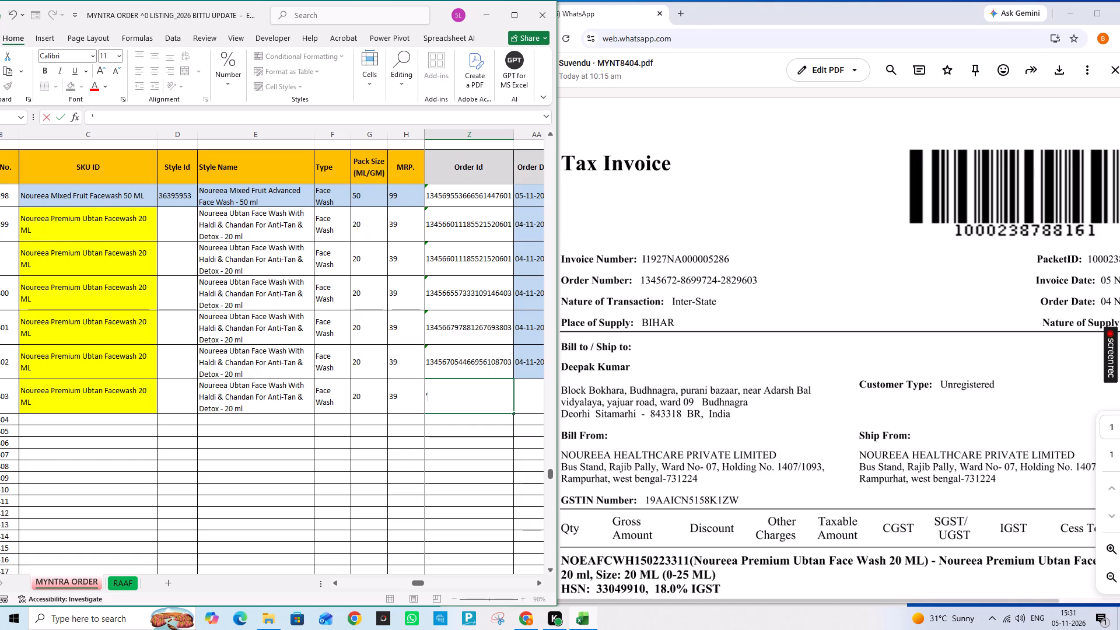
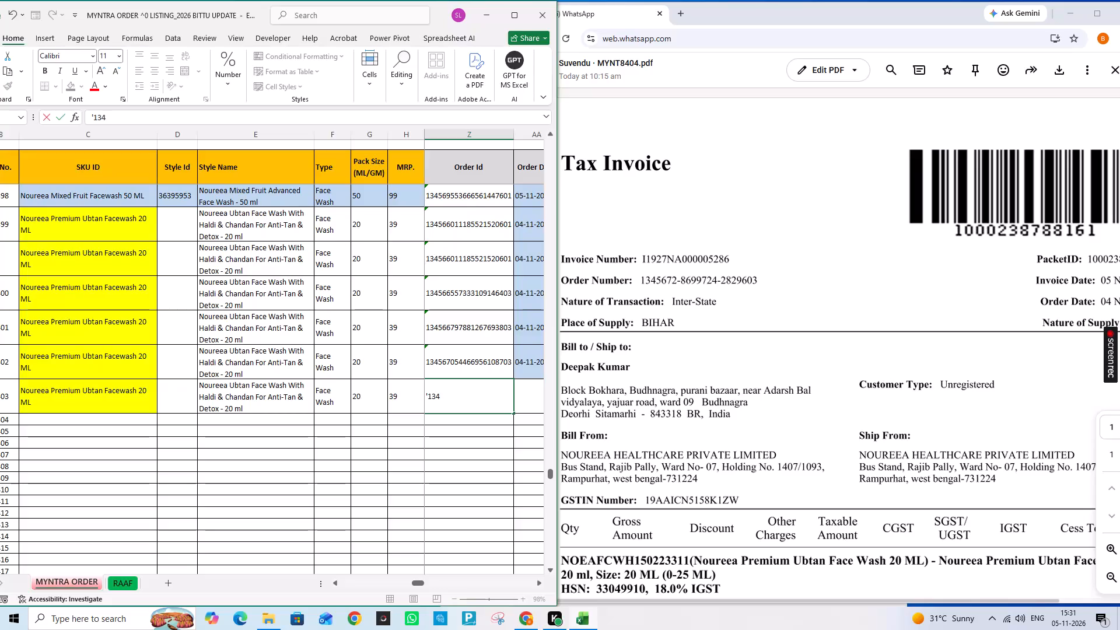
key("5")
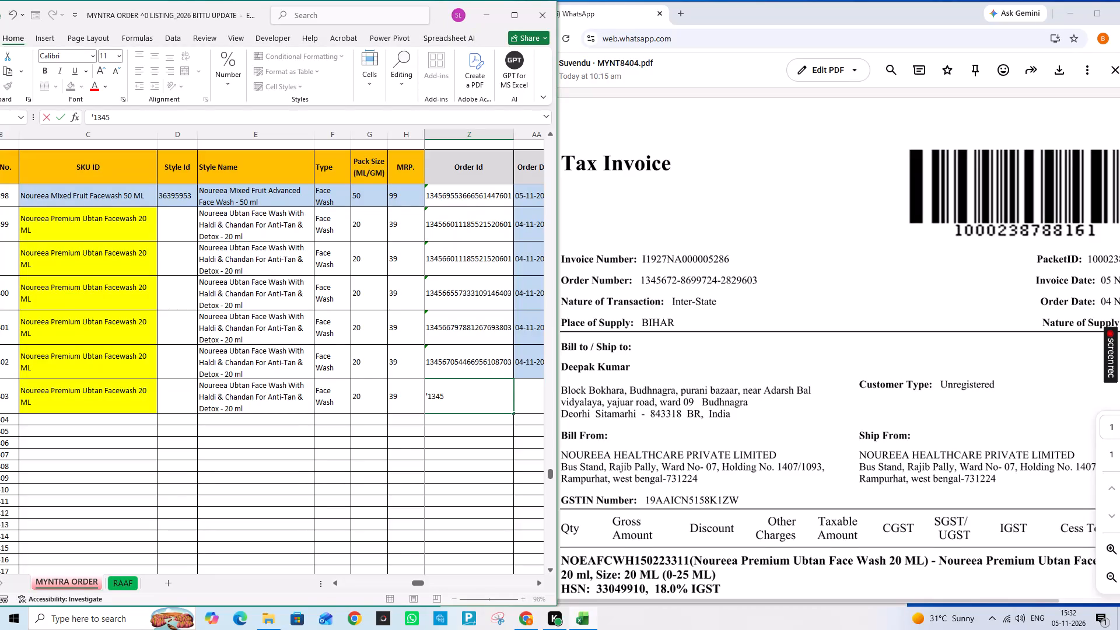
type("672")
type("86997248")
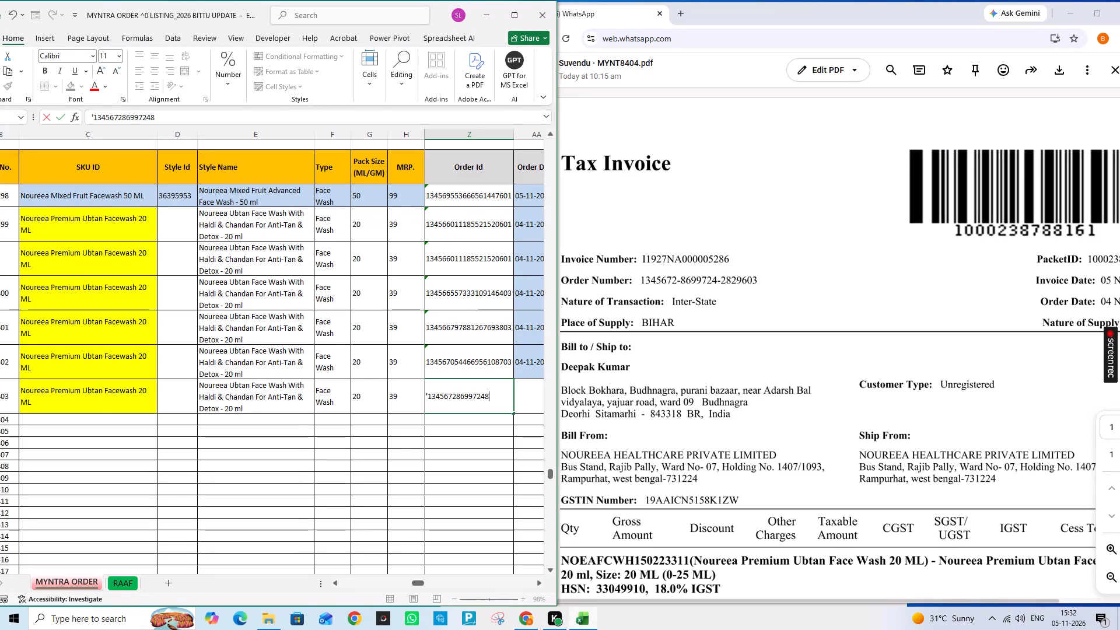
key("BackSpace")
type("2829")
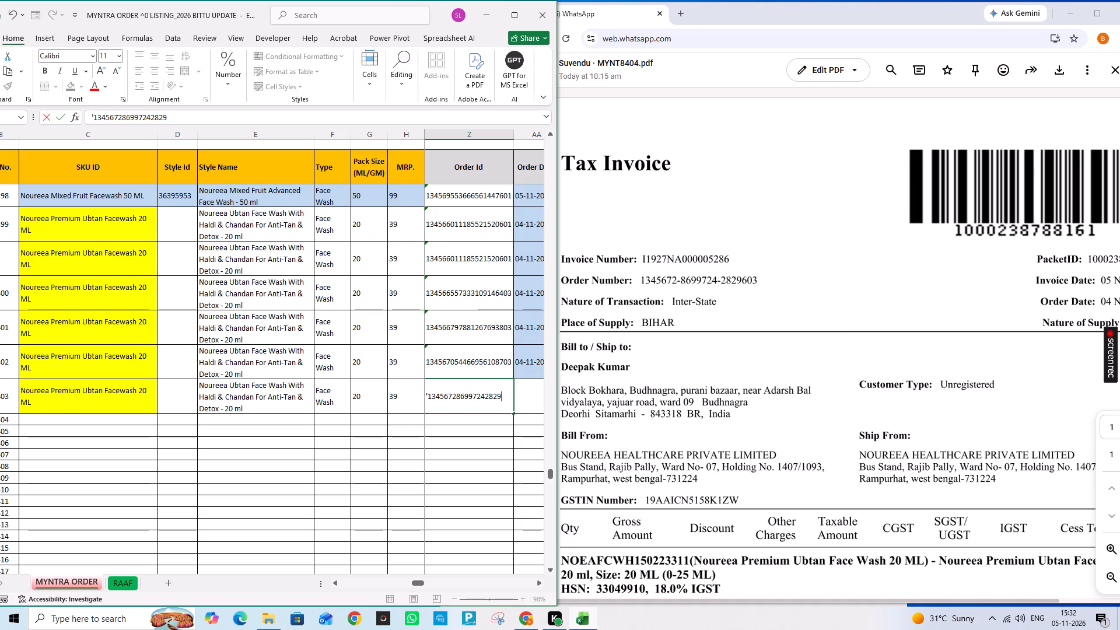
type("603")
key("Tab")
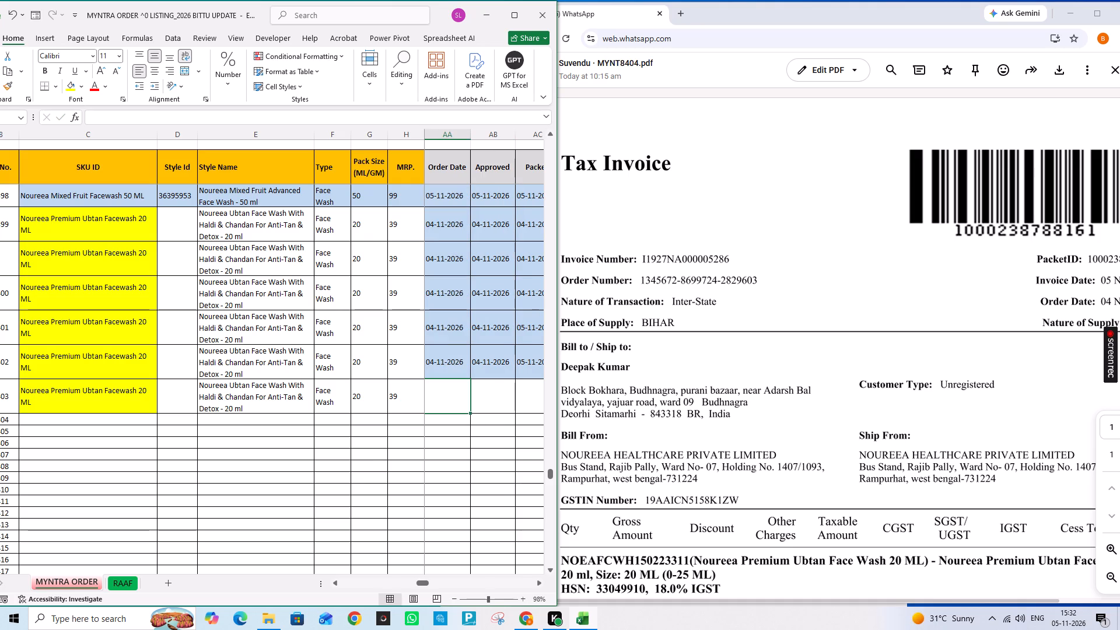
Fill the 8403 row's date cells from Order Date through Pick up Complete with the dates from the row above.
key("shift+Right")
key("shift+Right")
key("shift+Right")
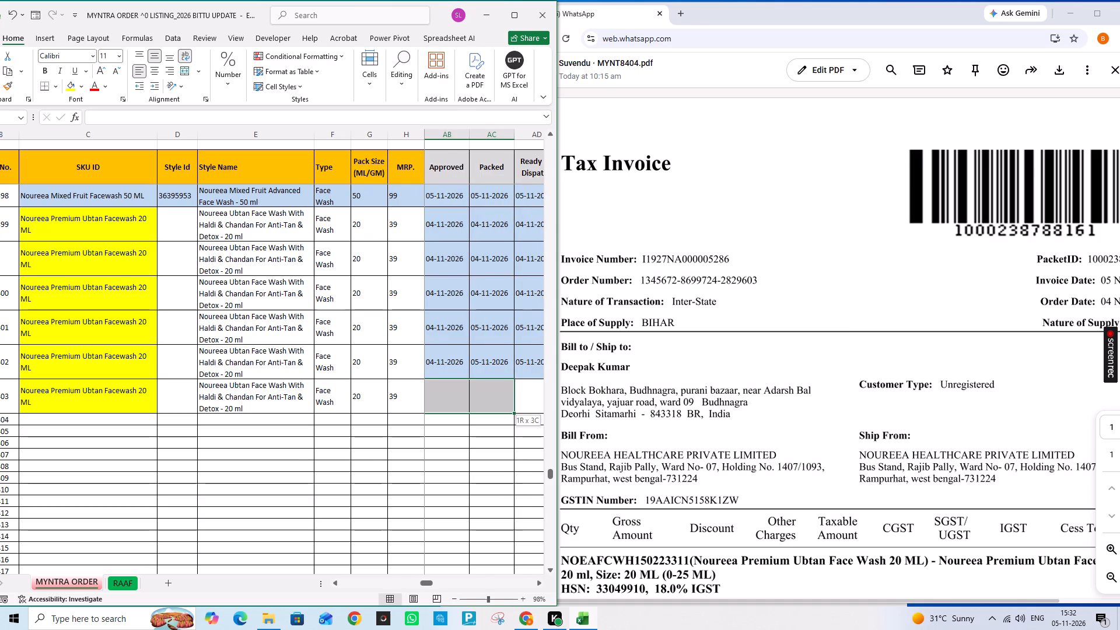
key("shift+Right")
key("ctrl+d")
Enter the buyer's name from the invoice in the 8403 row's Buyer Name cell.
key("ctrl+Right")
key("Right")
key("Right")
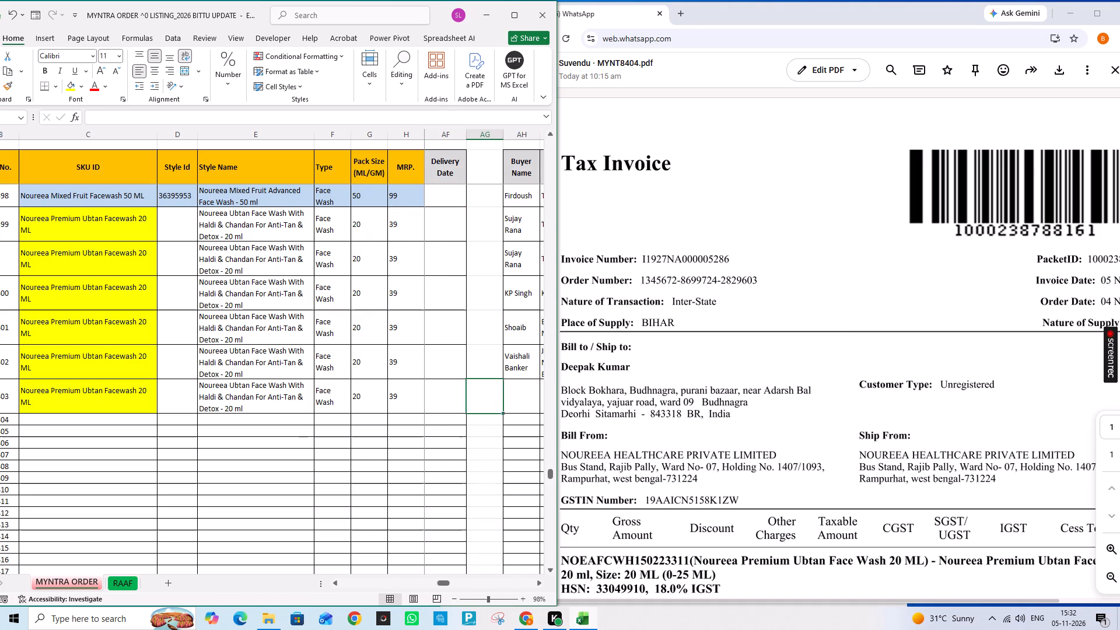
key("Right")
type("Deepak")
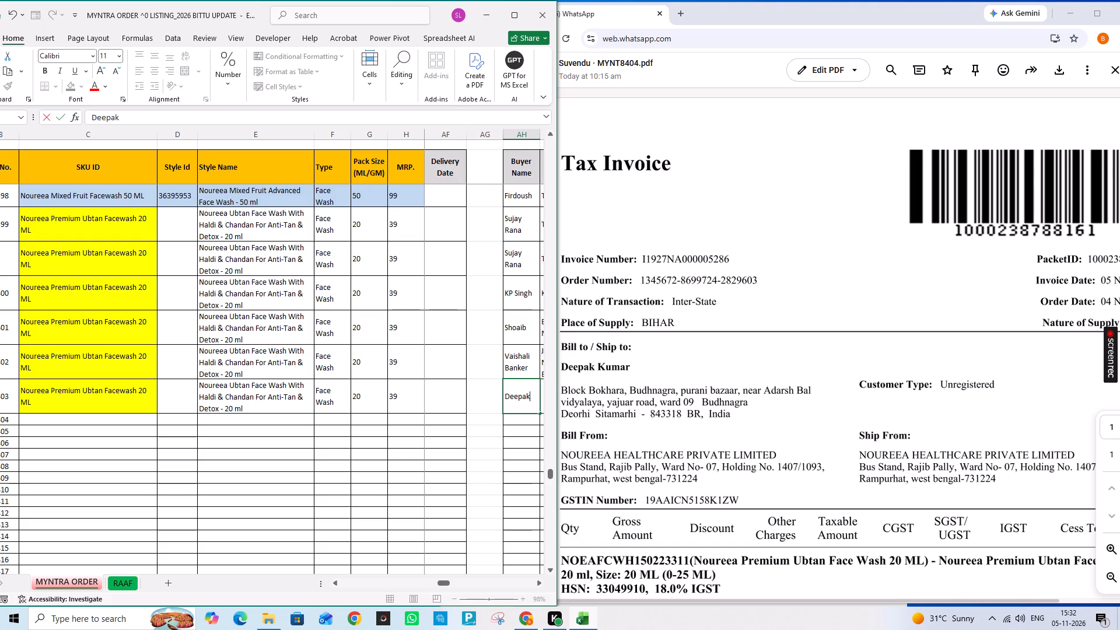
Complete the 8403 row's Buyer Name cell with the buyer's surname from the invoice.
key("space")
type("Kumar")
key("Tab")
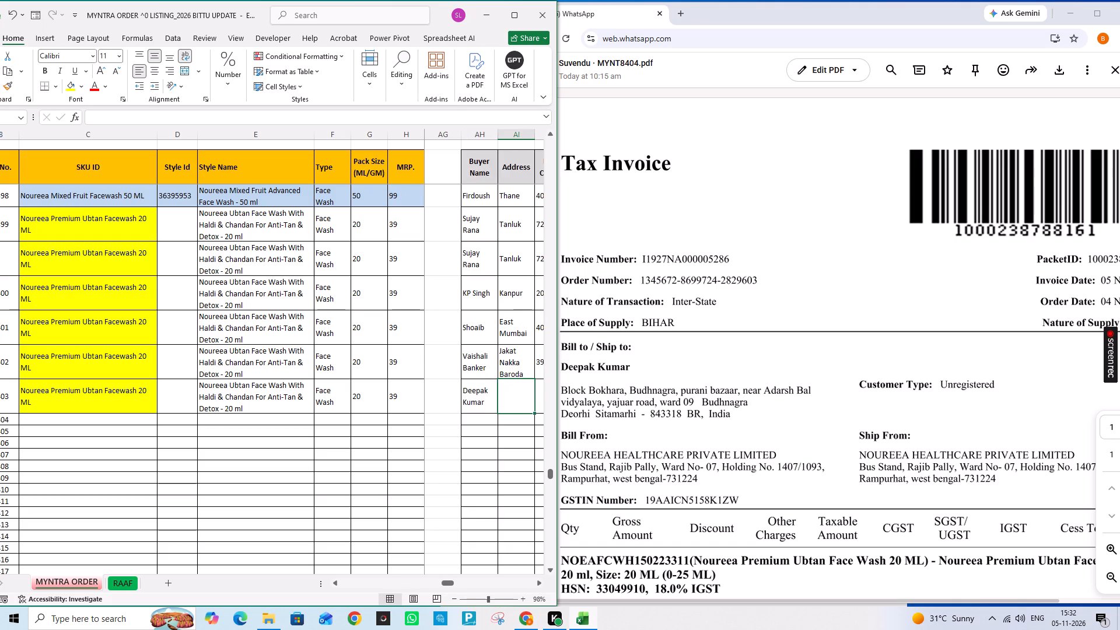
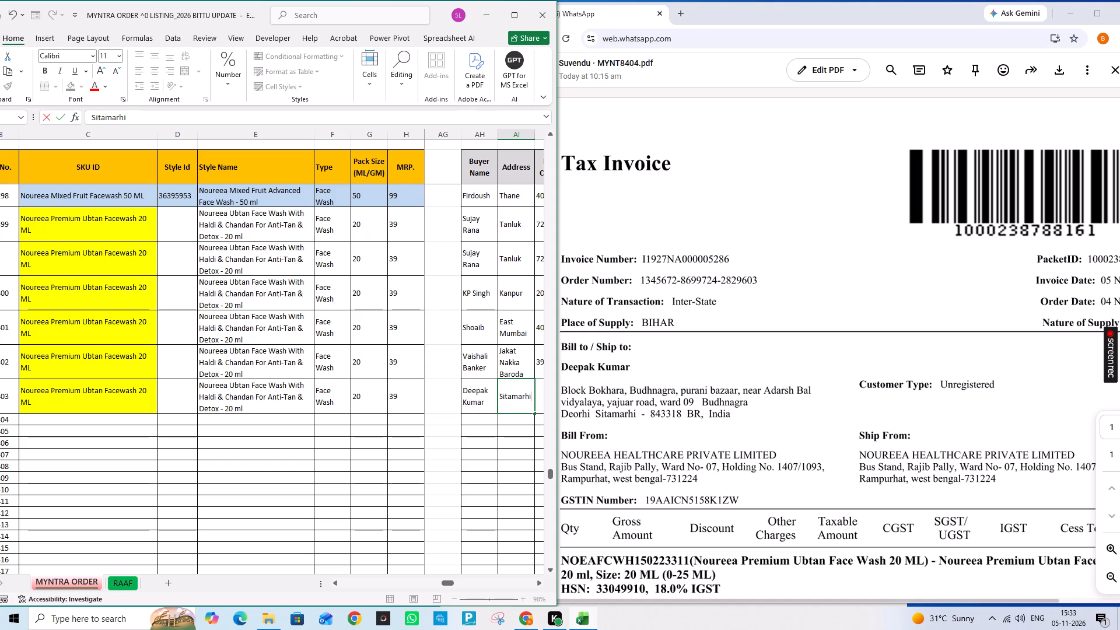
Complete the 8403 row's buyer location with the pin code from the invoice's shipping address and the state Bihar.
key("Tab")
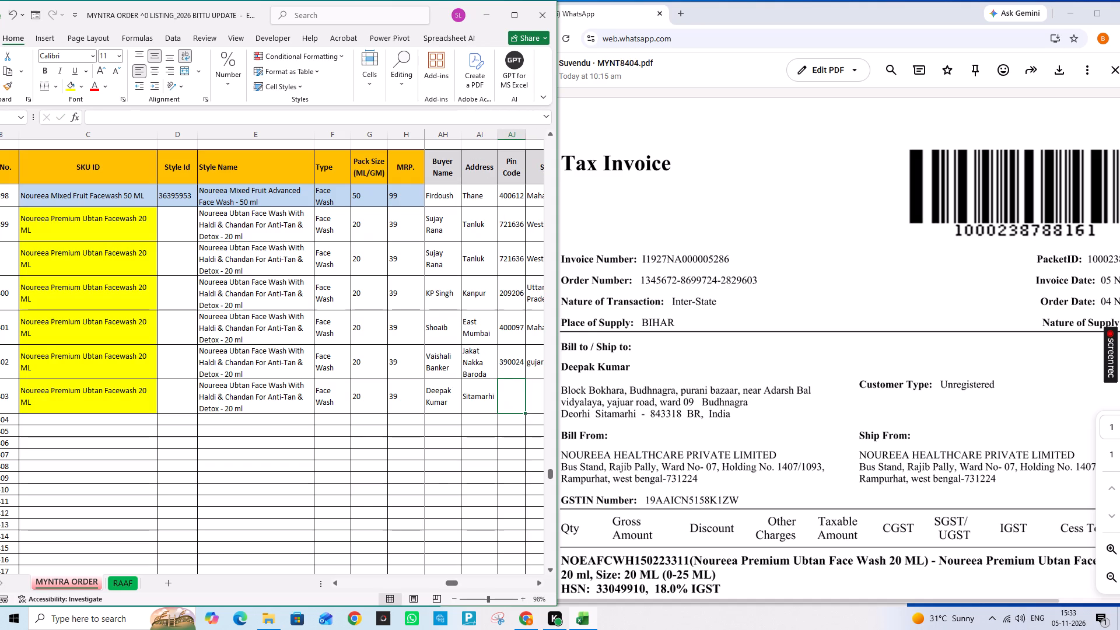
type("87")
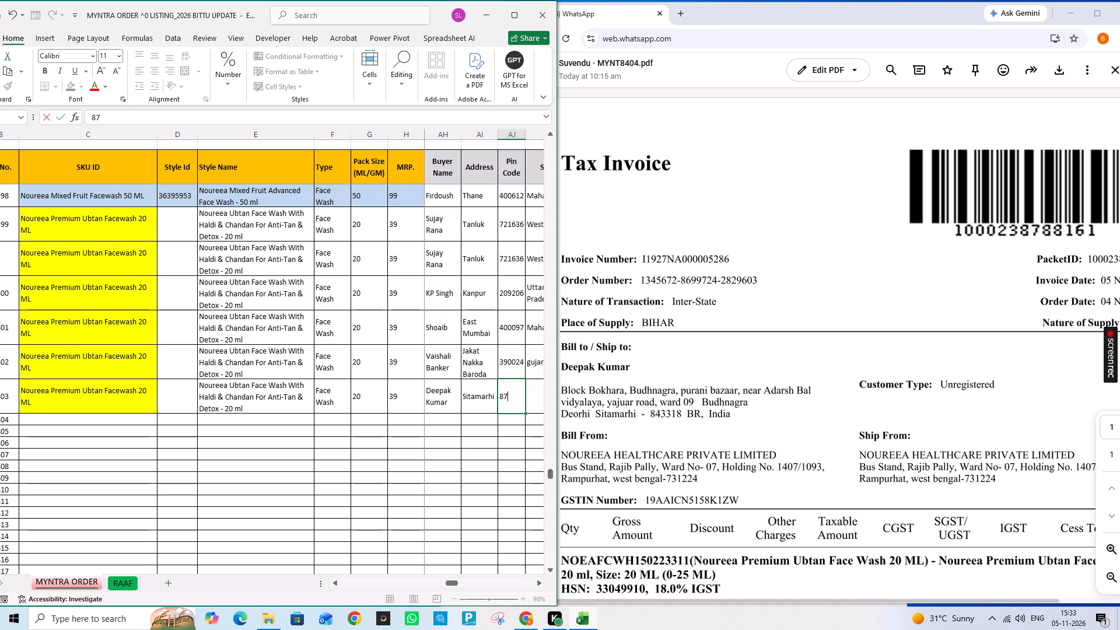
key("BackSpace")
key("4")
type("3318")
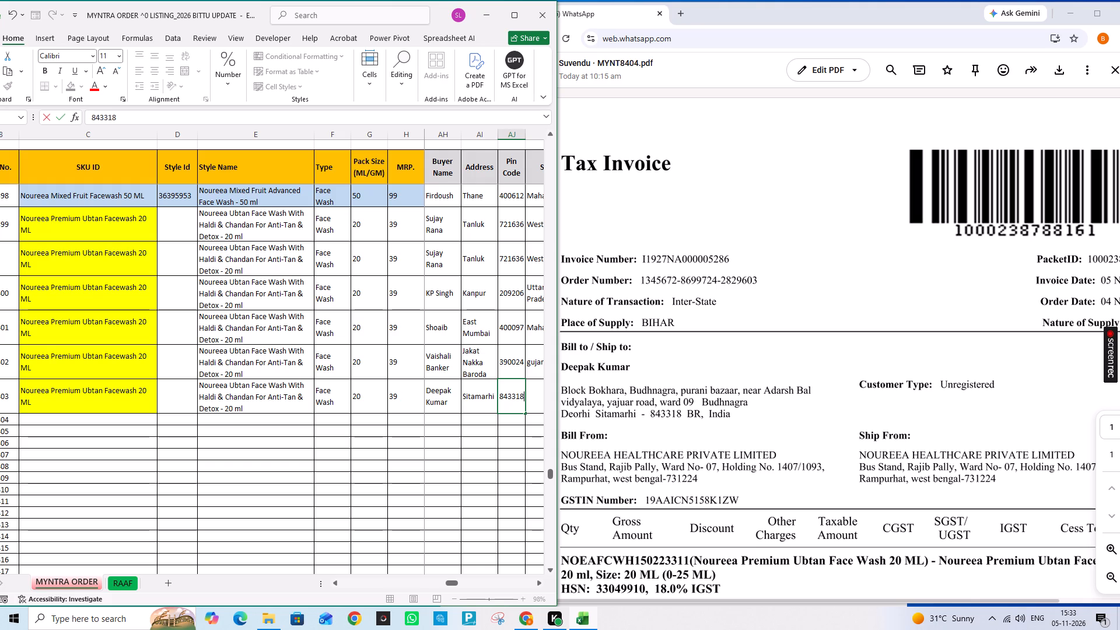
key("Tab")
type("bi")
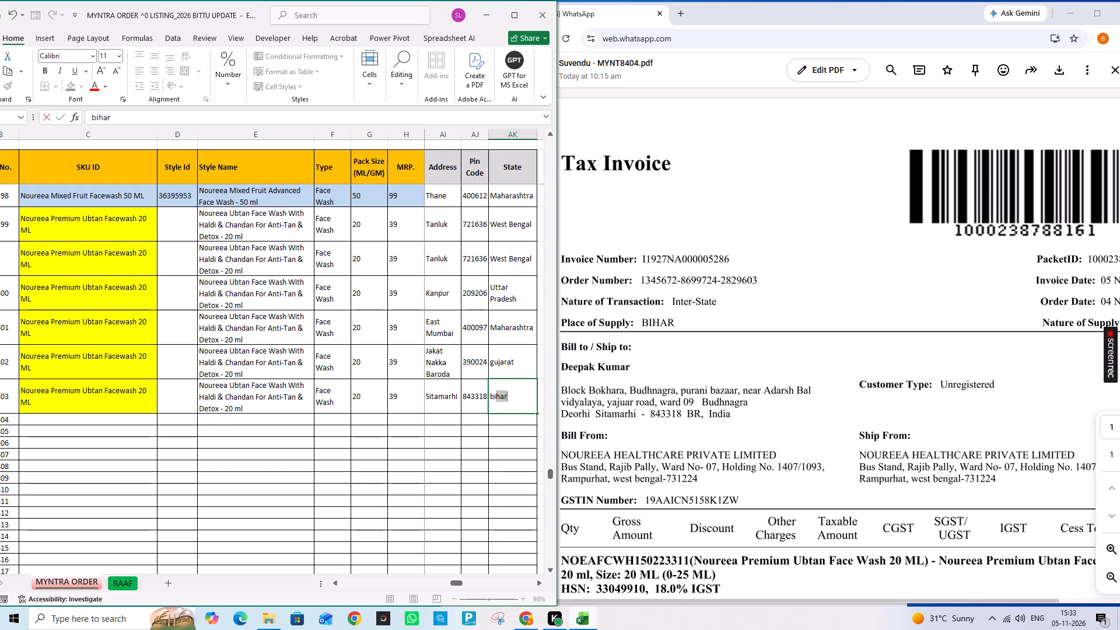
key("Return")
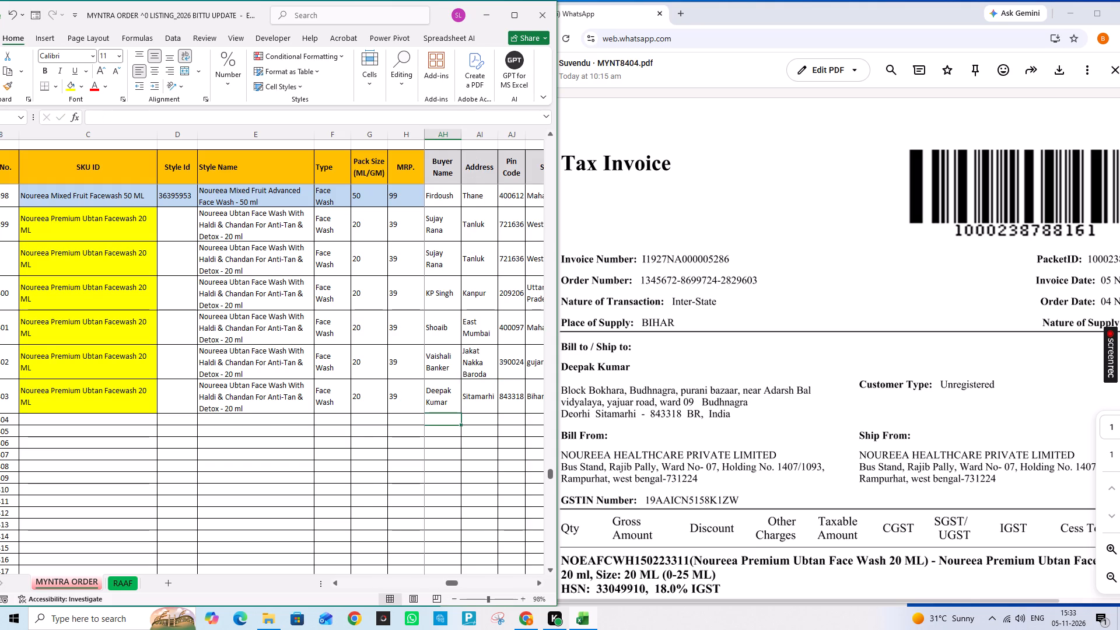
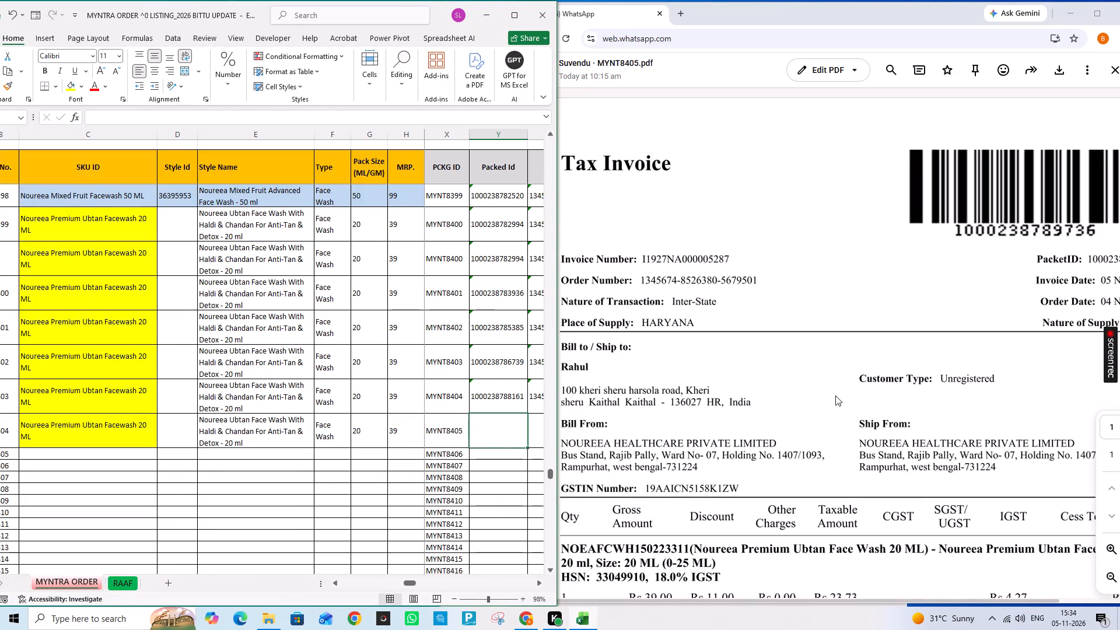
key("apostrophe")
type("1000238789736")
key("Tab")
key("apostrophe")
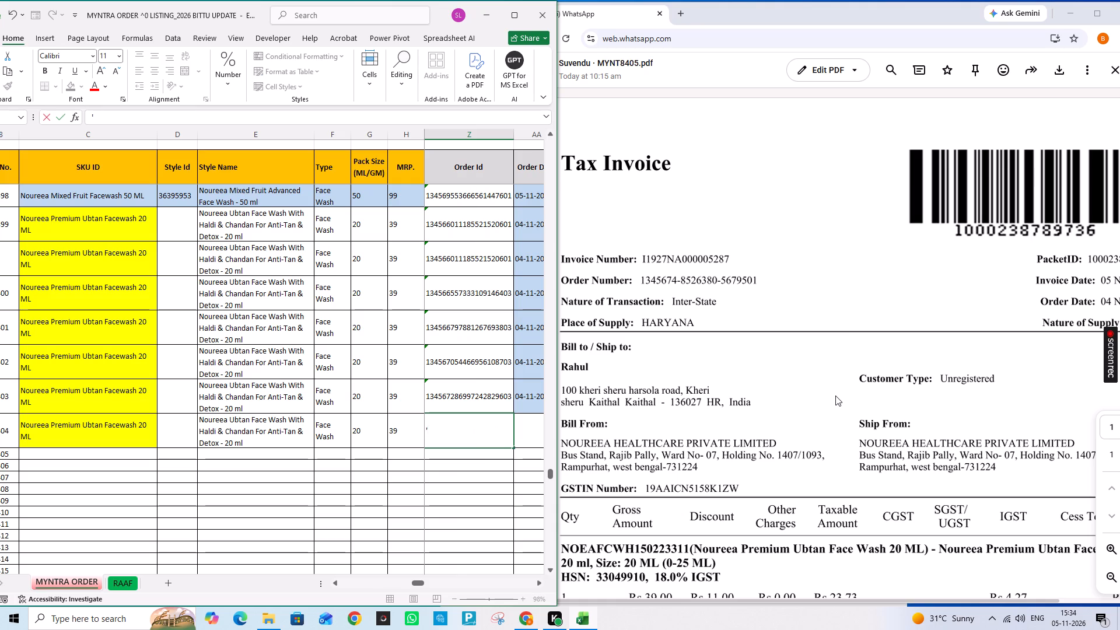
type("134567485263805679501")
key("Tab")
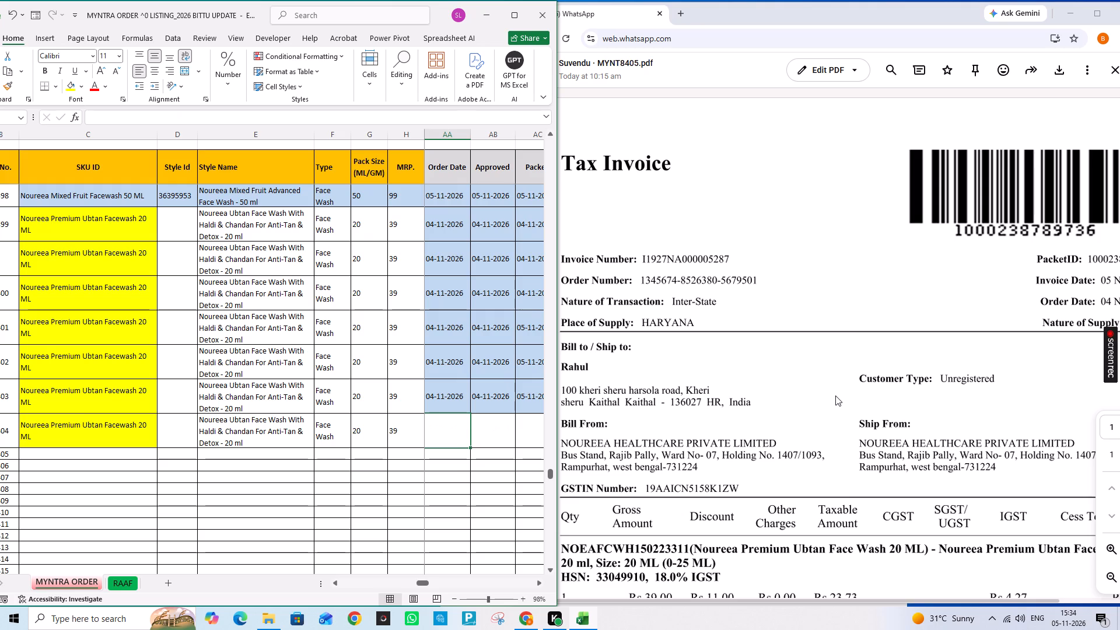
Fill the MYNT8405 row's dates from Order Date through Pick up Complete with those of the row above.
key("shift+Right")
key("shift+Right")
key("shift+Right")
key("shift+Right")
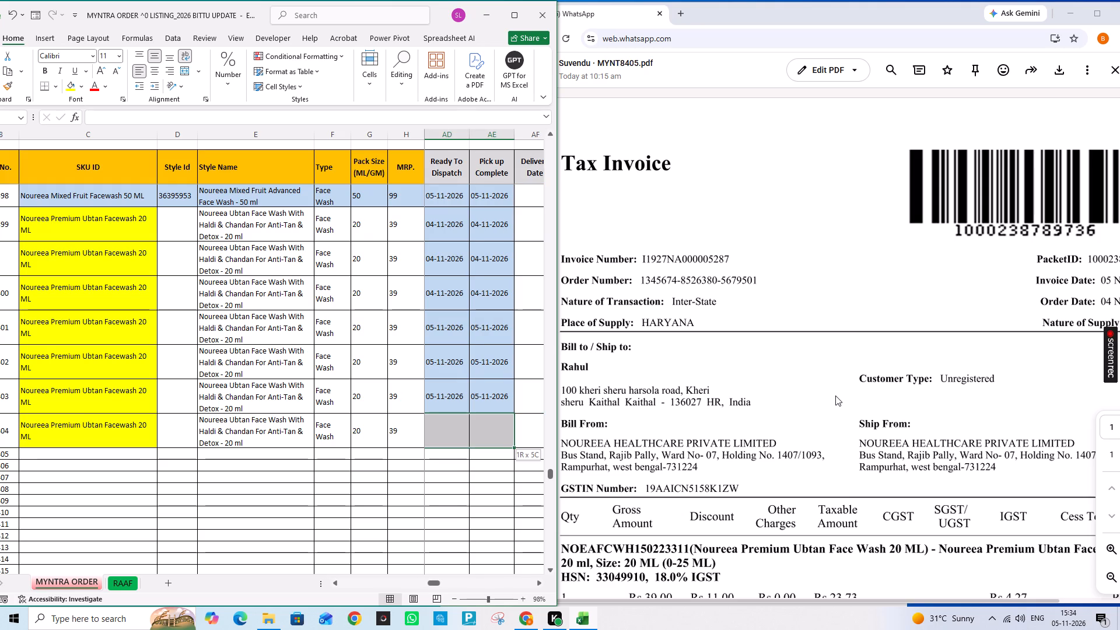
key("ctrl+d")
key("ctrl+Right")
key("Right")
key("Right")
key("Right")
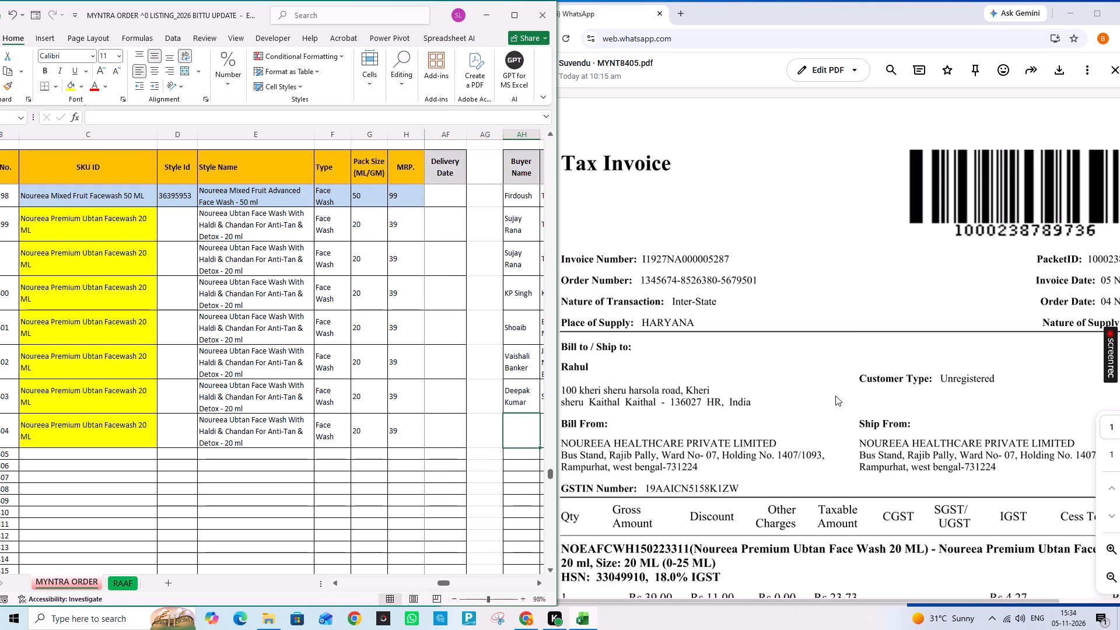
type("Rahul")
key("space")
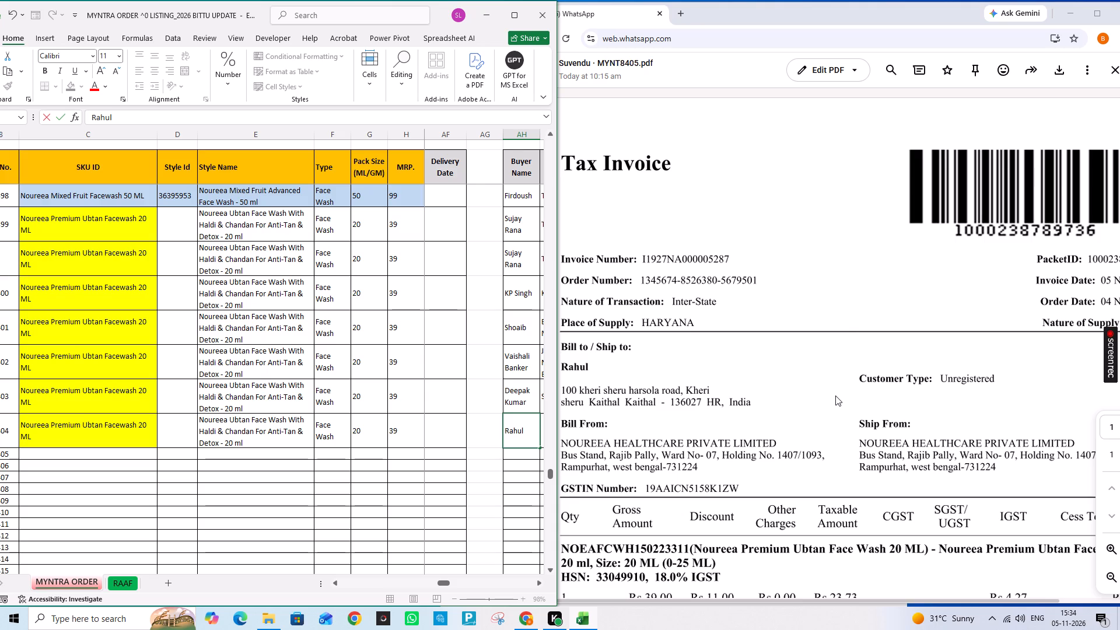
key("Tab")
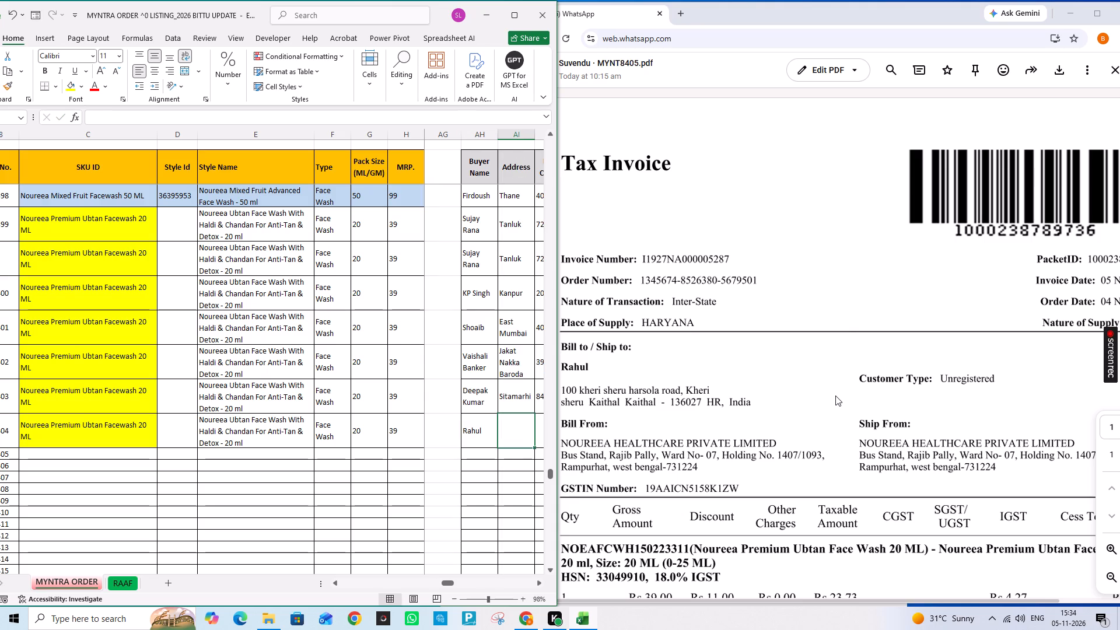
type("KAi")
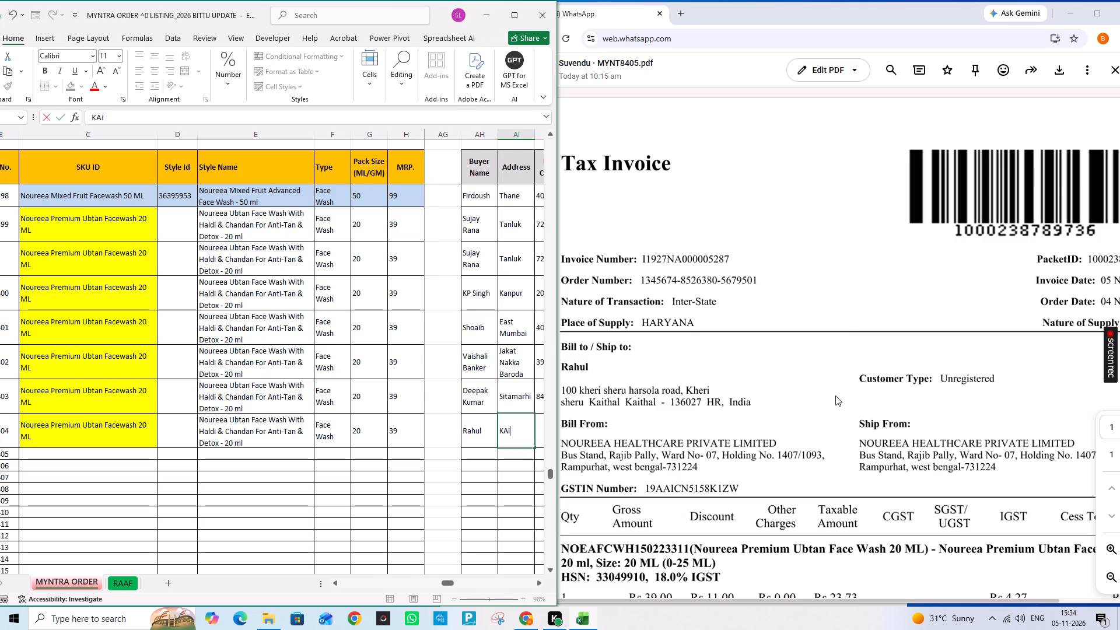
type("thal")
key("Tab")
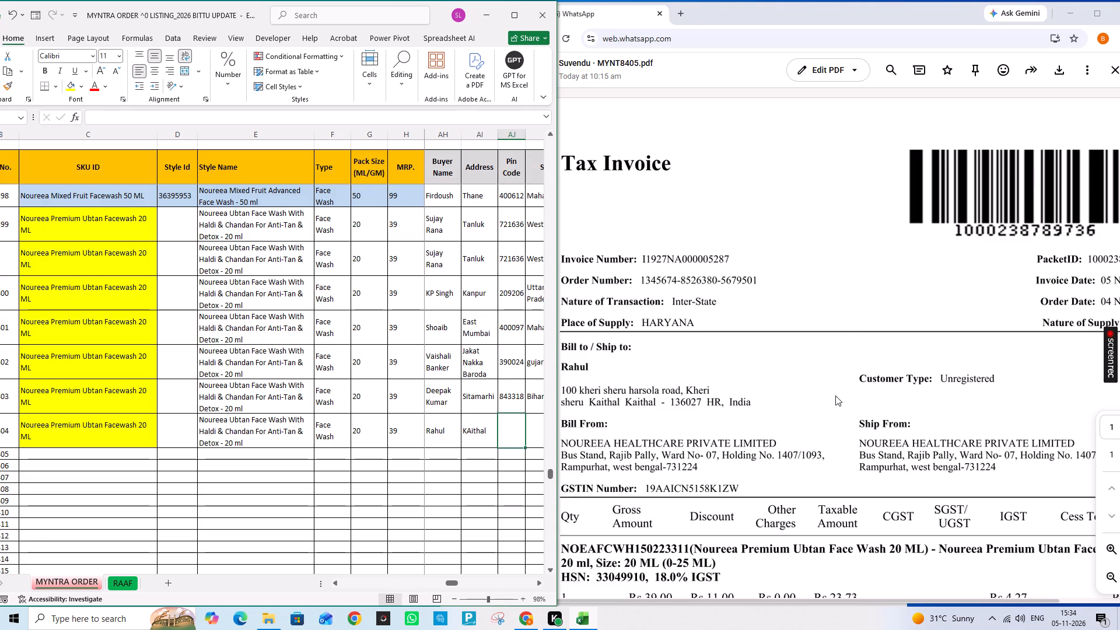
Complete the MYNT8405 row's buyer location with the pin code from the invoice's shipping address and the state Haryana.
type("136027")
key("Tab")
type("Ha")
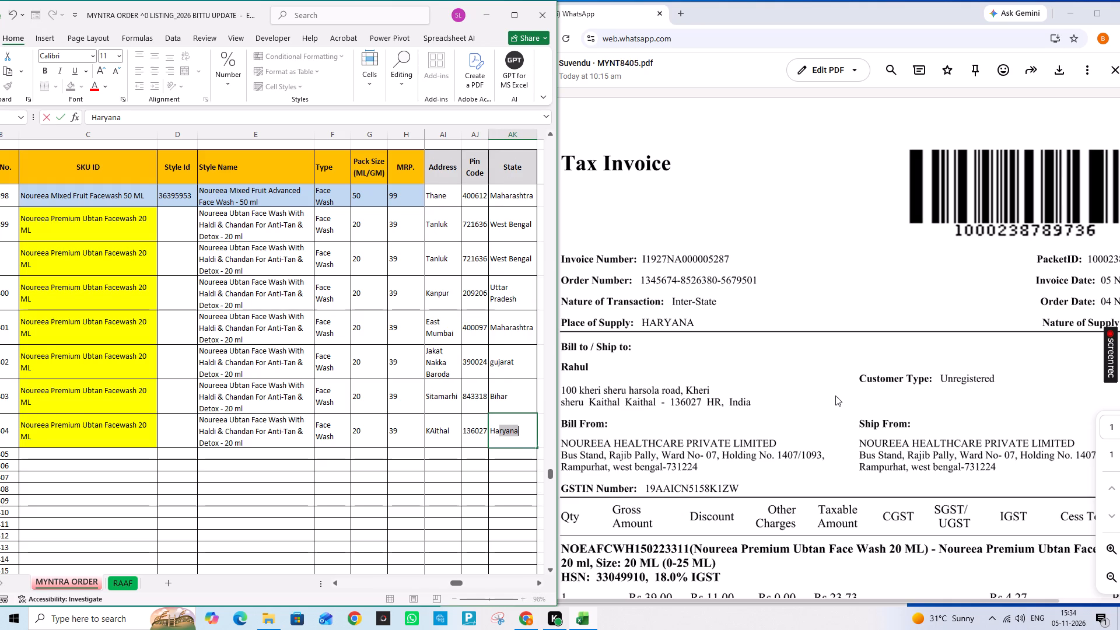
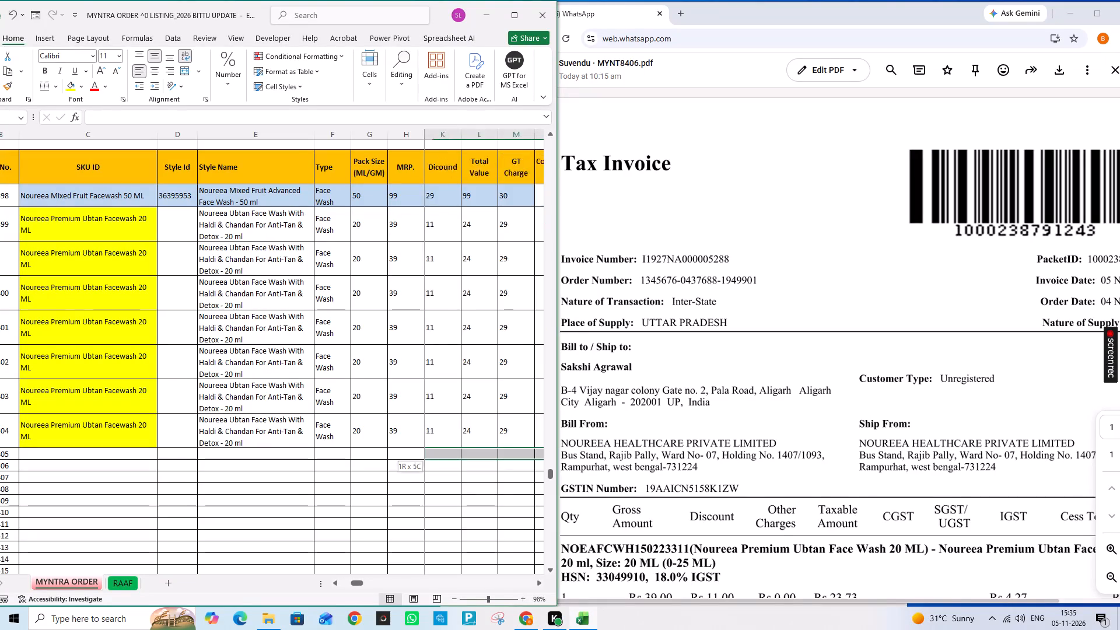
Fill the MYNT8406 row's product and pricing details with those of the row above.
key("shift+Left")
key("shift+Left")
key("ctrl+d")
key("ctrl+Right")
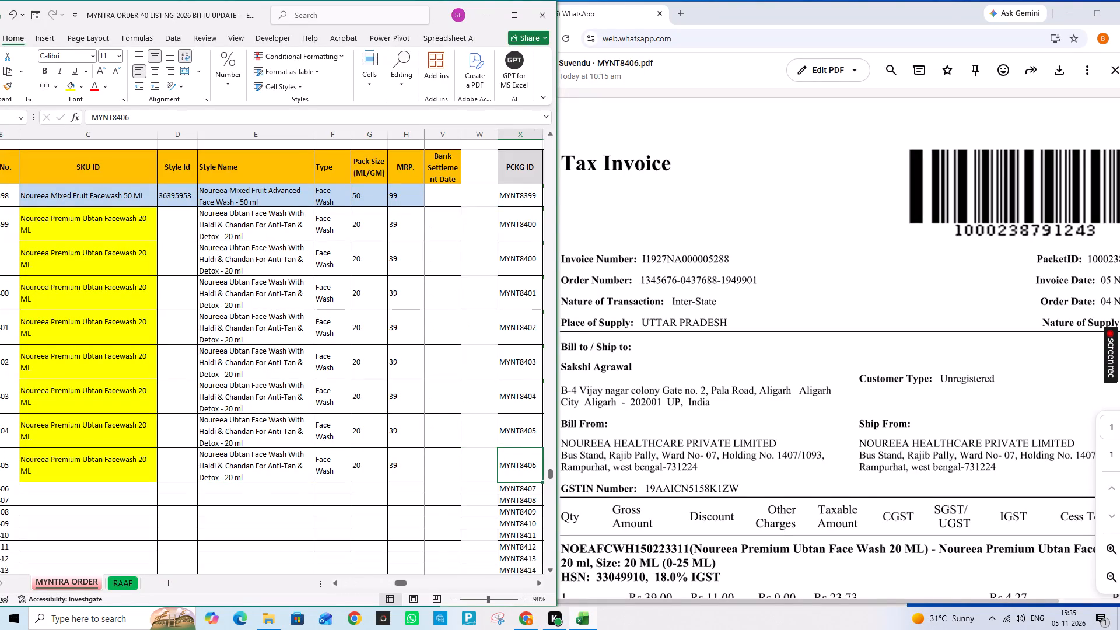
key("Right")
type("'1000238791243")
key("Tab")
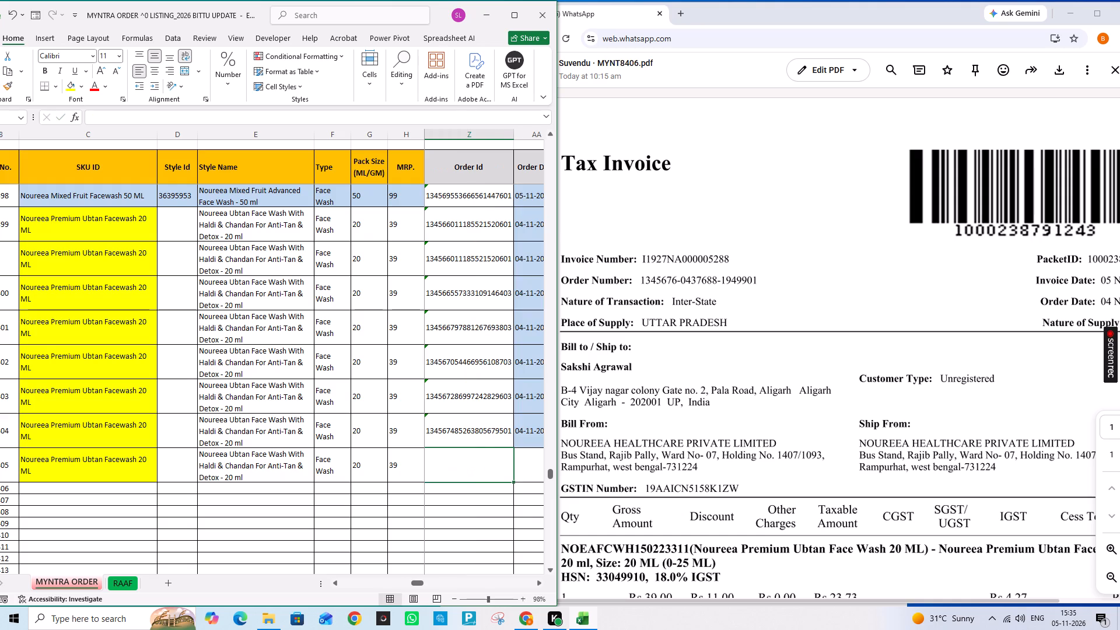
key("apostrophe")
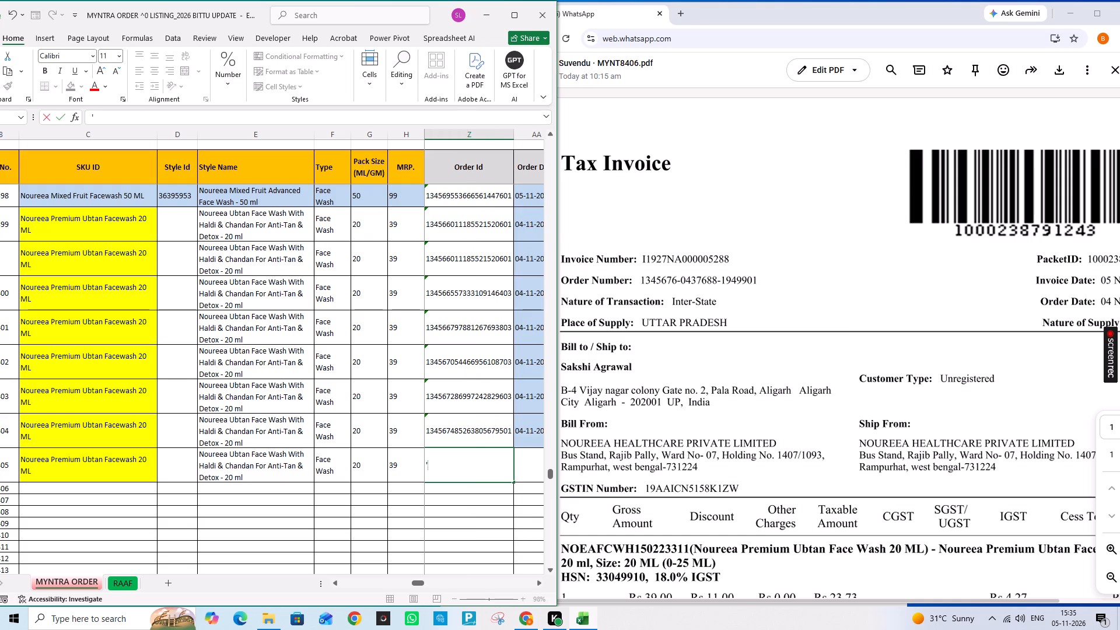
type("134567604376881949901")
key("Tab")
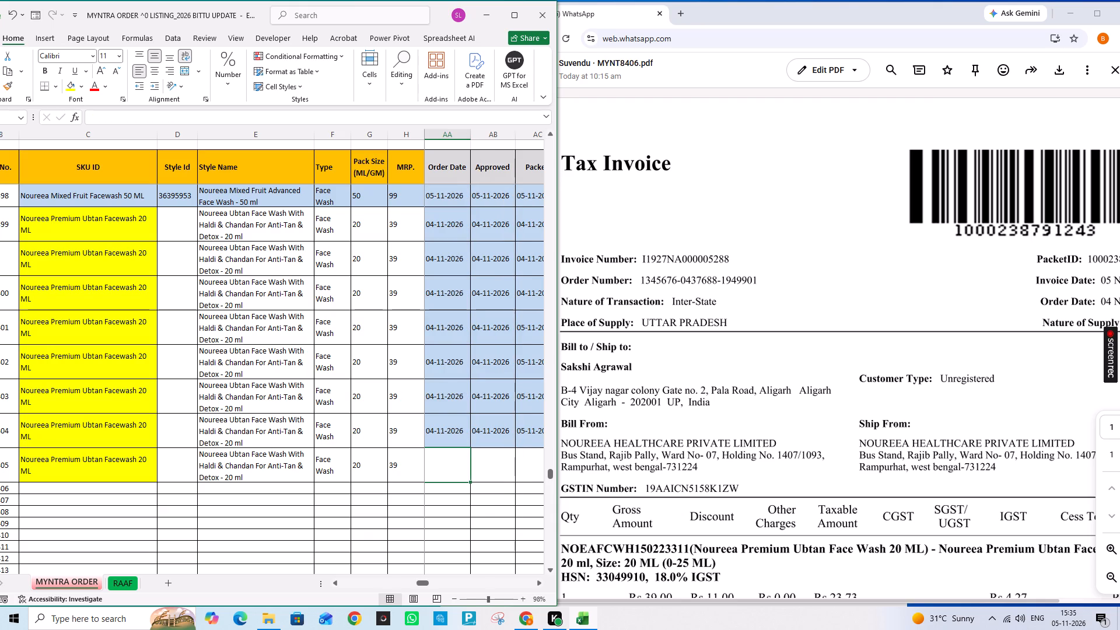
Fill the MYNT8406 row's dates from Order Date through Pick up Complete with those of the row above.
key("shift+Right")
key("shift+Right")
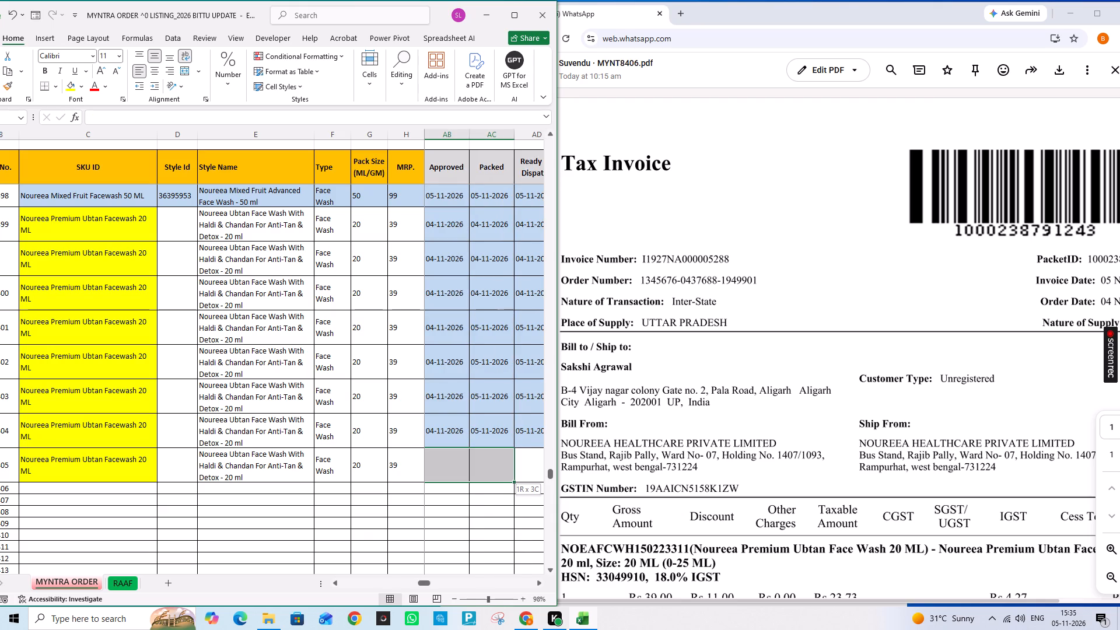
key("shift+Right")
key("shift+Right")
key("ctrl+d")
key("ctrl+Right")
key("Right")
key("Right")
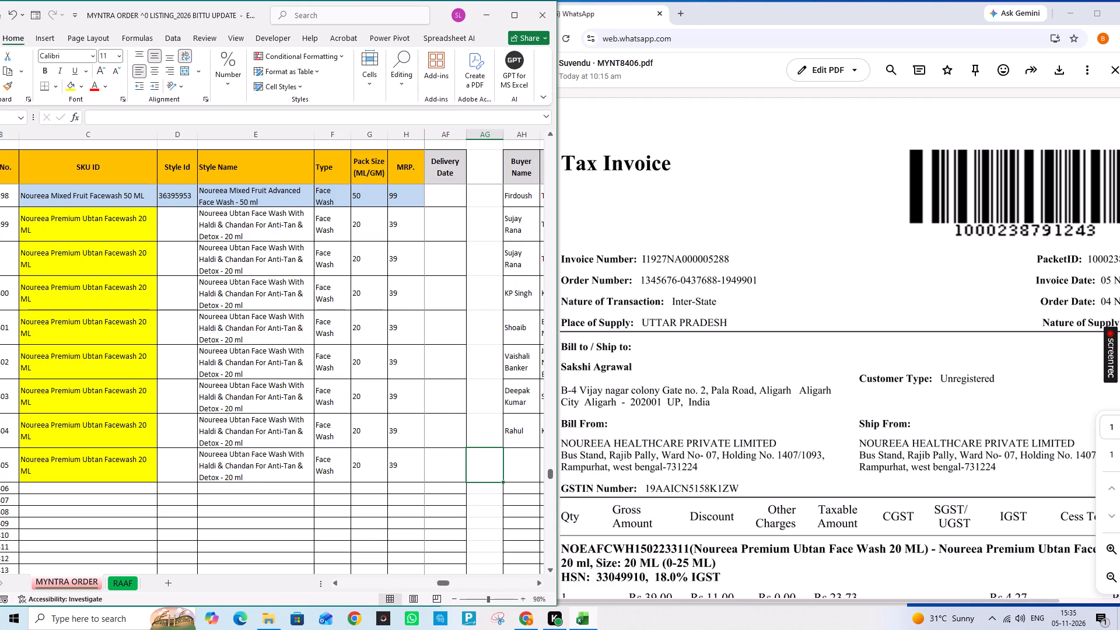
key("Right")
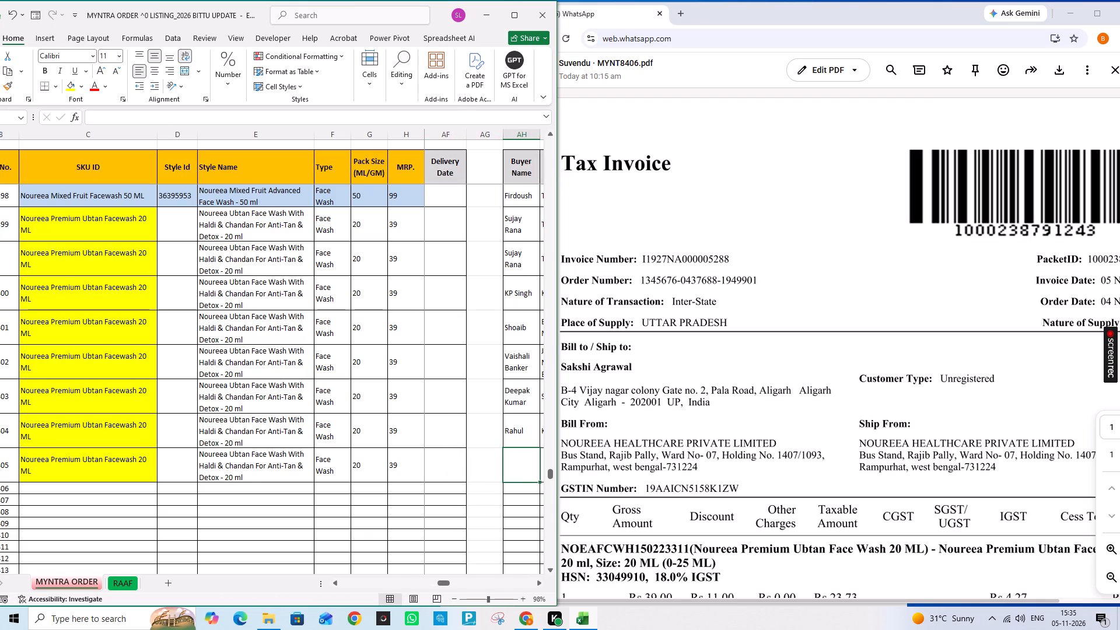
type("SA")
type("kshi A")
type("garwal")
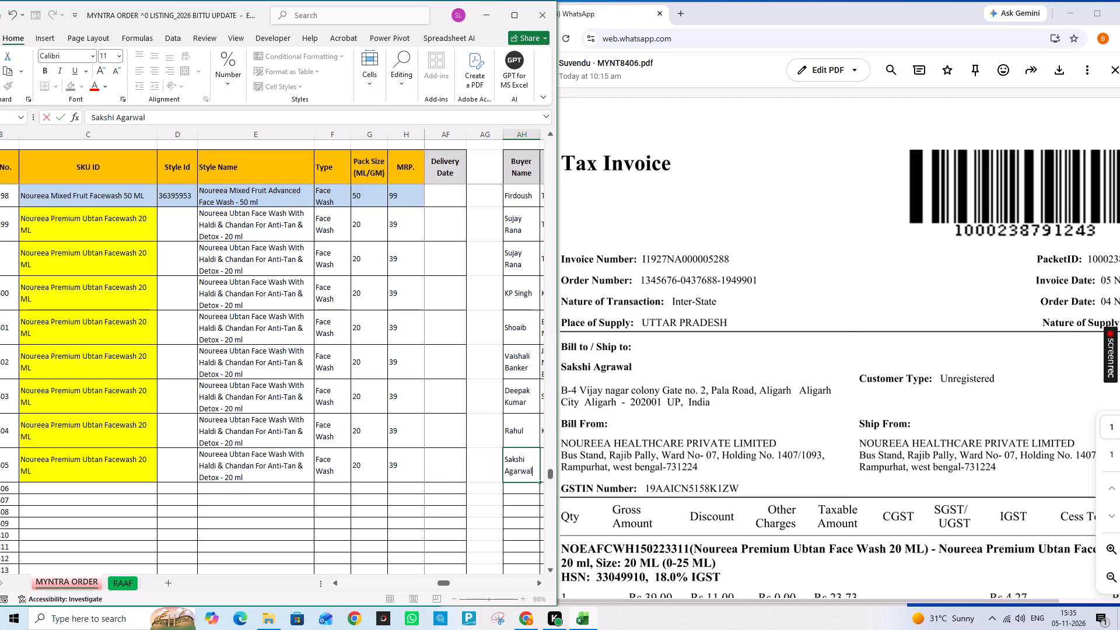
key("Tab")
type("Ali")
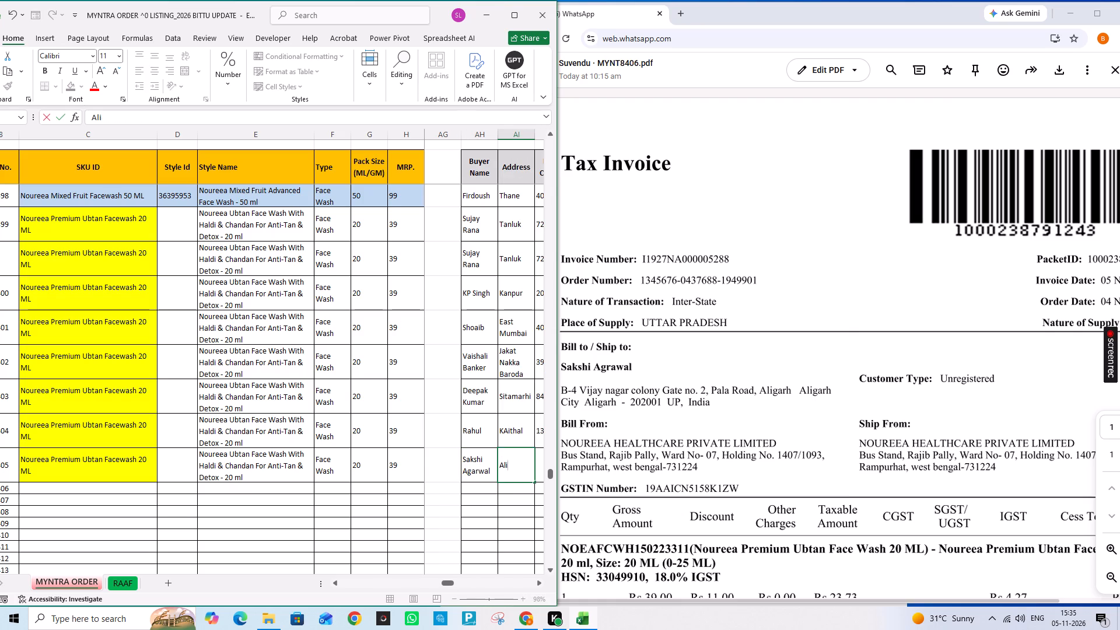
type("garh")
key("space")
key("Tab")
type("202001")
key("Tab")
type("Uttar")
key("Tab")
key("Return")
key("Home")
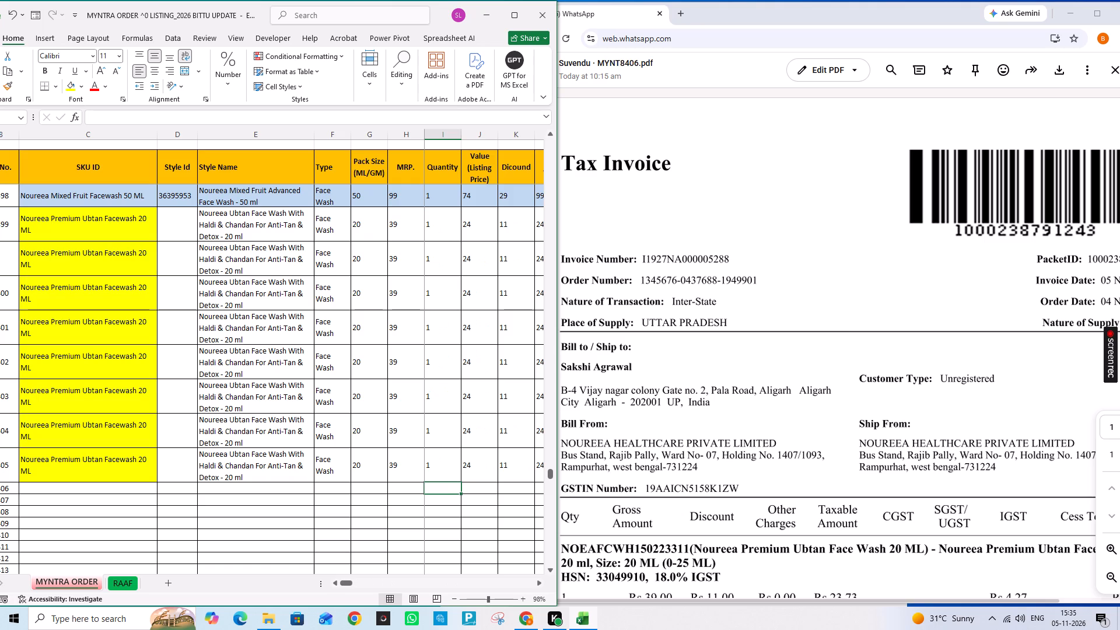
Save the Myntra order workbook.
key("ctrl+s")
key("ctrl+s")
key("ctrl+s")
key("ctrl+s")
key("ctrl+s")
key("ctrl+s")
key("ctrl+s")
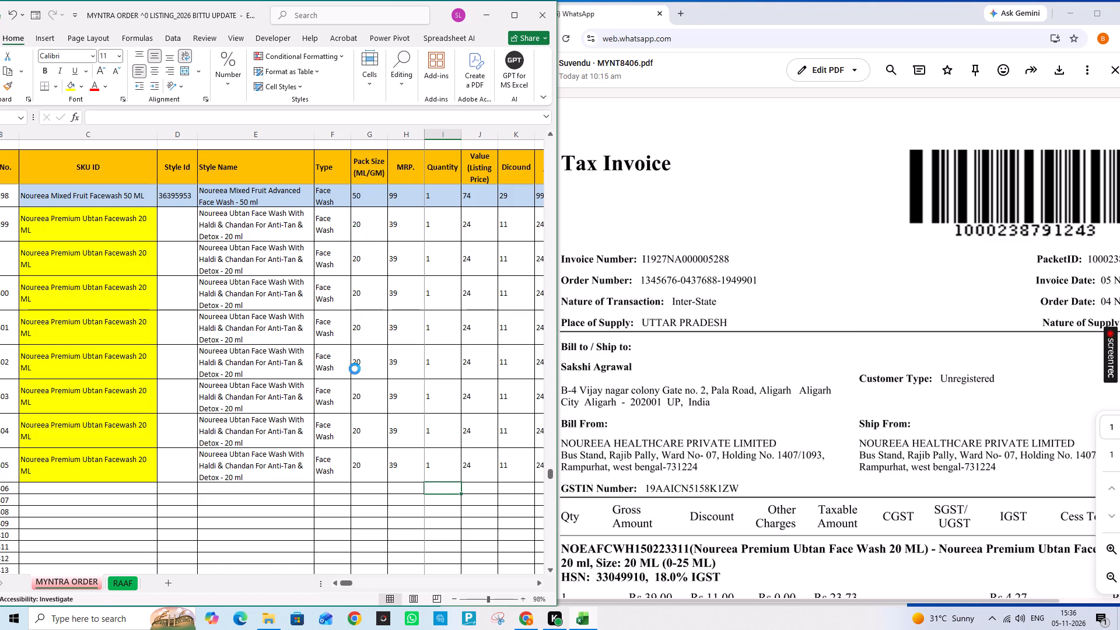
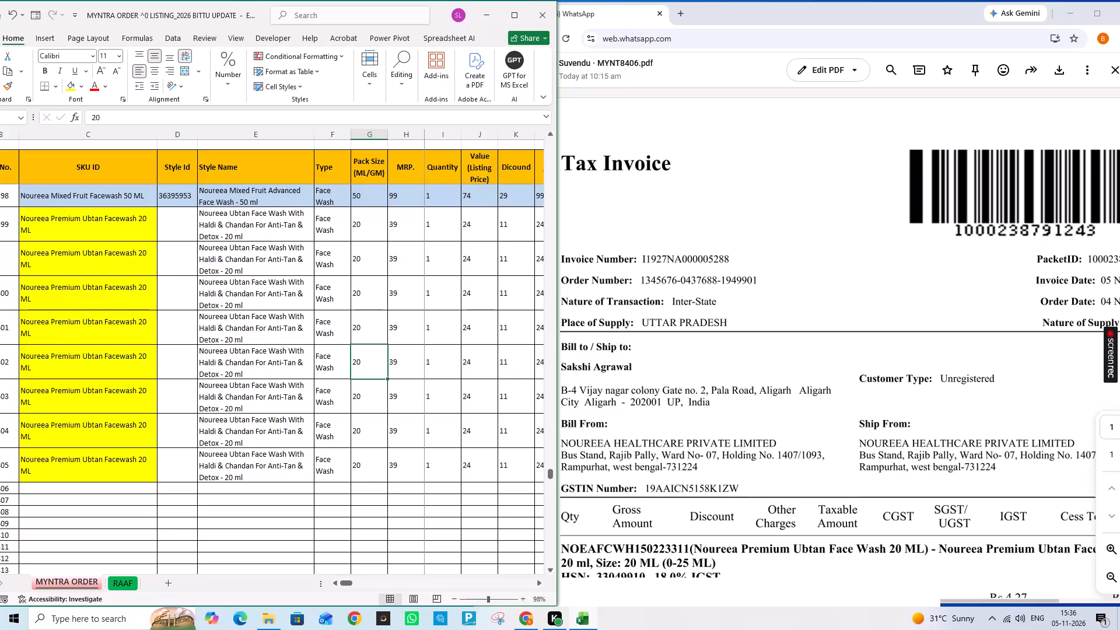
Save the Myntra order workbook again with the completed order rows.
key("ctrl+s")
key("ctrl+s")
key("ctrl+s")
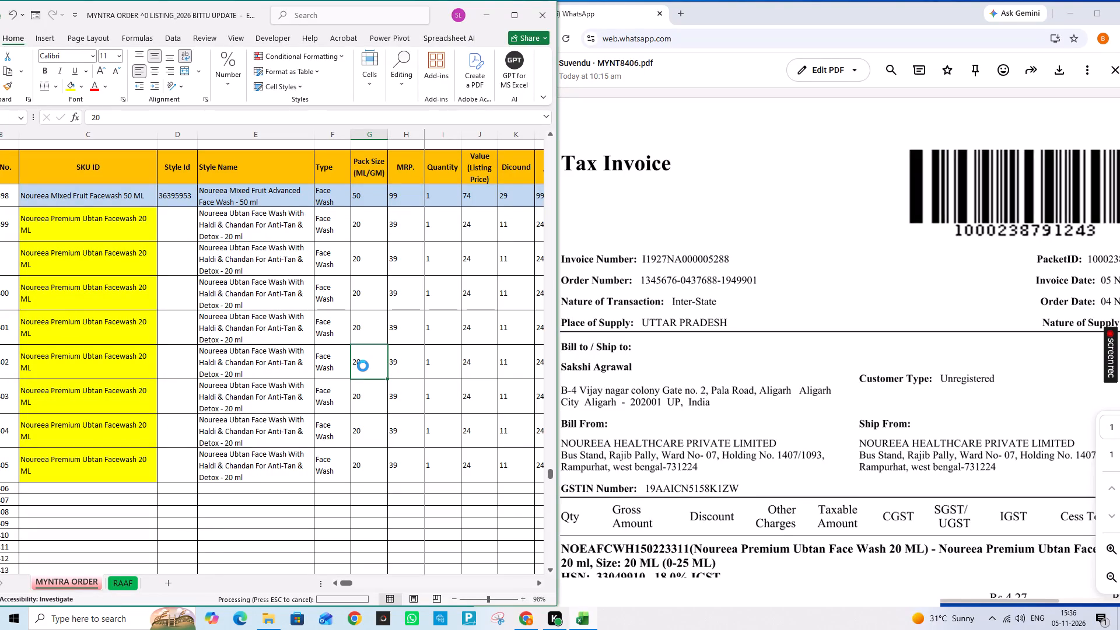
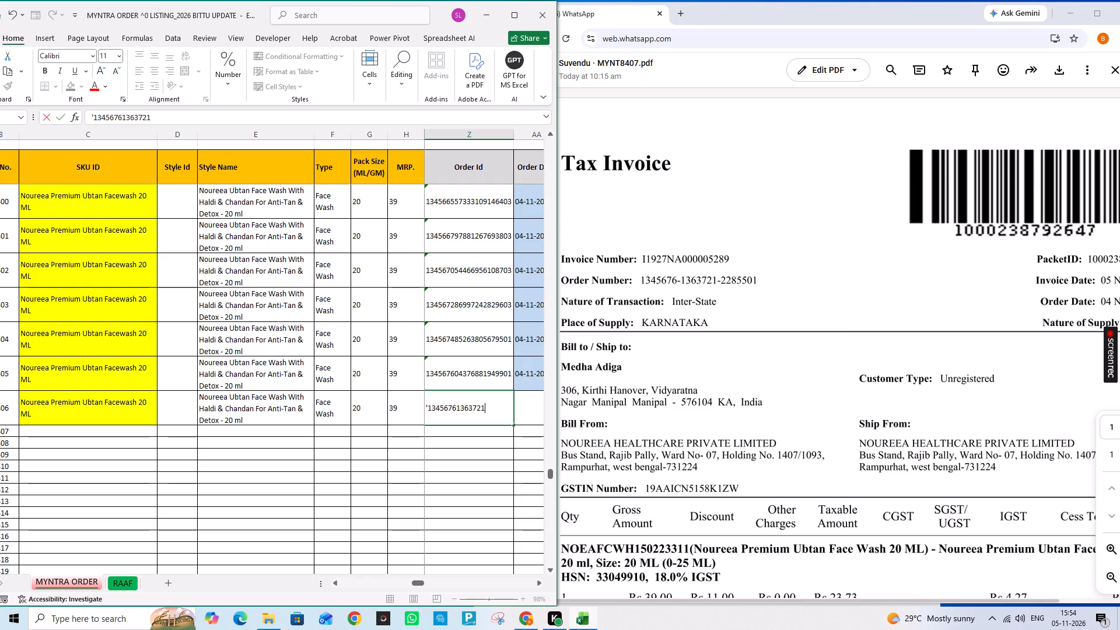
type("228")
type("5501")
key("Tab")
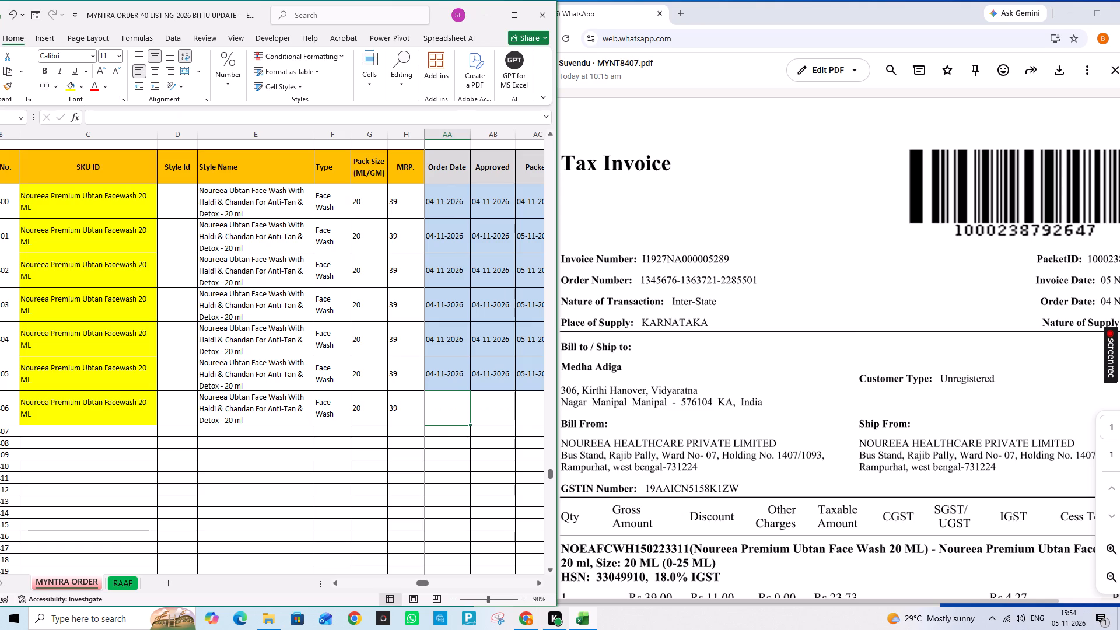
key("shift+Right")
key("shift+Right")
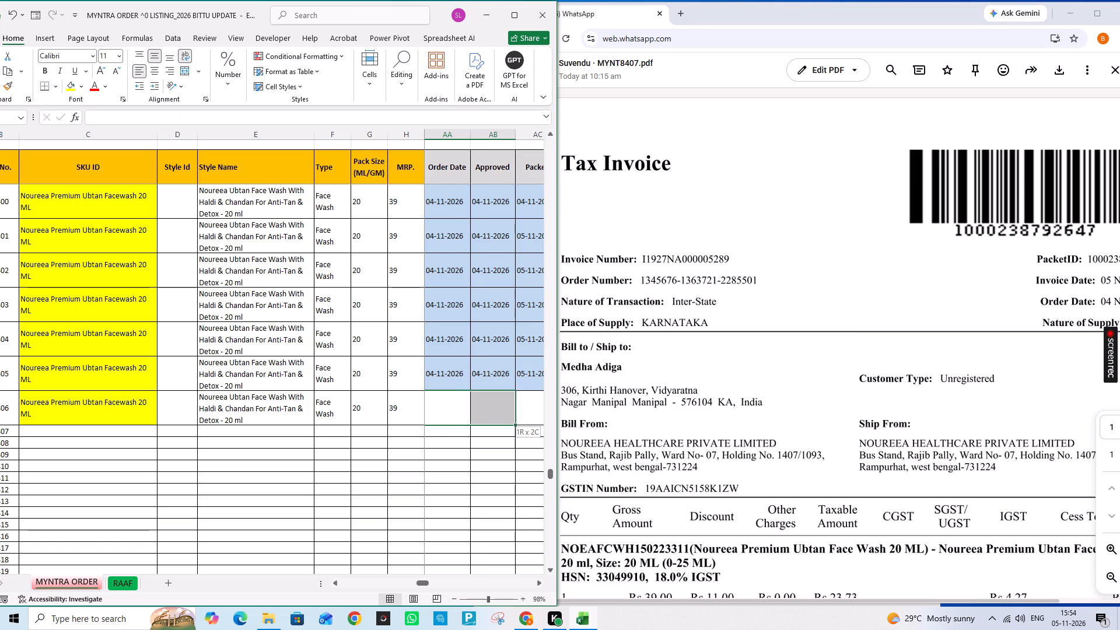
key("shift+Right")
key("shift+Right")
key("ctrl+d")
Enter the buyer's full name from the MYNT8407 invoice in the same row's Buyer Name cell.
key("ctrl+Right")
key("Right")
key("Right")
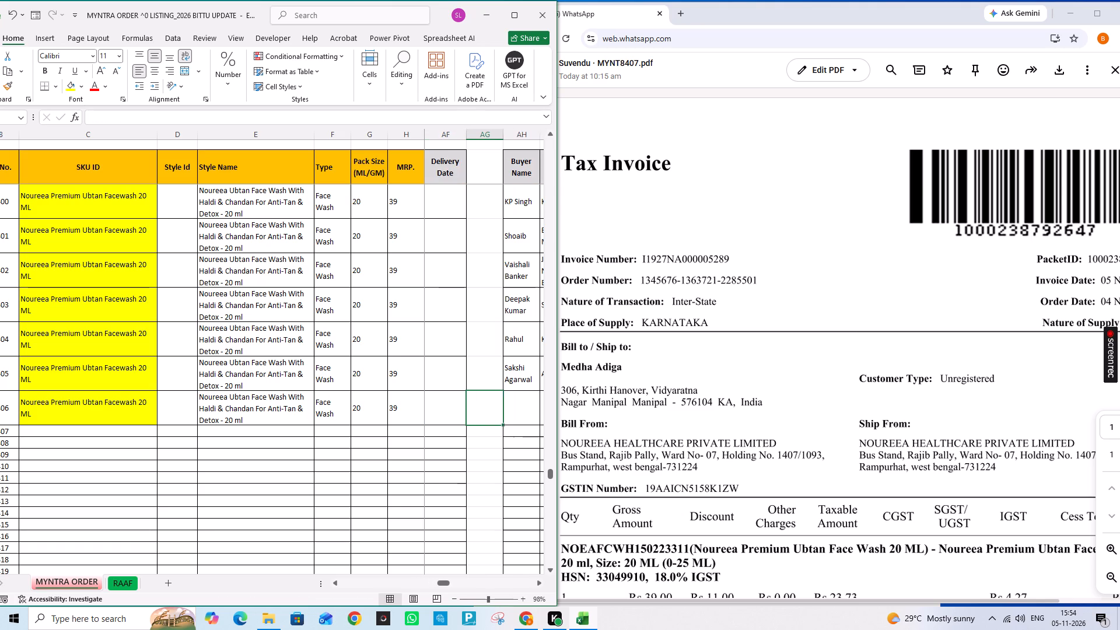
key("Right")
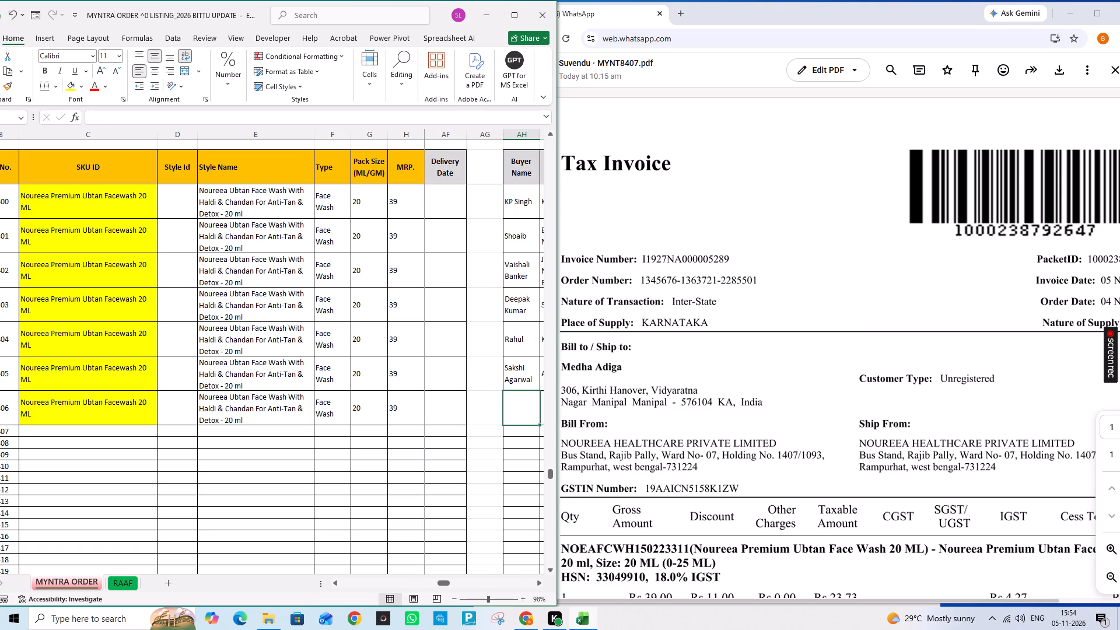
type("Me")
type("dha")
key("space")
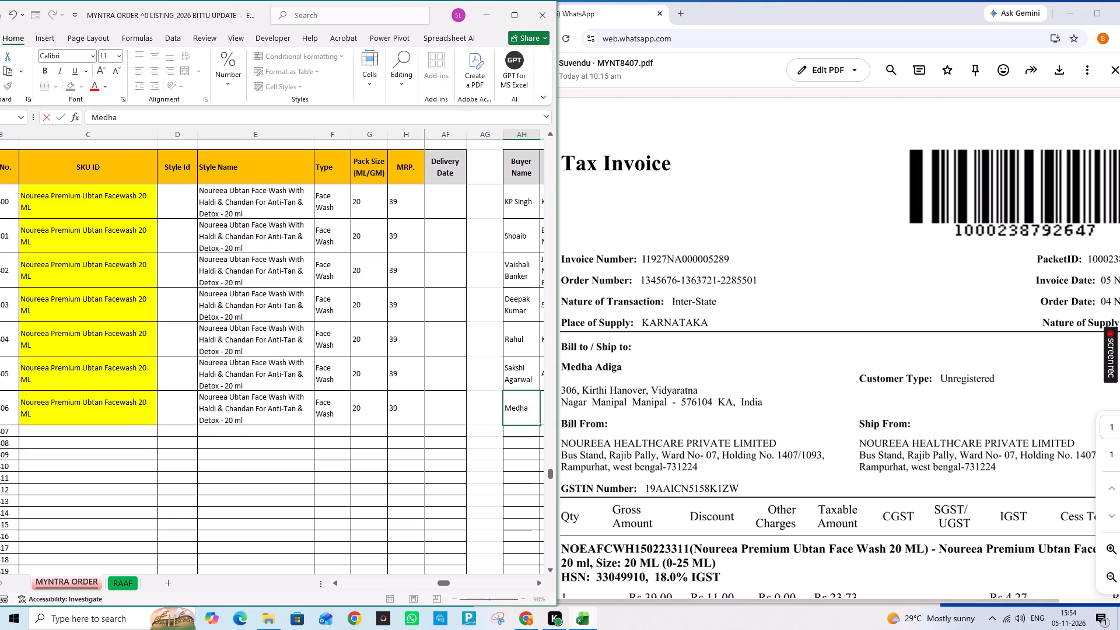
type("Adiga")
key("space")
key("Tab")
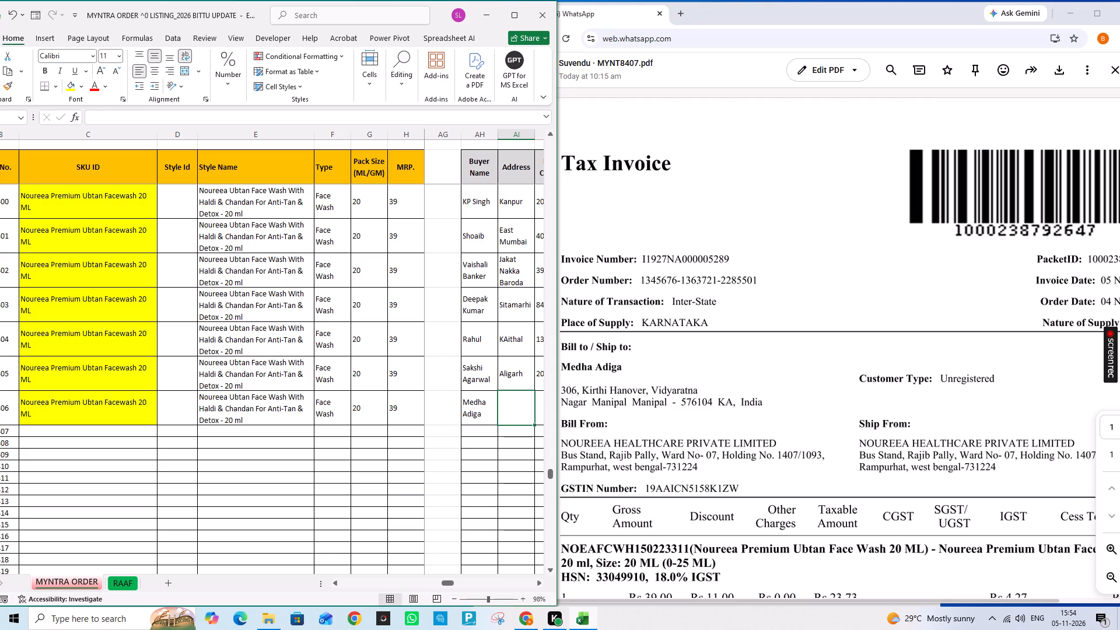
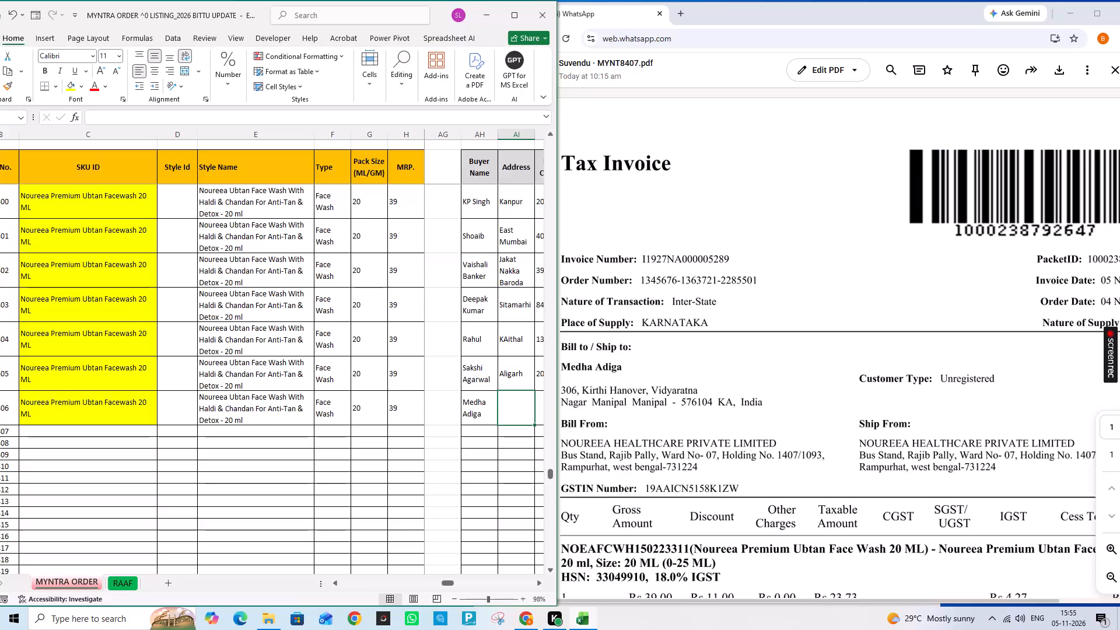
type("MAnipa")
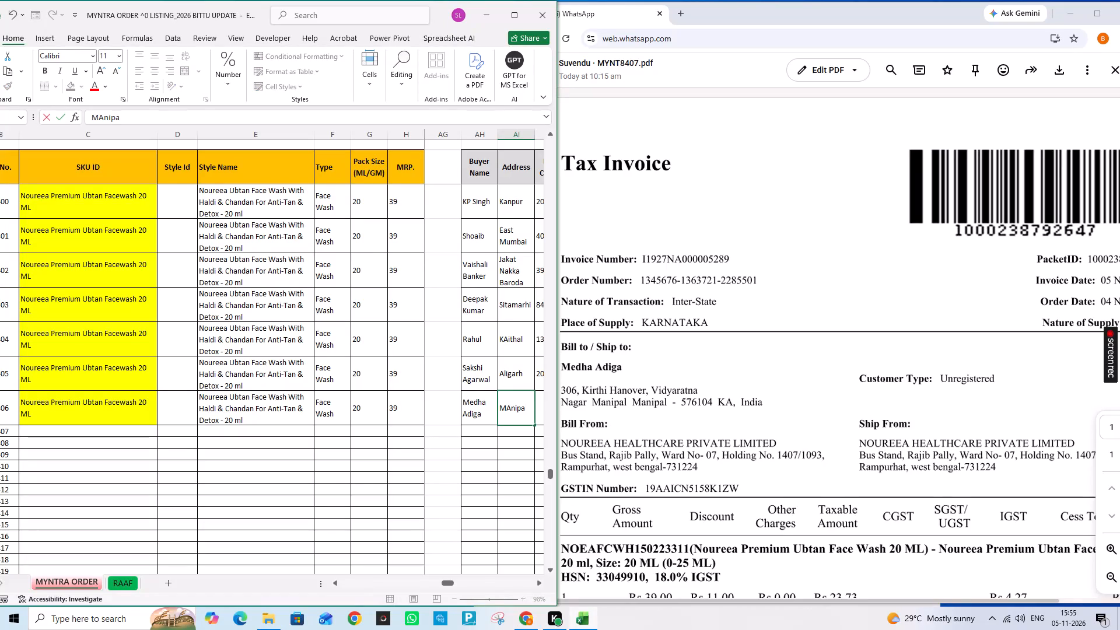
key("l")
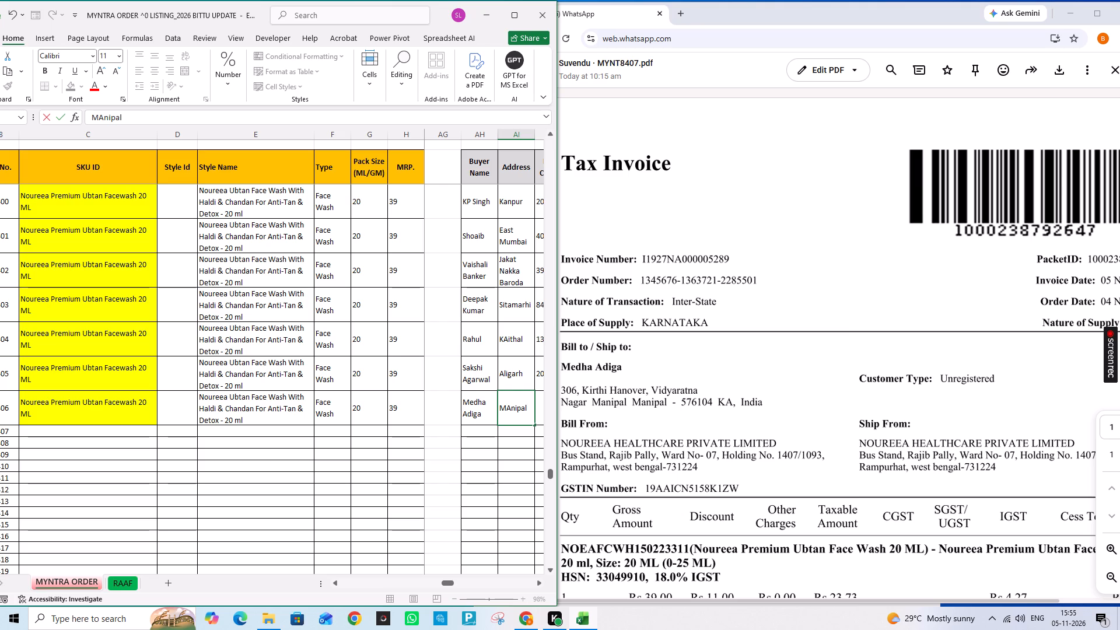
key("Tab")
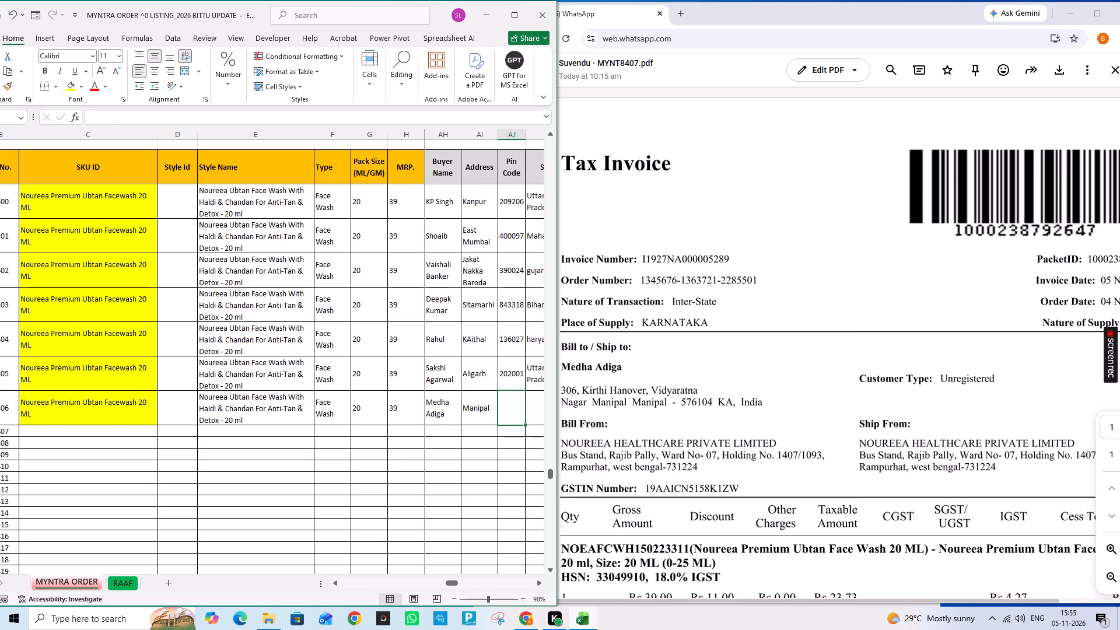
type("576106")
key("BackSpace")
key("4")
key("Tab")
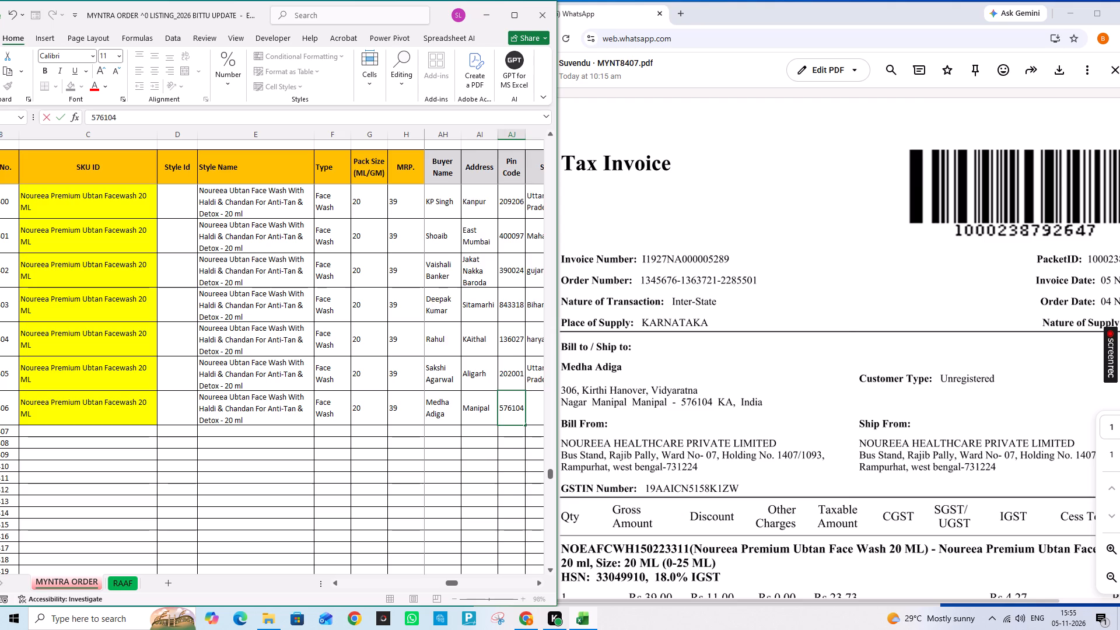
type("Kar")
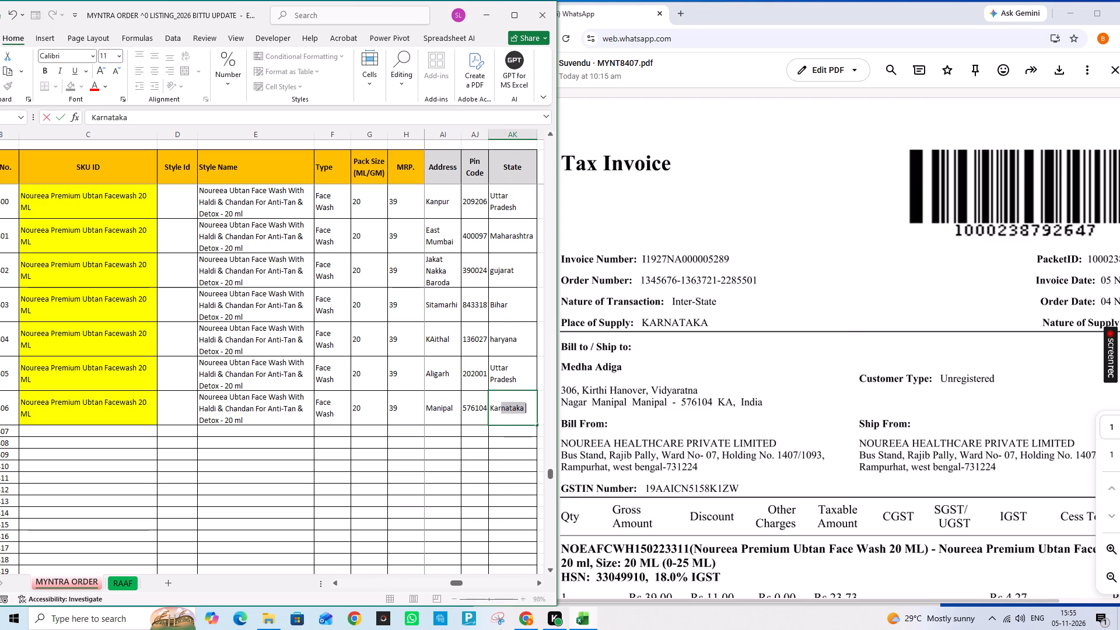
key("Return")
Fill the MYNT8408 row's product and pricing cells, from SKU ID through GT Charge, with the values from the row above.
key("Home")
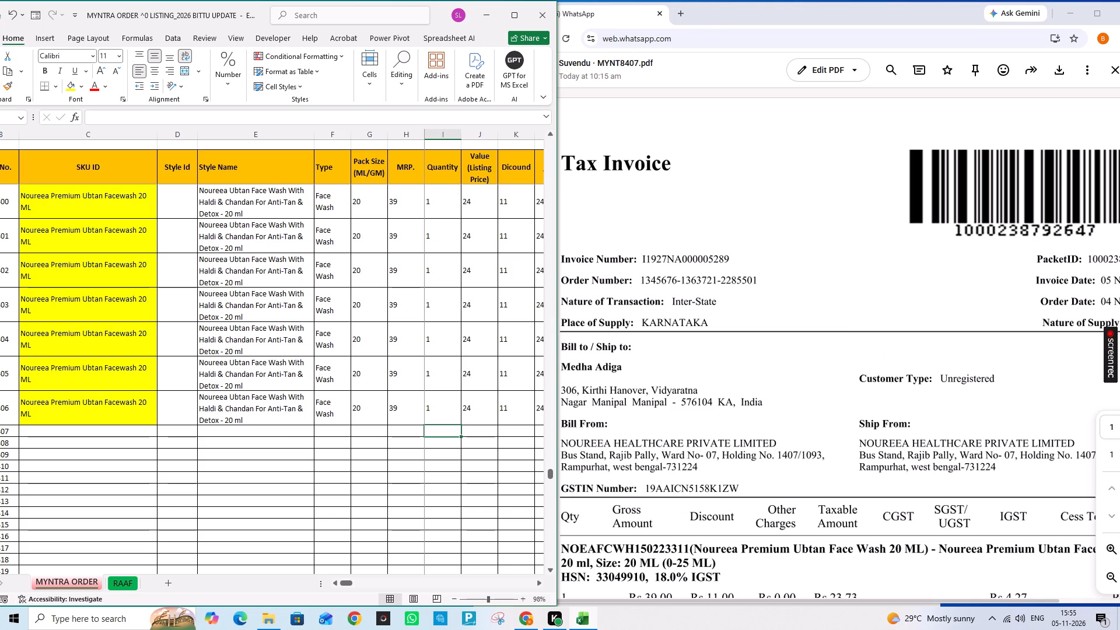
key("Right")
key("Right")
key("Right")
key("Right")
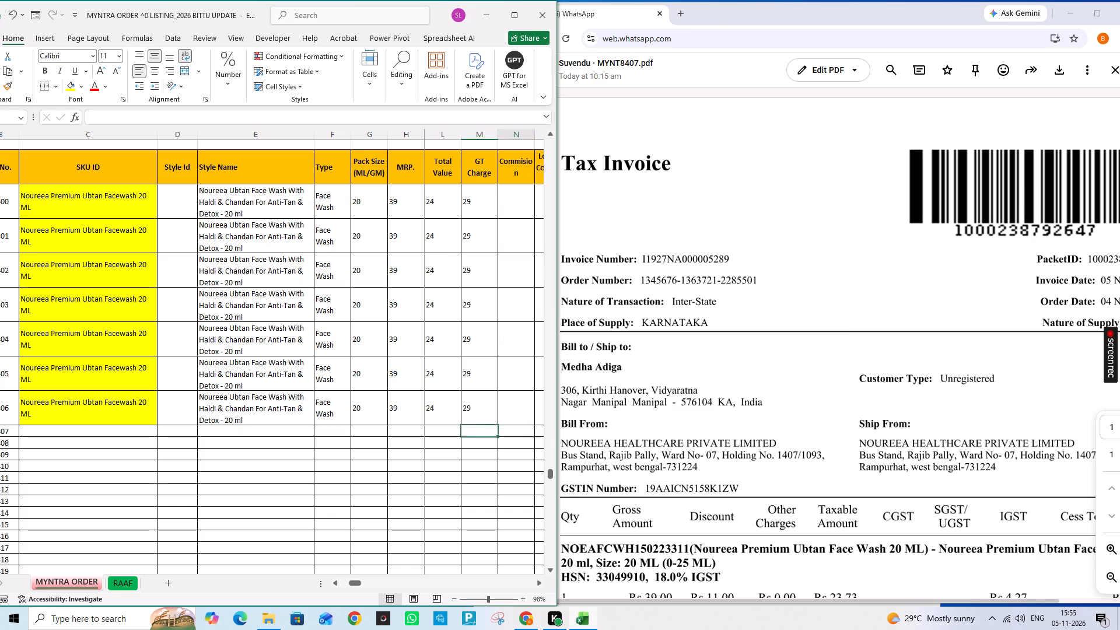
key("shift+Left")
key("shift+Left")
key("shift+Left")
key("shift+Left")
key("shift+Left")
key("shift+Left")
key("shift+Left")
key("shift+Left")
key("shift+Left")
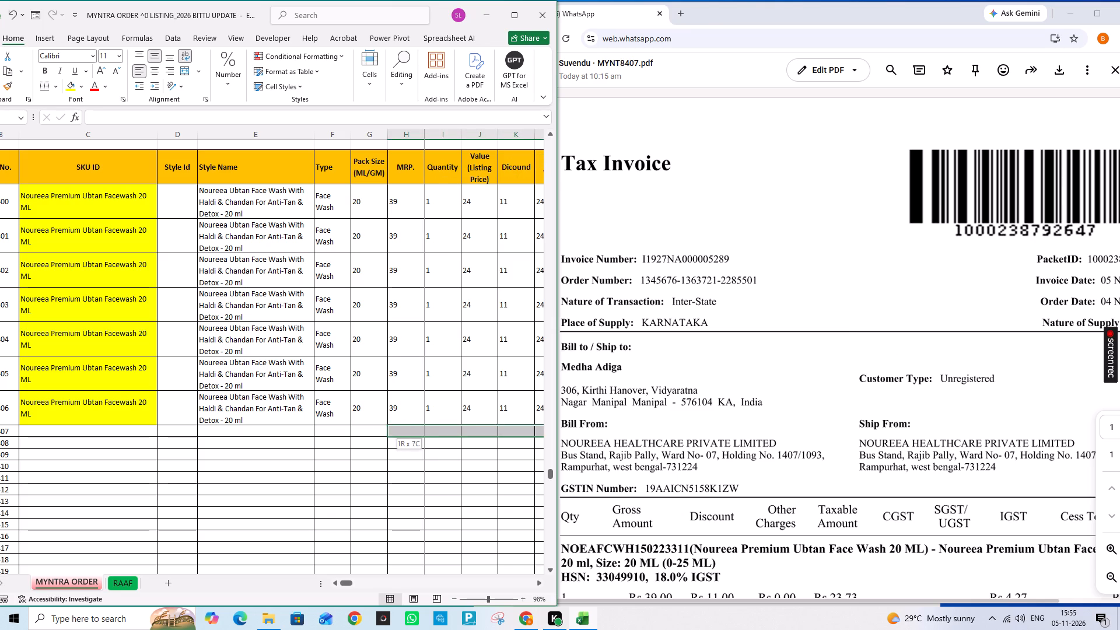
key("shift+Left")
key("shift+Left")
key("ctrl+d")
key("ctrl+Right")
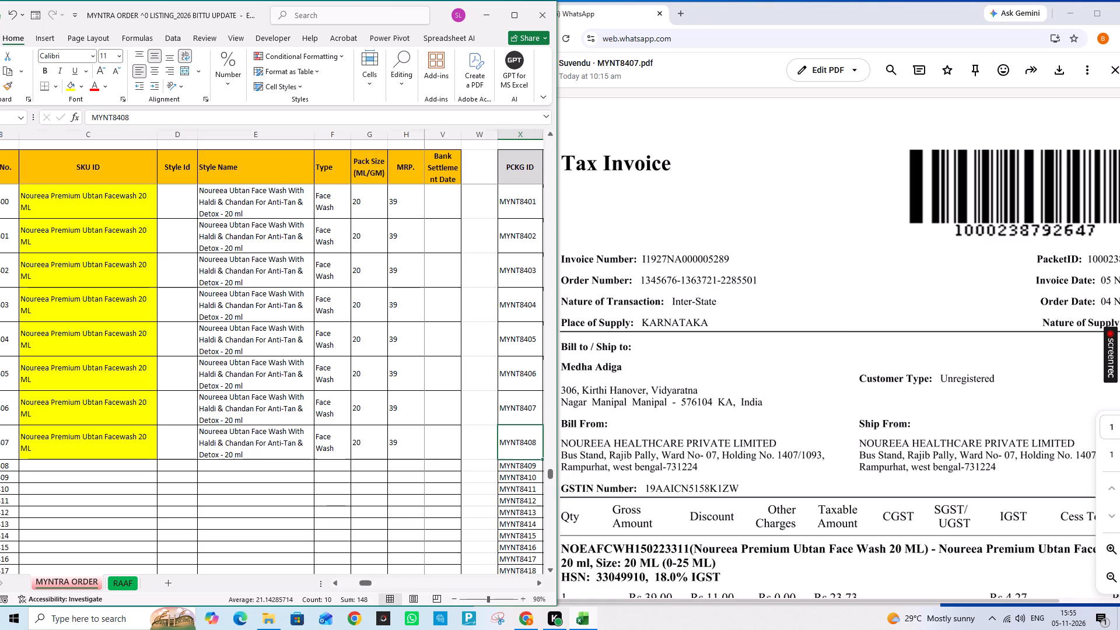
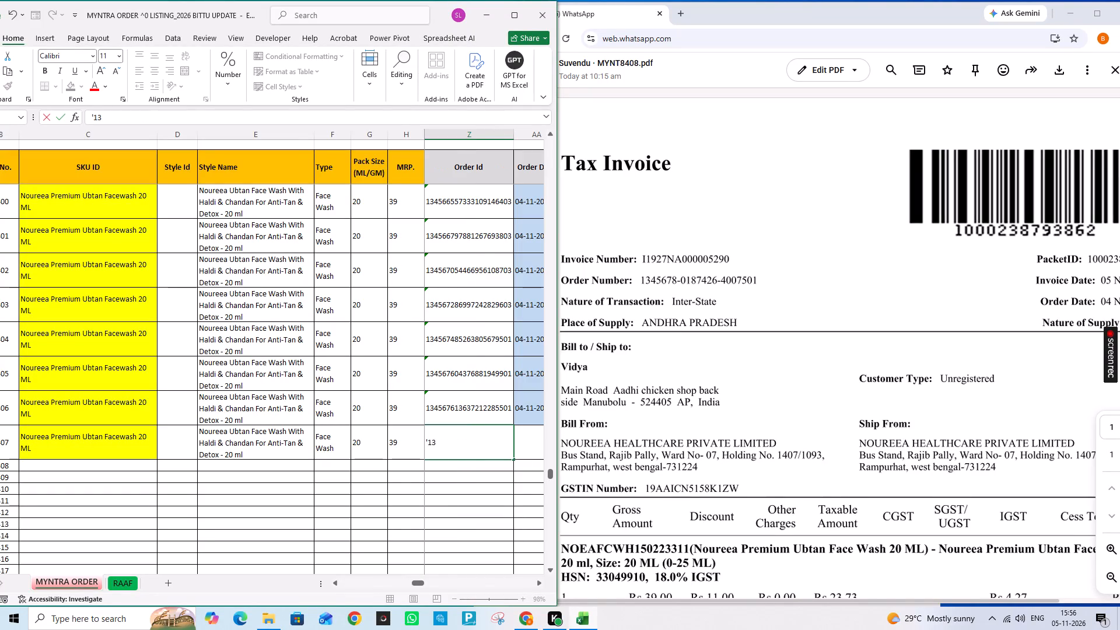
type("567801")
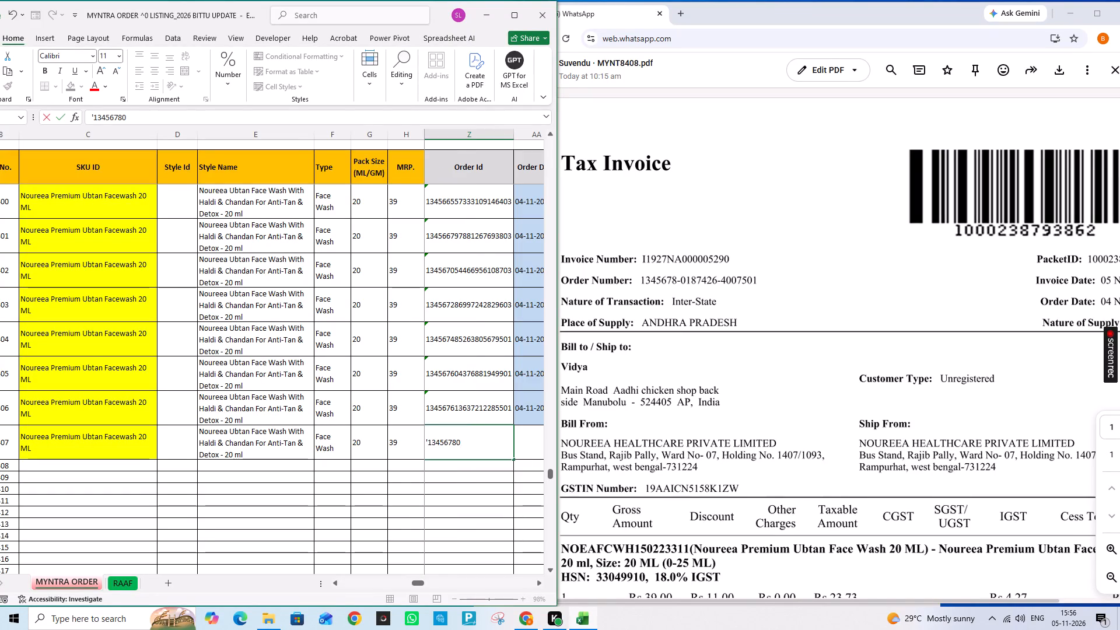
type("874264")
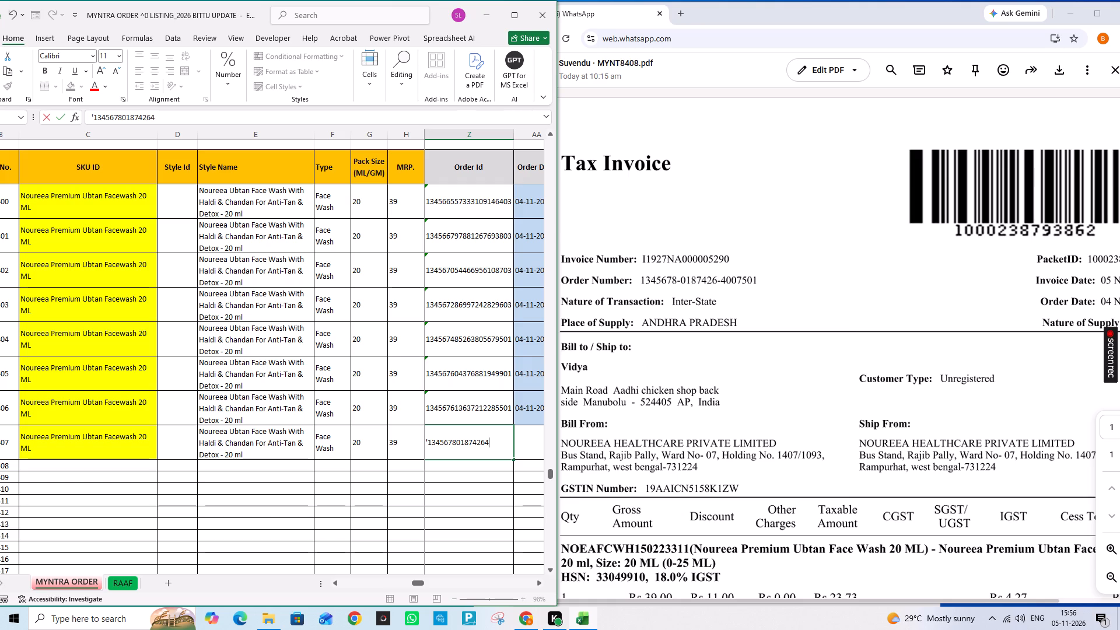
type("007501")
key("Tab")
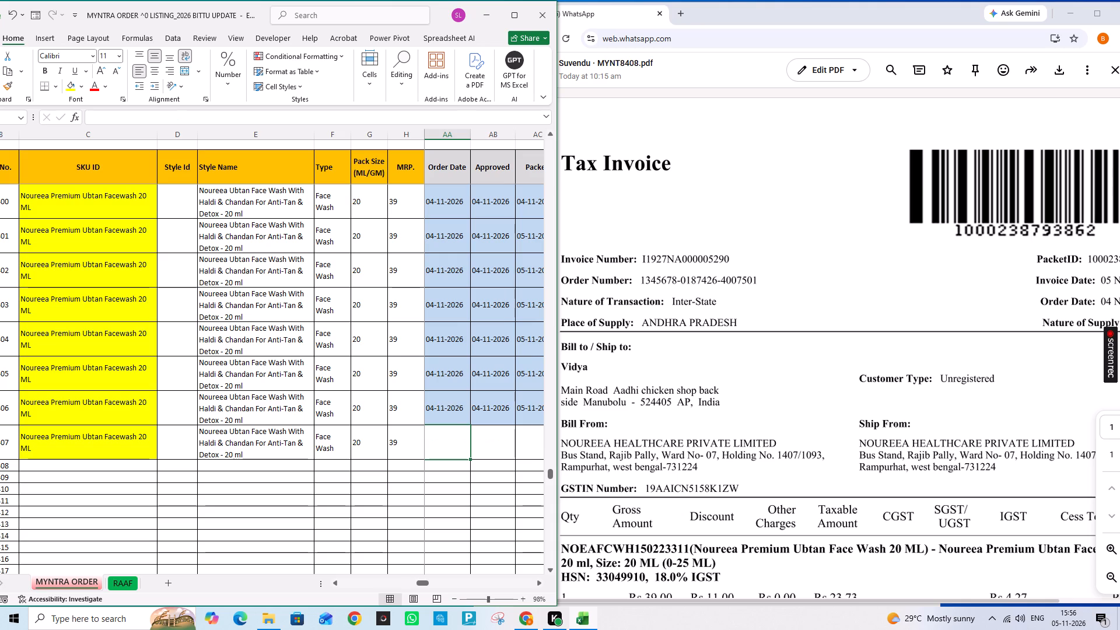
Fill the MYNT8408 row's date cells, from Order Date through the pick-up completion column, with the dates from the row above.
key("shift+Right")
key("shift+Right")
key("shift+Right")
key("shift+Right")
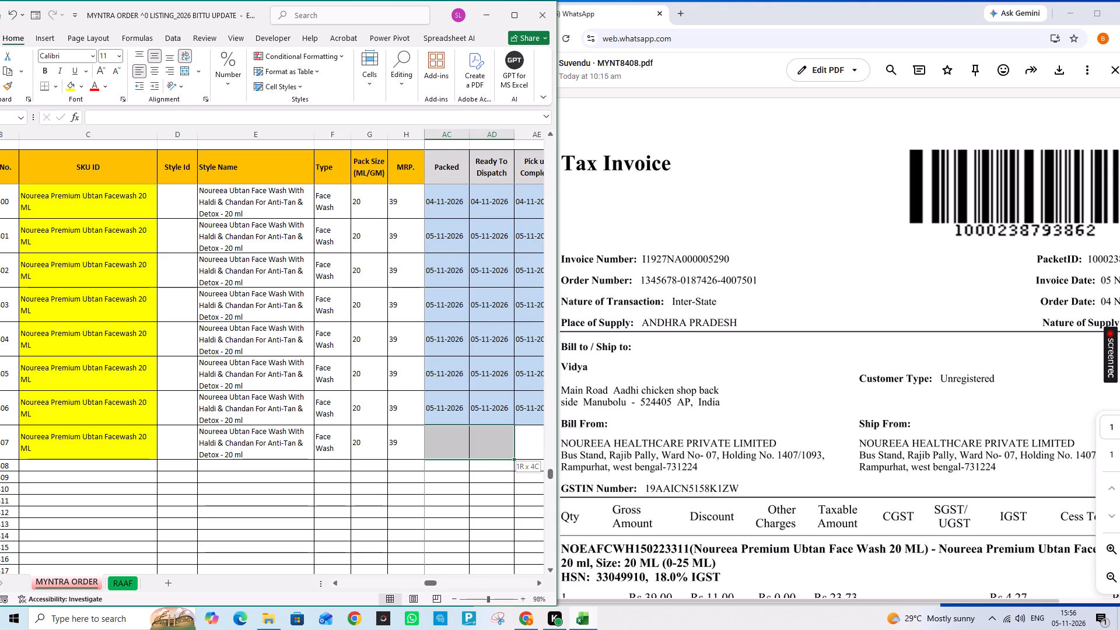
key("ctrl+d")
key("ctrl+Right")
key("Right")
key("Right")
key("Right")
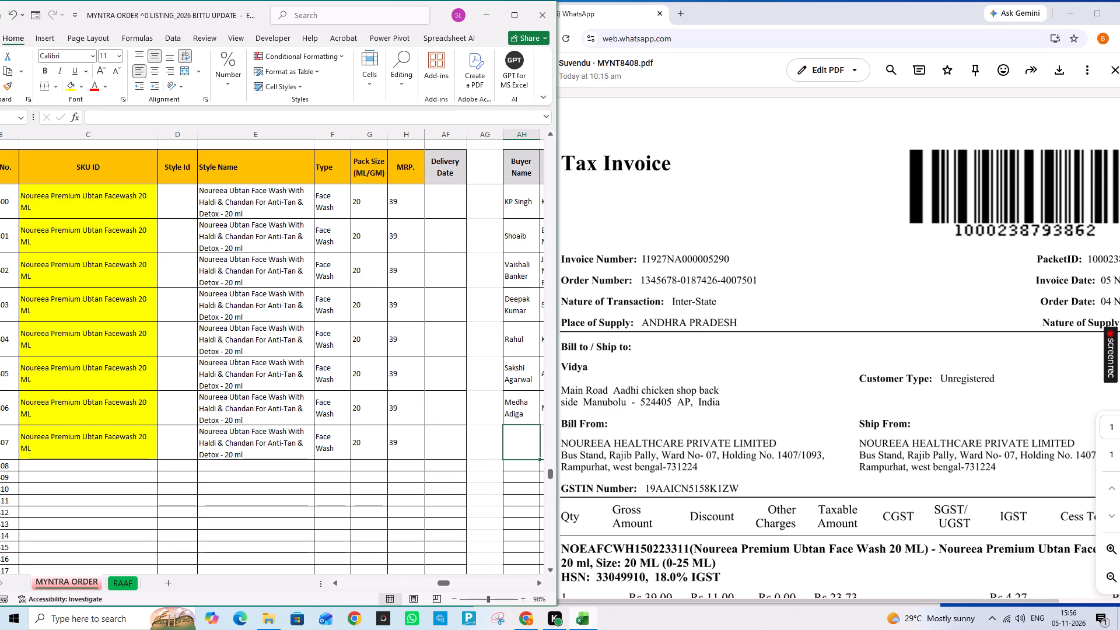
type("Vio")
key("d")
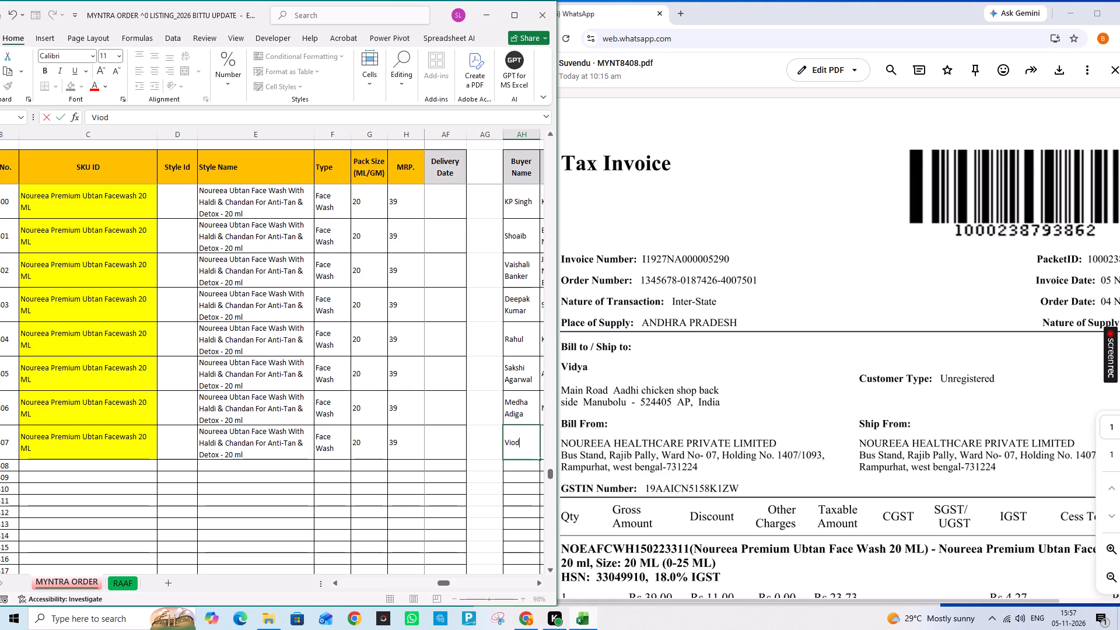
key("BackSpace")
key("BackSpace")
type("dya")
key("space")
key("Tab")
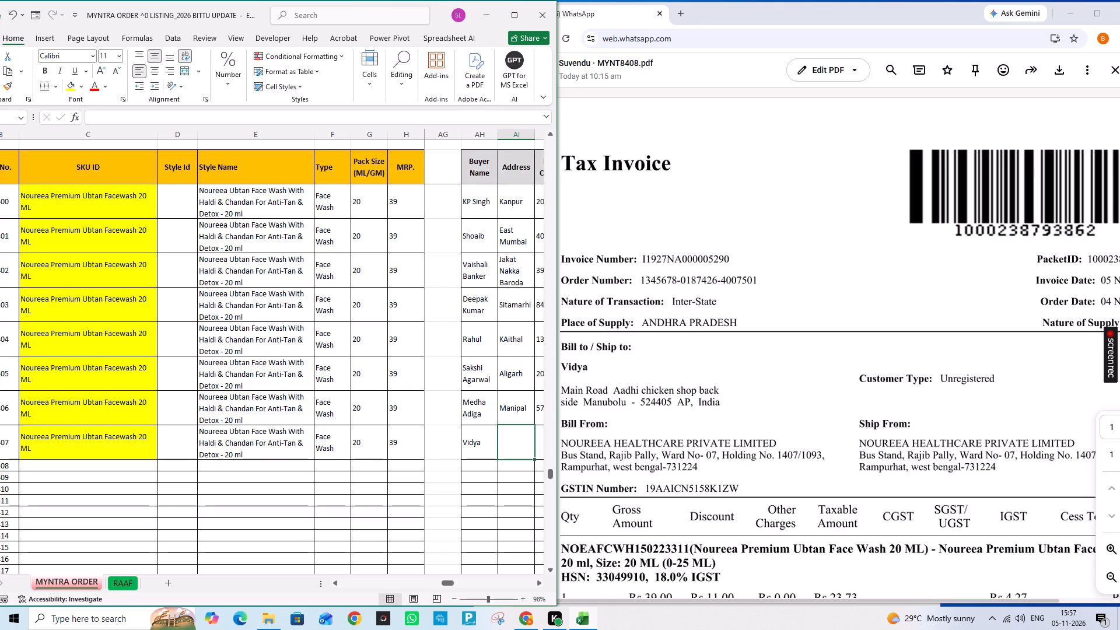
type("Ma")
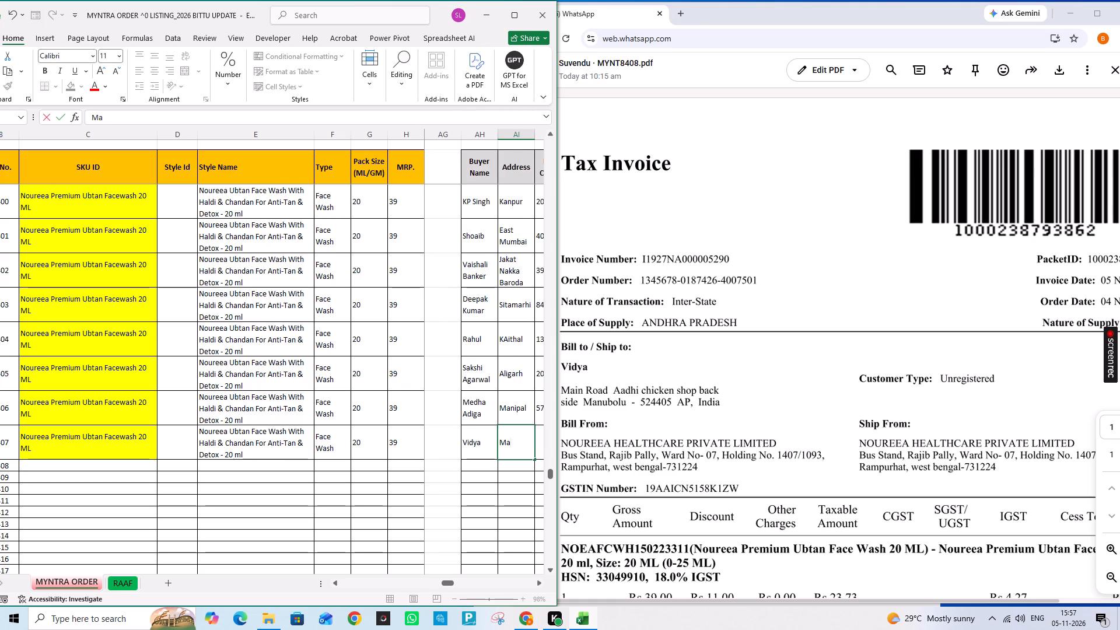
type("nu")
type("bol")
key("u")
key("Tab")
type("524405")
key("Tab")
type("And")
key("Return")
Fill the MYNT8409 row's product and pricing cells, from SKU ID through GT Charge, with the values from the row above.
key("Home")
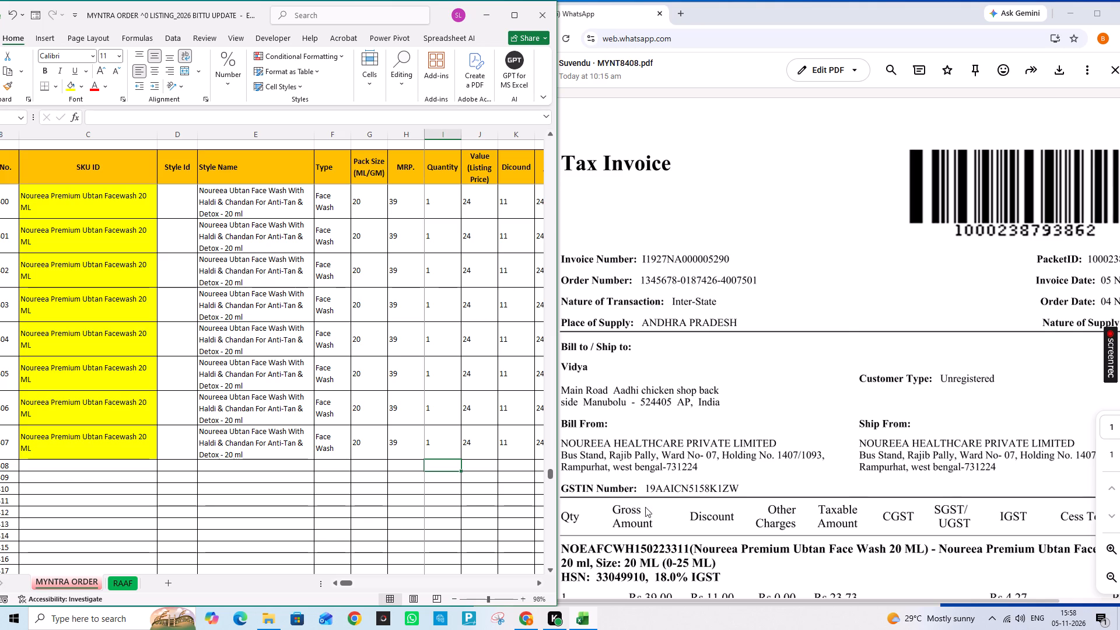
scroll(322, 456, "down", 1)
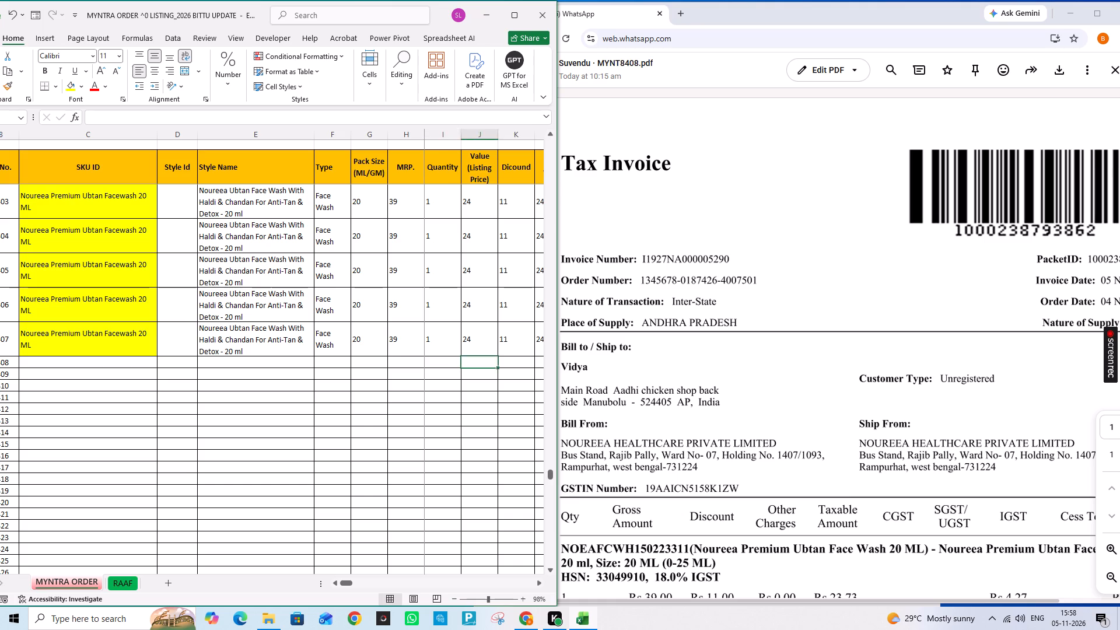
key("Right")
key("Right")
key("Right")
key("Right")
key("shift+Left")
key("shift+Left")
key("shift+Left")
key("shift+Left")
key("shift+Left")
key("shift+Left")
key("shift+Left")
key("shift+Left")
key("shift+Left")
key("shift+Left")
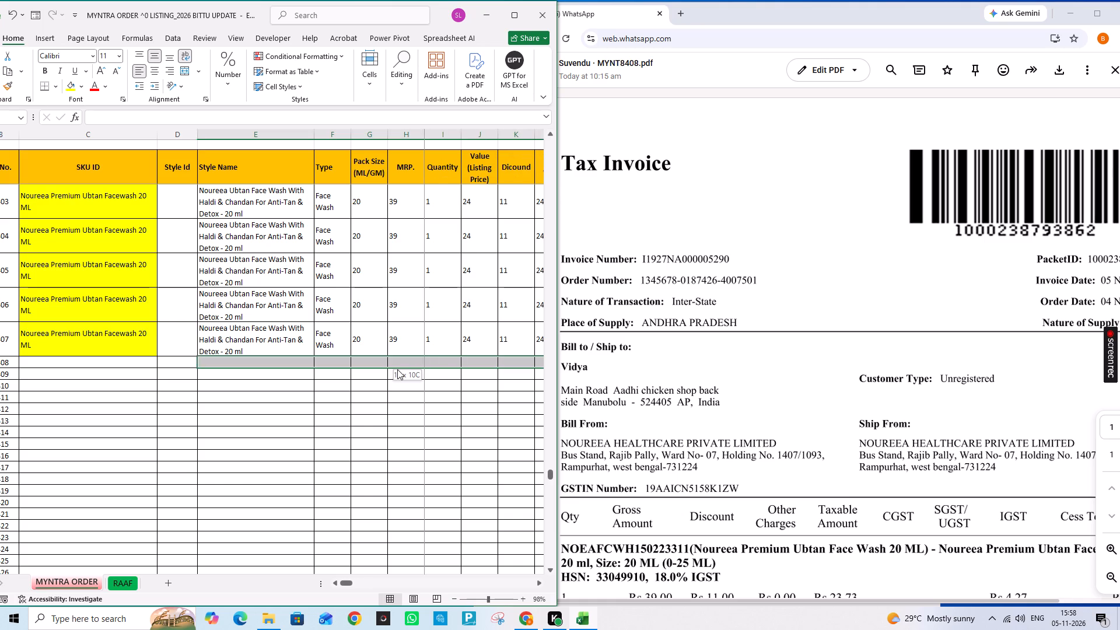
key("shift+Left")
key("shift+Left")
key("ctrl+d")
key("ctrl+Right")
key("Right")
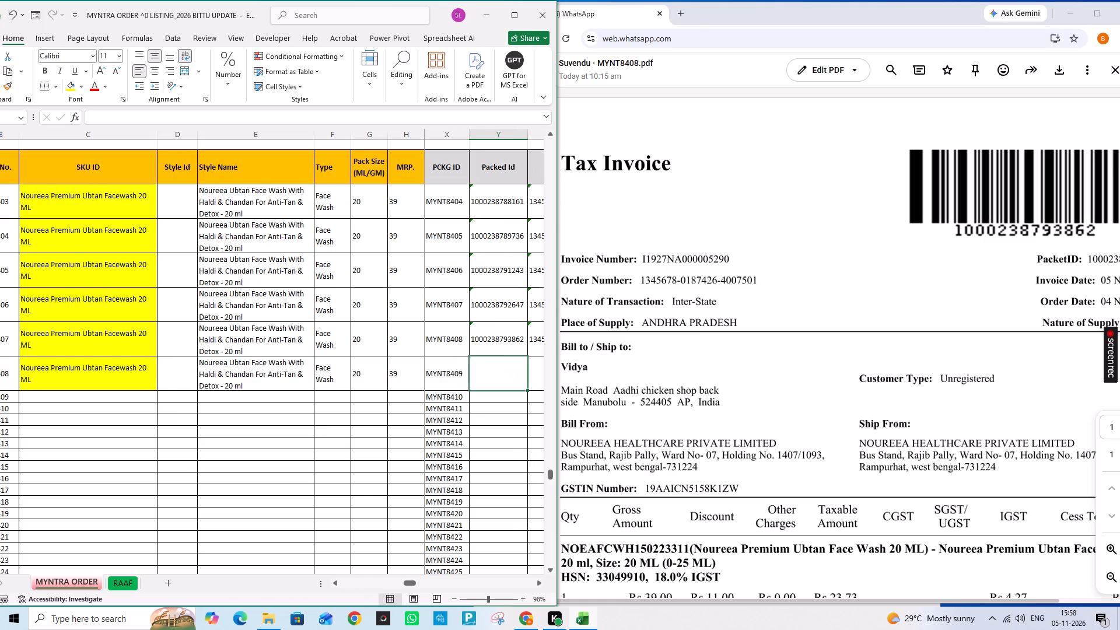
key("Left")
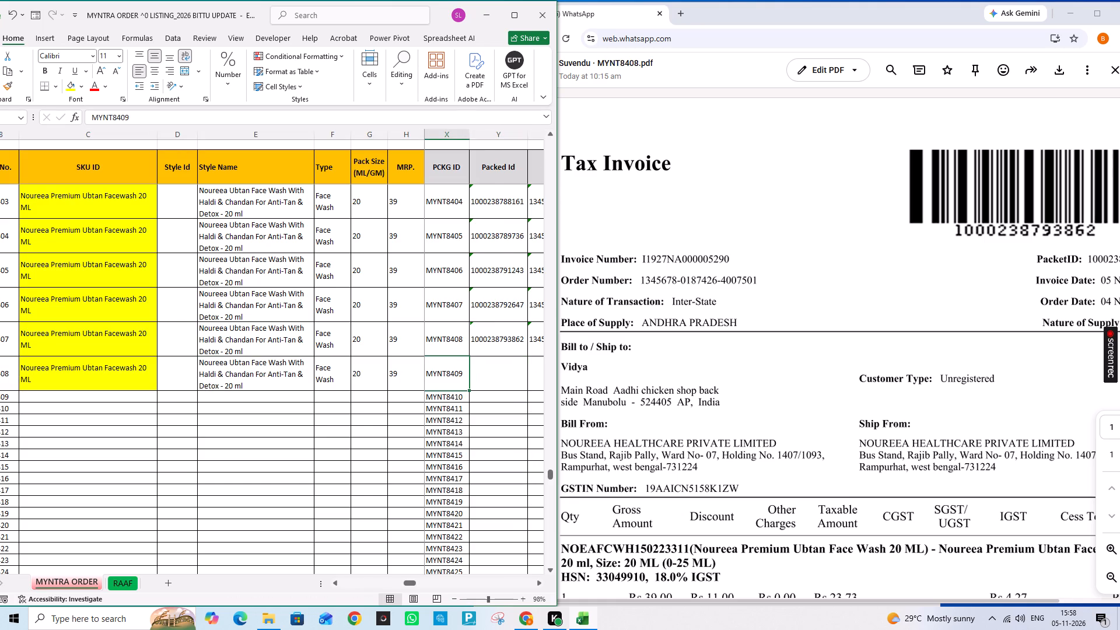
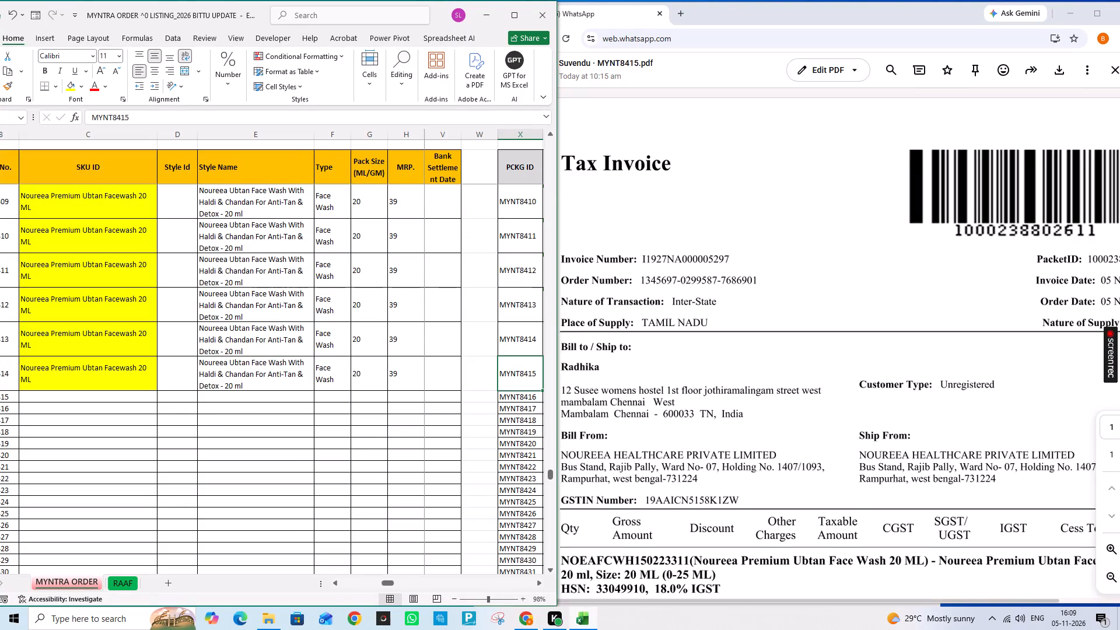
key("Right")
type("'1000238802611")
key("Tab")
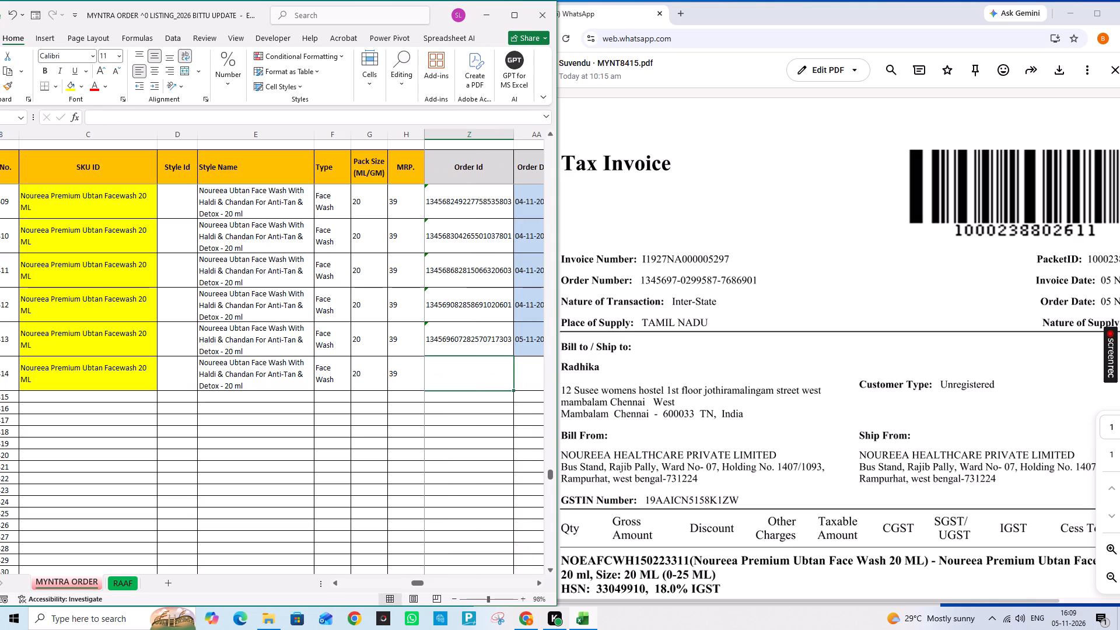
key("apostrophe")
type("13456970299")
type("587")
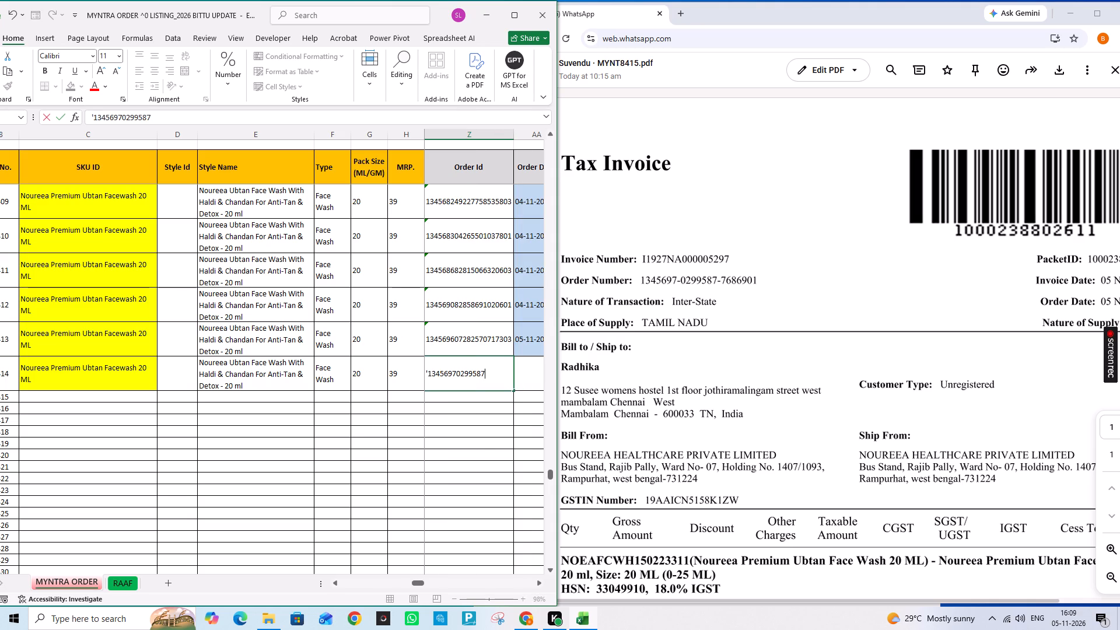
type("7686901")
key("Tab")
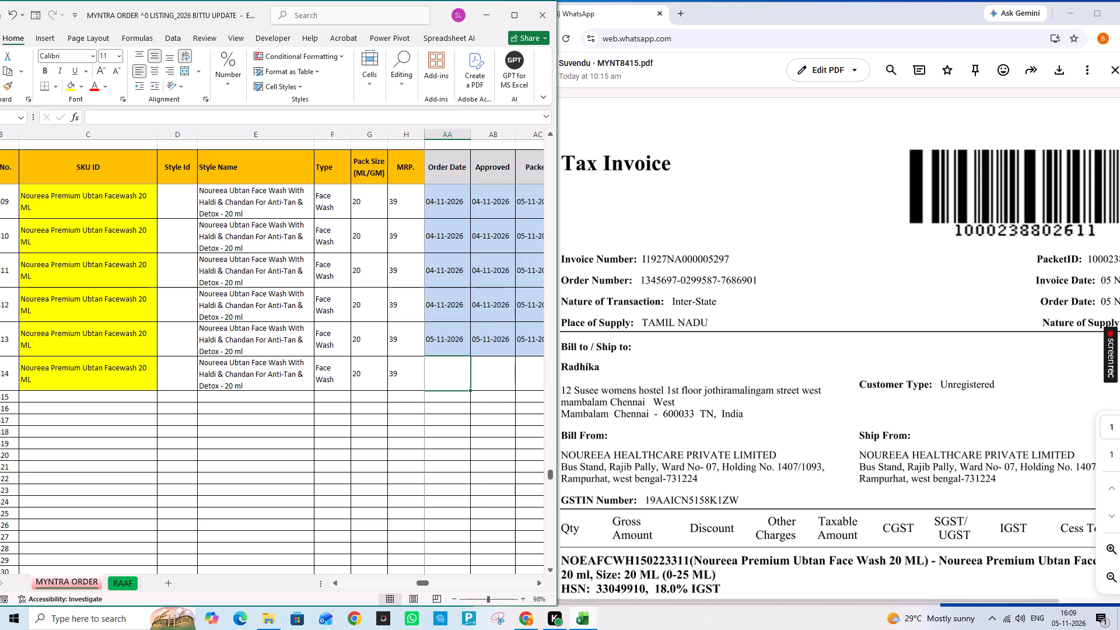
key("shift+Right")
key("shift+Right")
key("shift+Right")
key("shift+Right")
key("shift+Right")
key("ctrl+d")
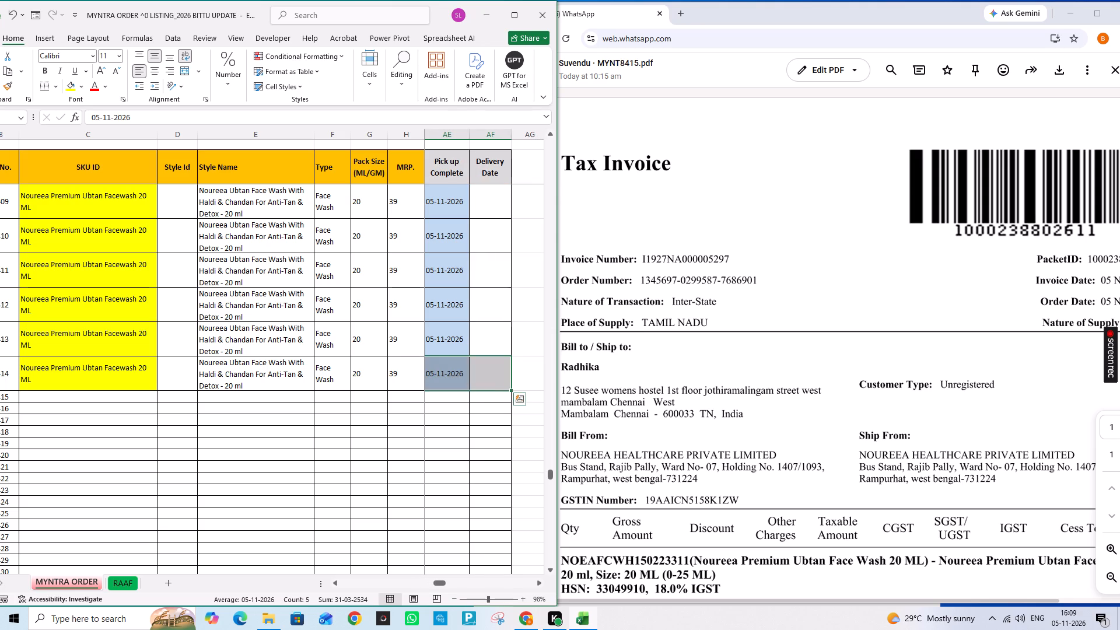
Move past the date columns in the MYNT8414 row towards its empty Buyer Name cell.
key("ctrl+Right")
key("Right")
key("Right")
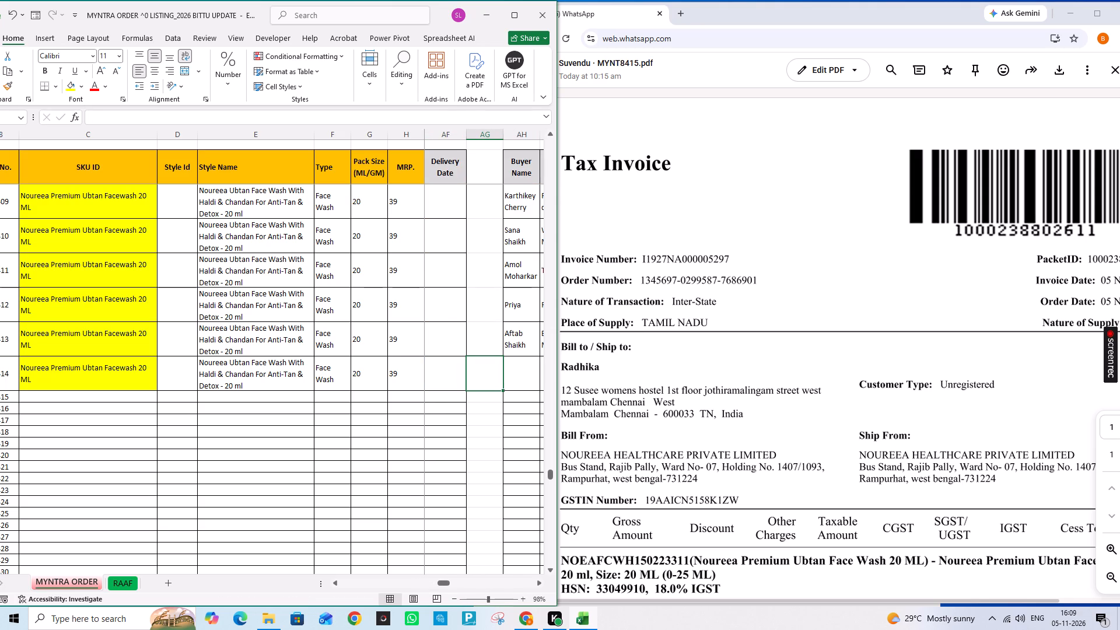
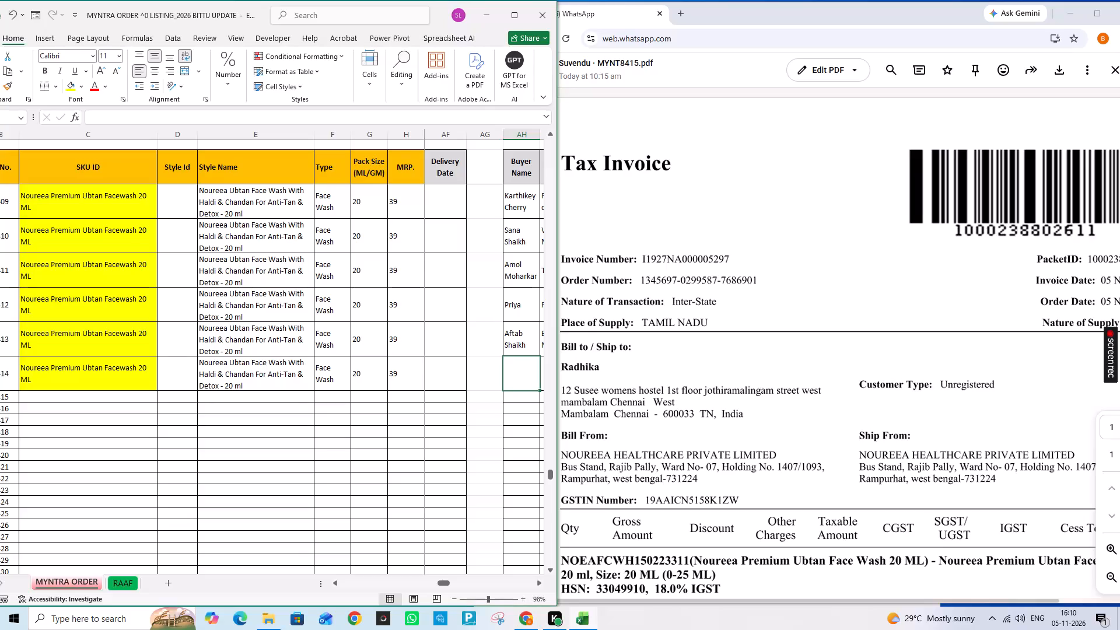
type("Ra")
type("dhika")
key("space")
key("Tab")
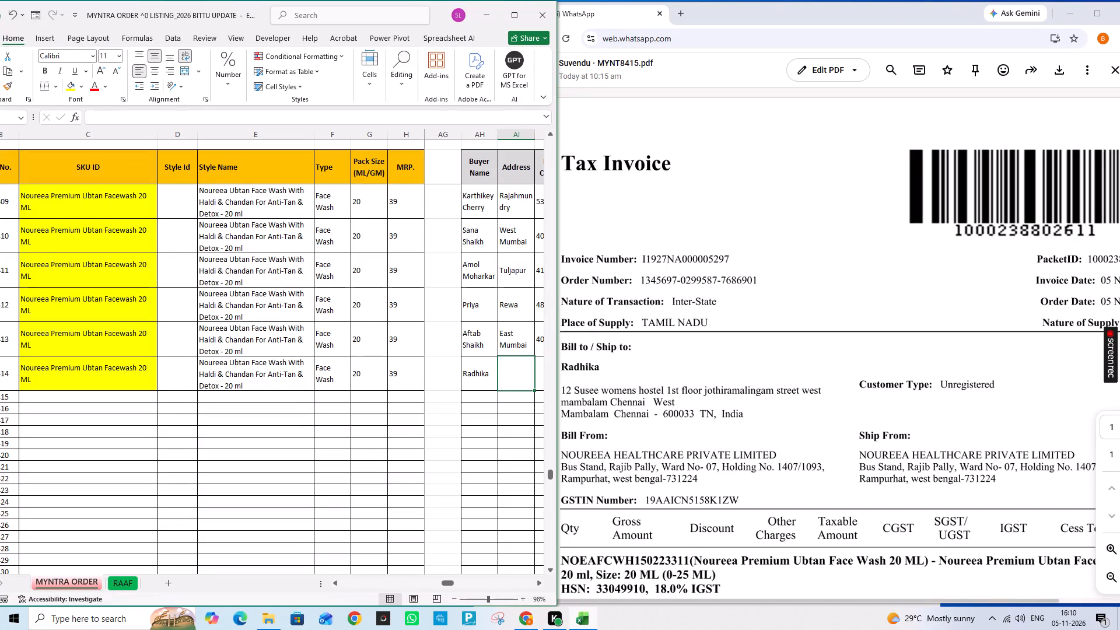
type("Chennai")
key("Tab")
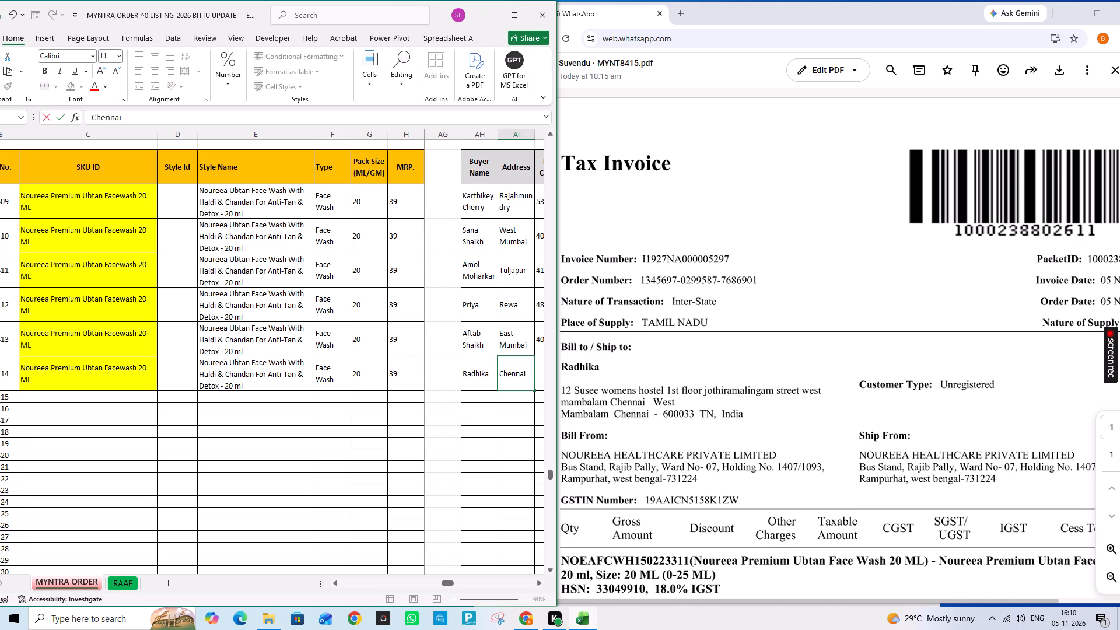
Enter the buyer's pin code from the tax invoice and the state Tamil Nadu in the MYNT8415 row.
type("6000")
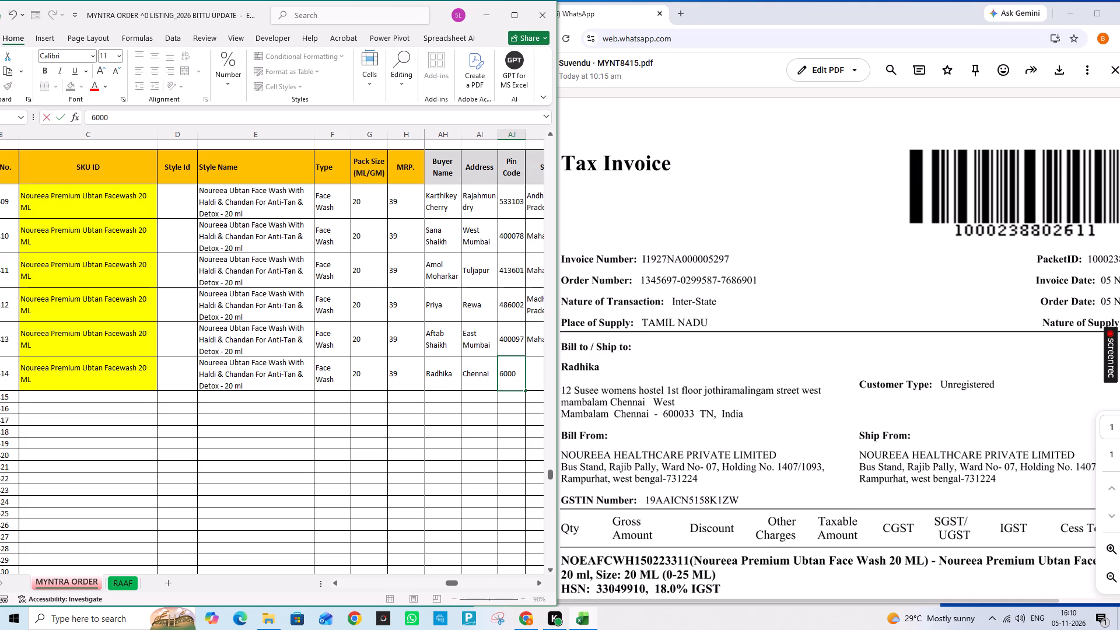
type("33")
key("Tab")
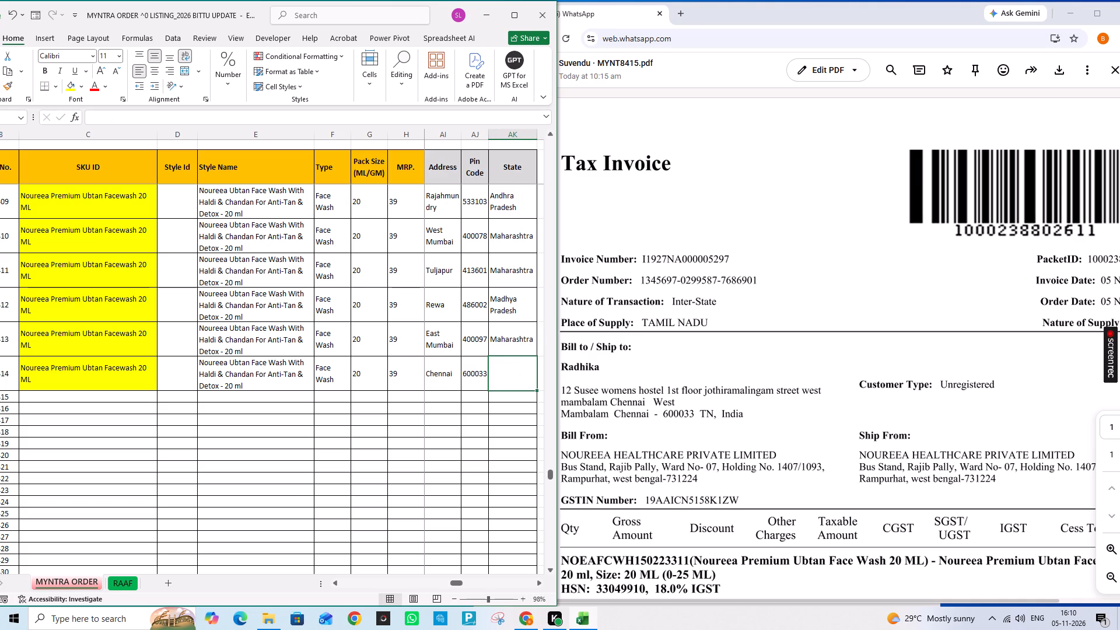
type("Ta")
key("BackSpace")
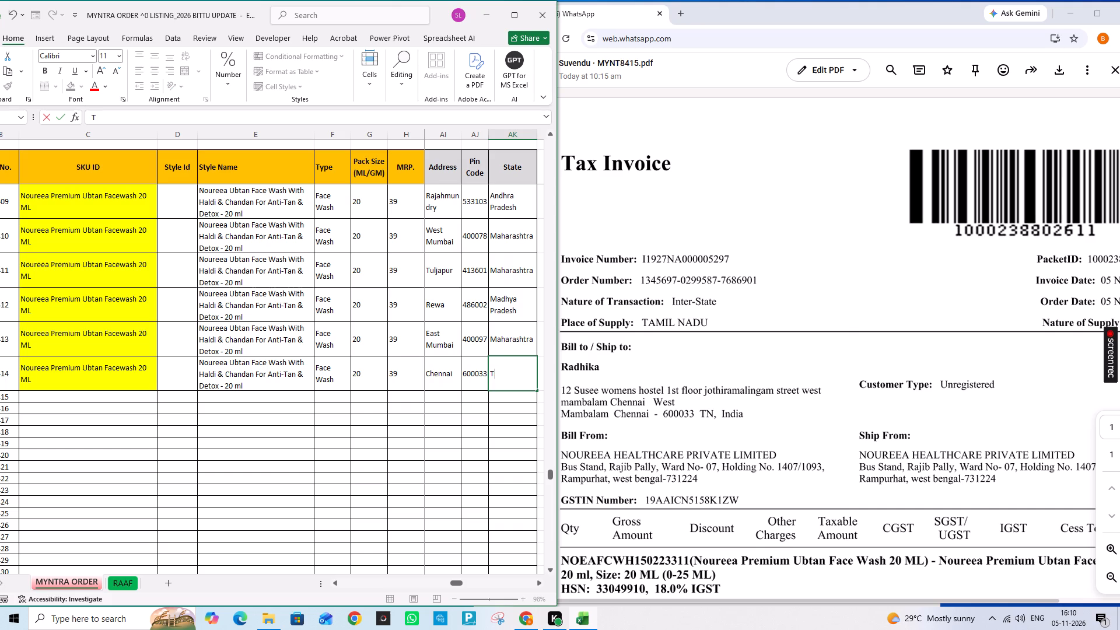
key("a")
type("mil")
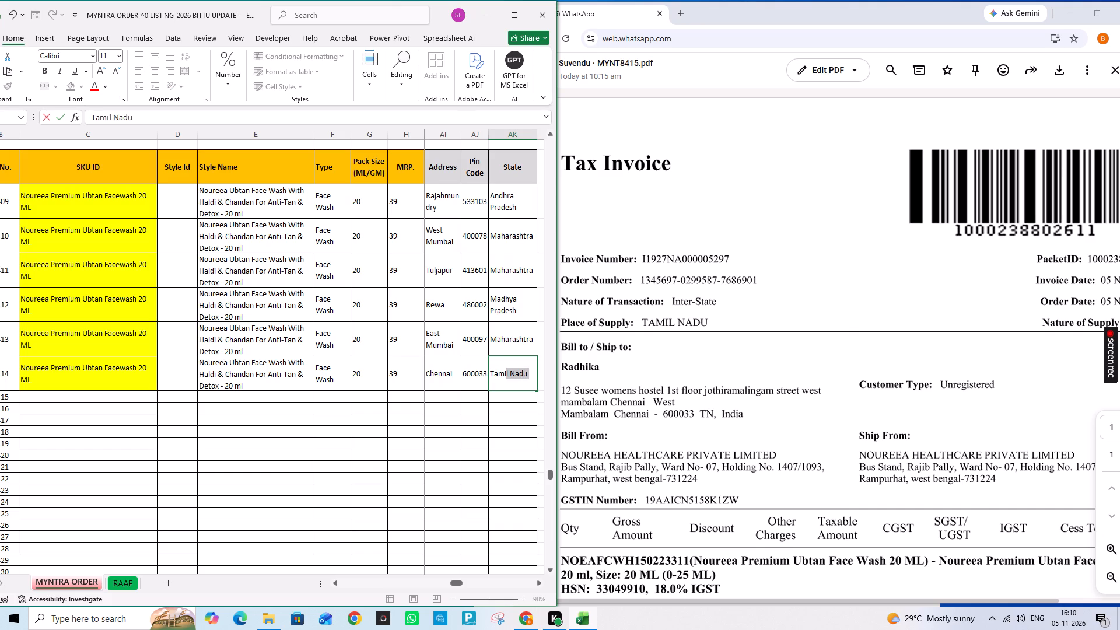
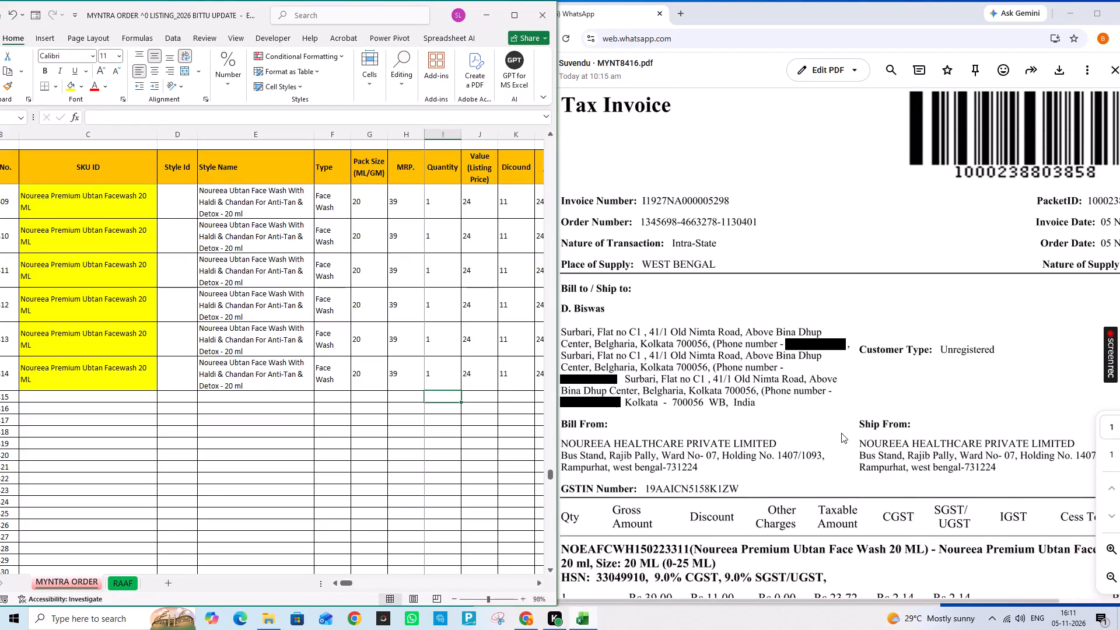
Fill the product, pack size, MRP, quantity and price details down from the MYNT8415 row into the MYNT8416 row.
key("Right")
key("Right")
key("Right")
key("Right")
key("Right")
key("shift+Left")
key("shift+Left")
key("shift+Left")
key("shift+Left")
key("shift+Left")
key("shift+Left")
key("shift+Left")
key("shift+Left")
key("shift+Left")
key("shift+Left")
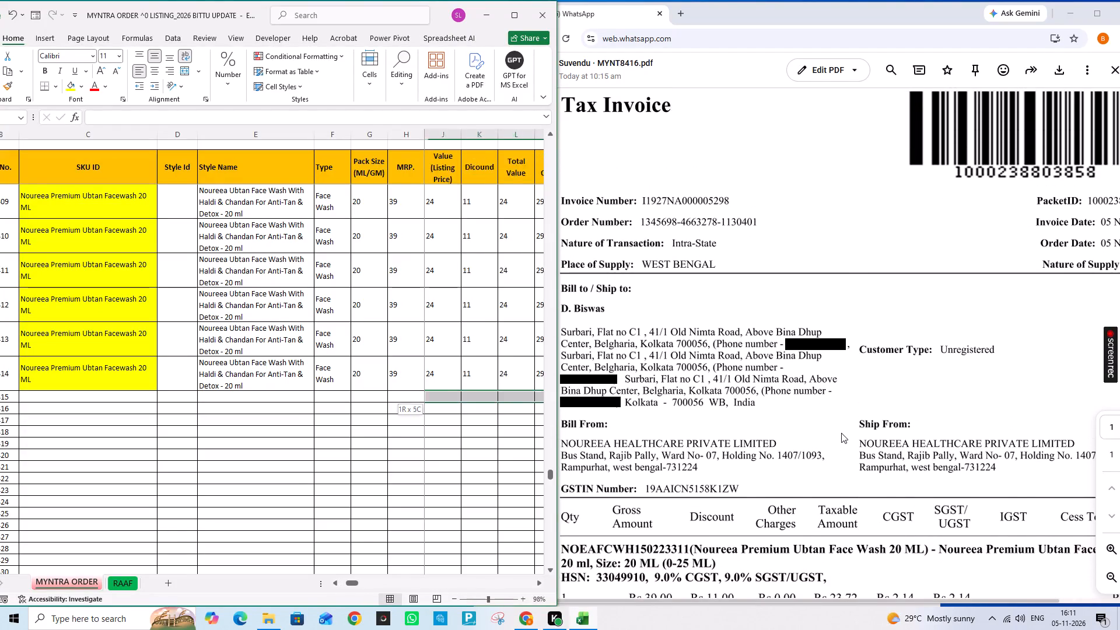
key("shift+Left")
key("shift+Left")
key("ctrl+d")
key("ctrl+Right")
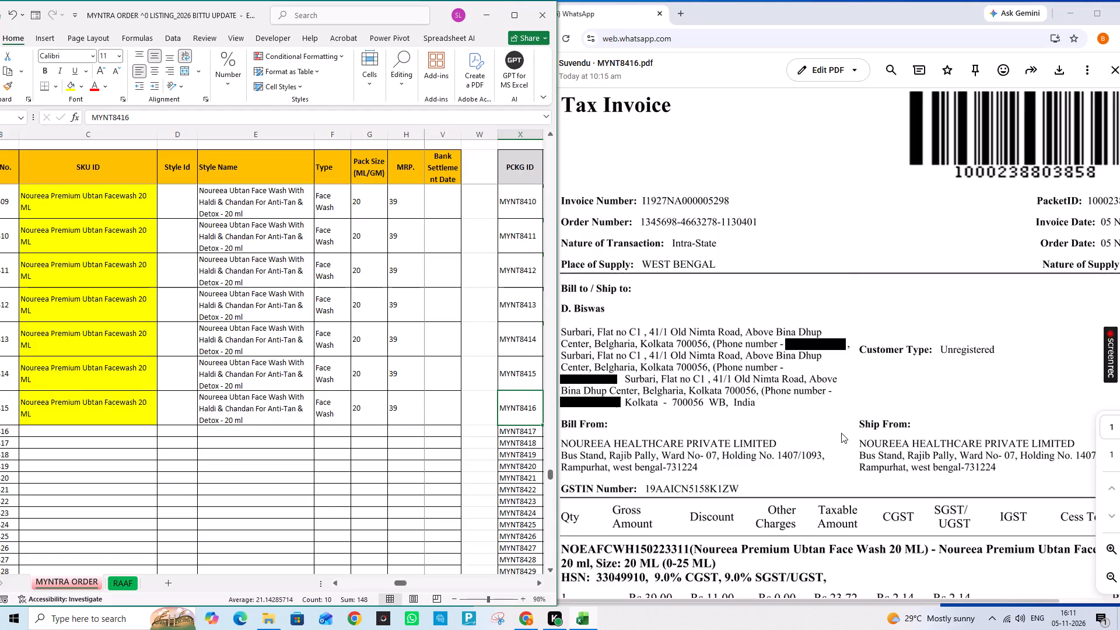
key("Right")
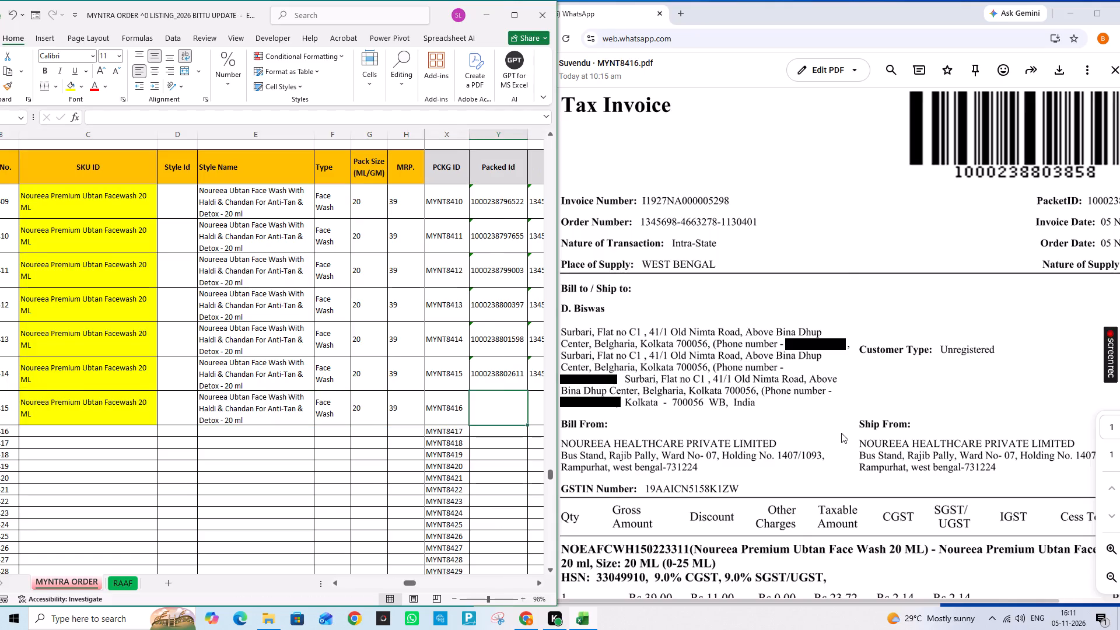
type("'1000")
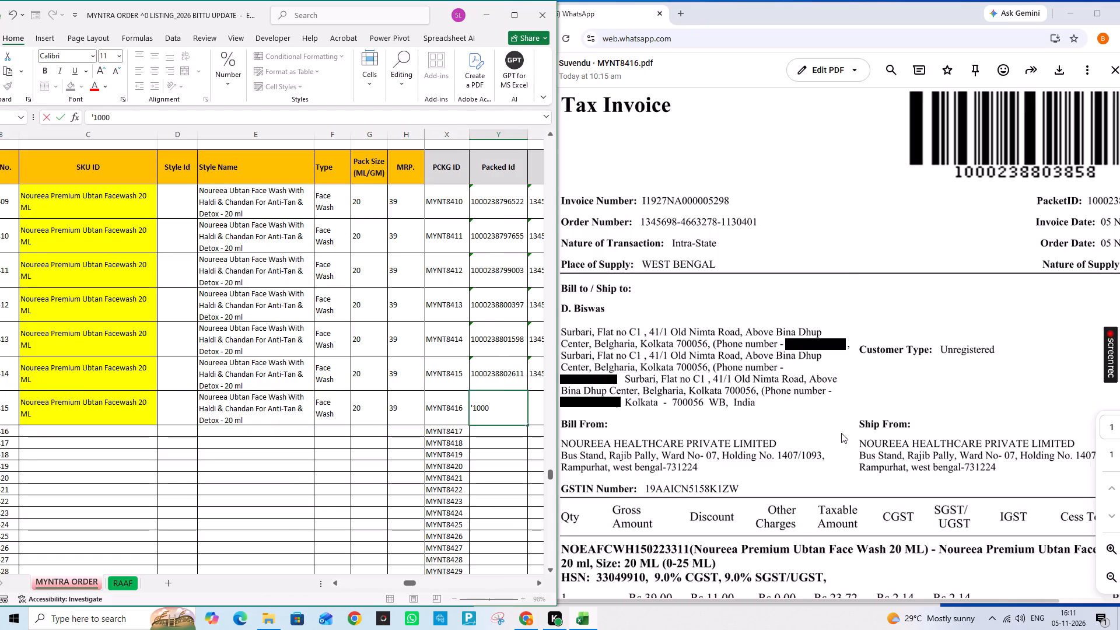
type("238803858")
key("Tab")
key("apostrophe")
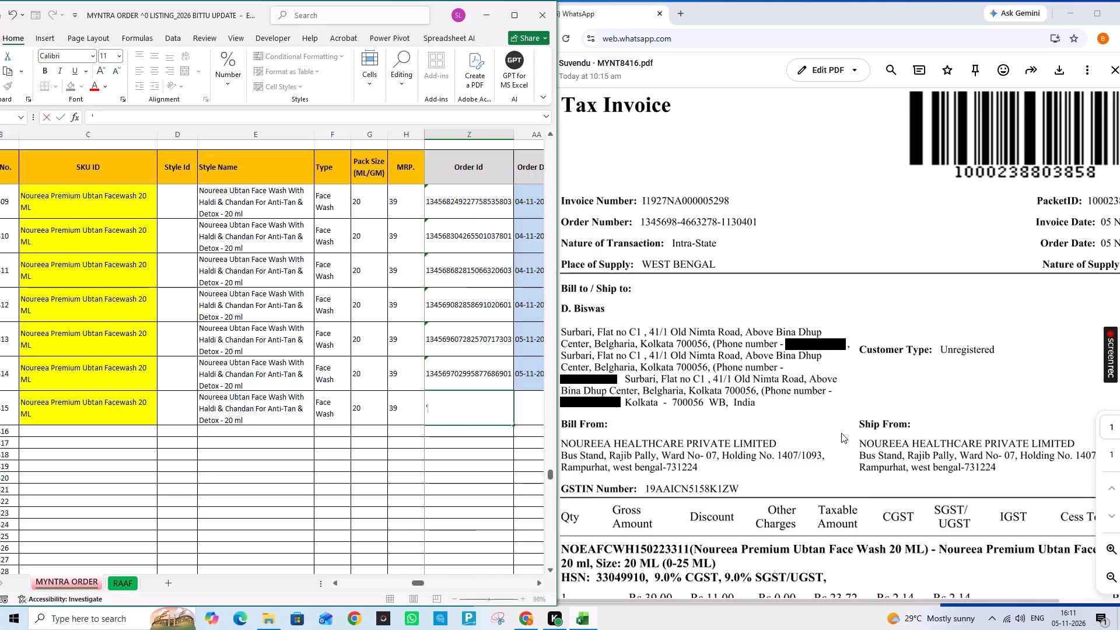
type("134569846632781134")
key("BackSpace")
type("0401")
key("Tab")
Fill the order, approved, packed and dispatch date cells of the MYNT8416 row with 05-11-2026 from the row above.
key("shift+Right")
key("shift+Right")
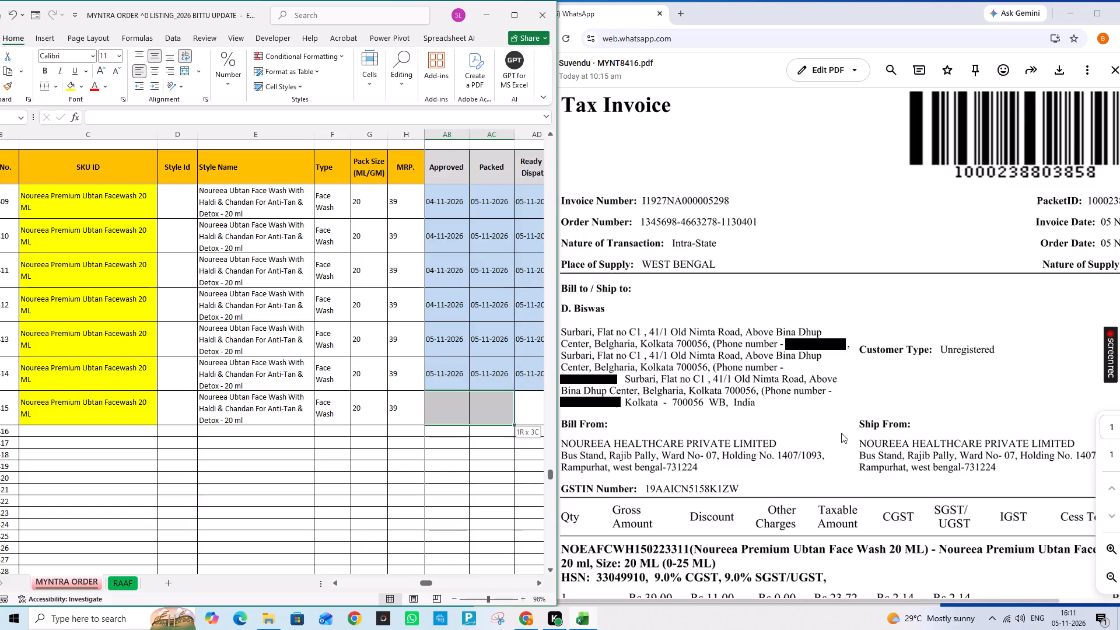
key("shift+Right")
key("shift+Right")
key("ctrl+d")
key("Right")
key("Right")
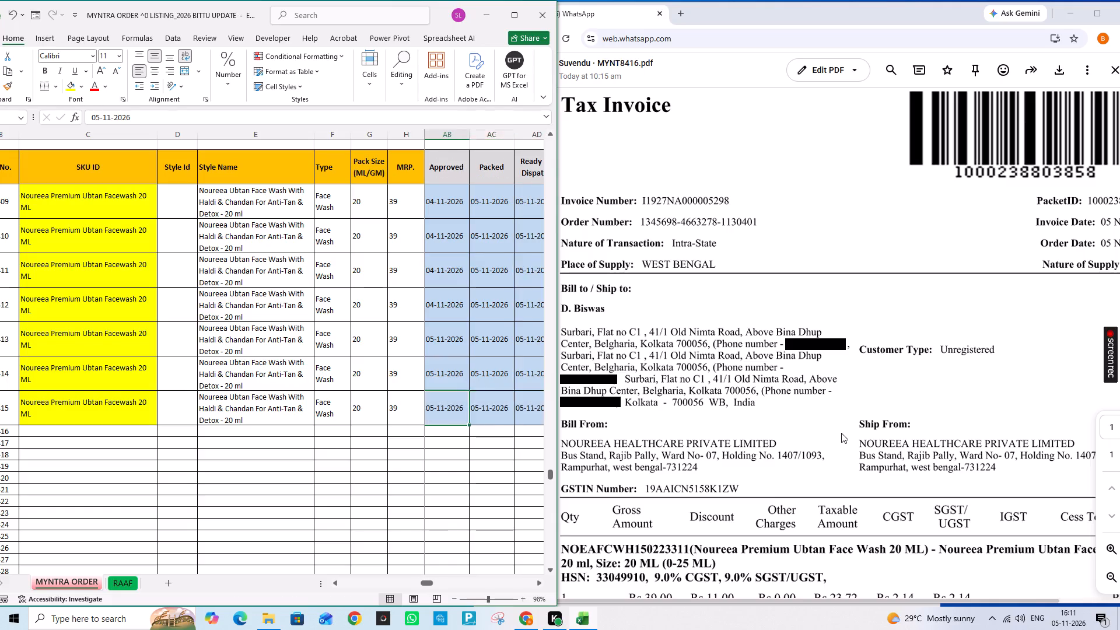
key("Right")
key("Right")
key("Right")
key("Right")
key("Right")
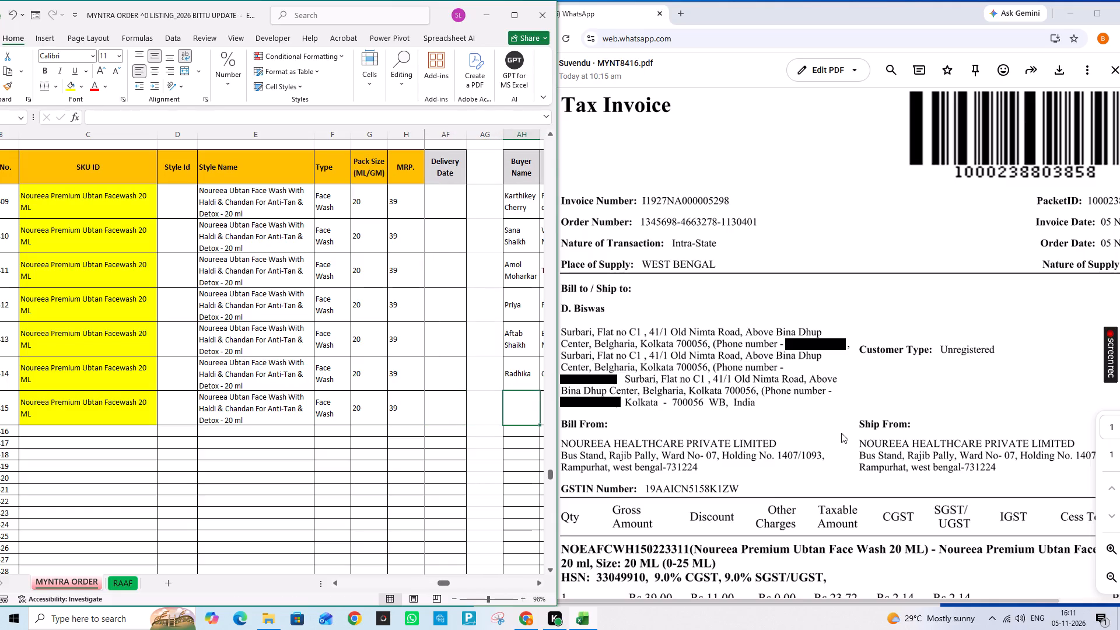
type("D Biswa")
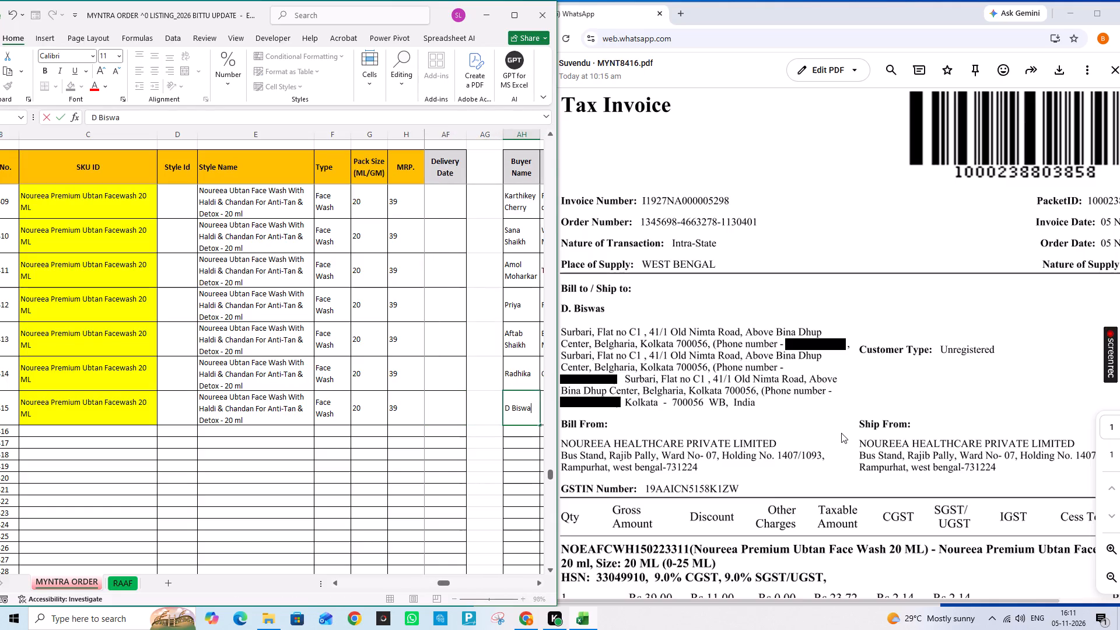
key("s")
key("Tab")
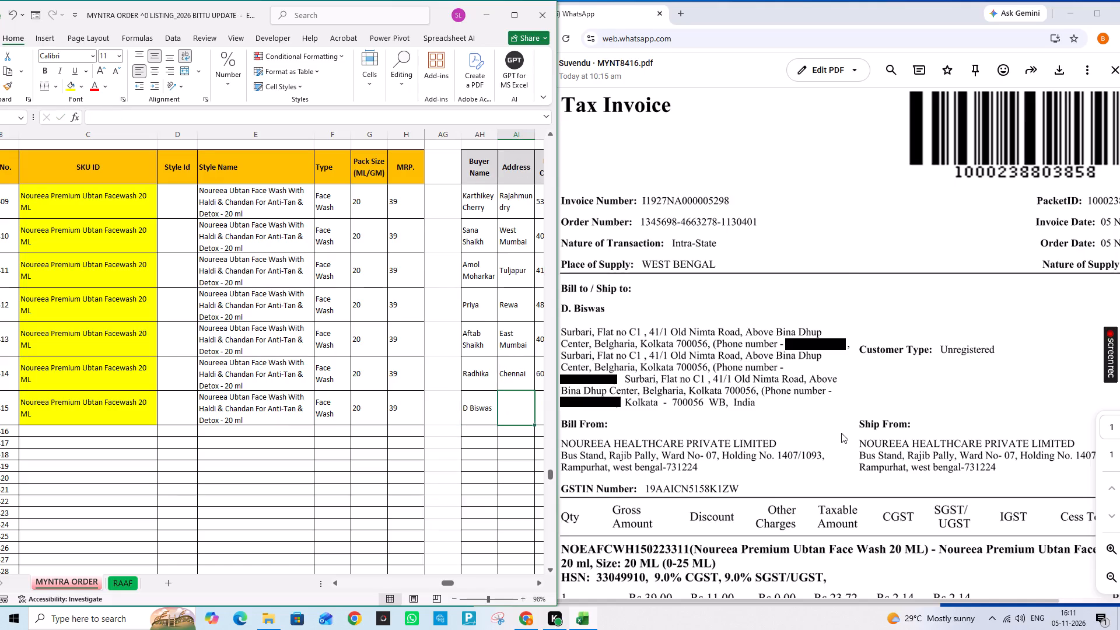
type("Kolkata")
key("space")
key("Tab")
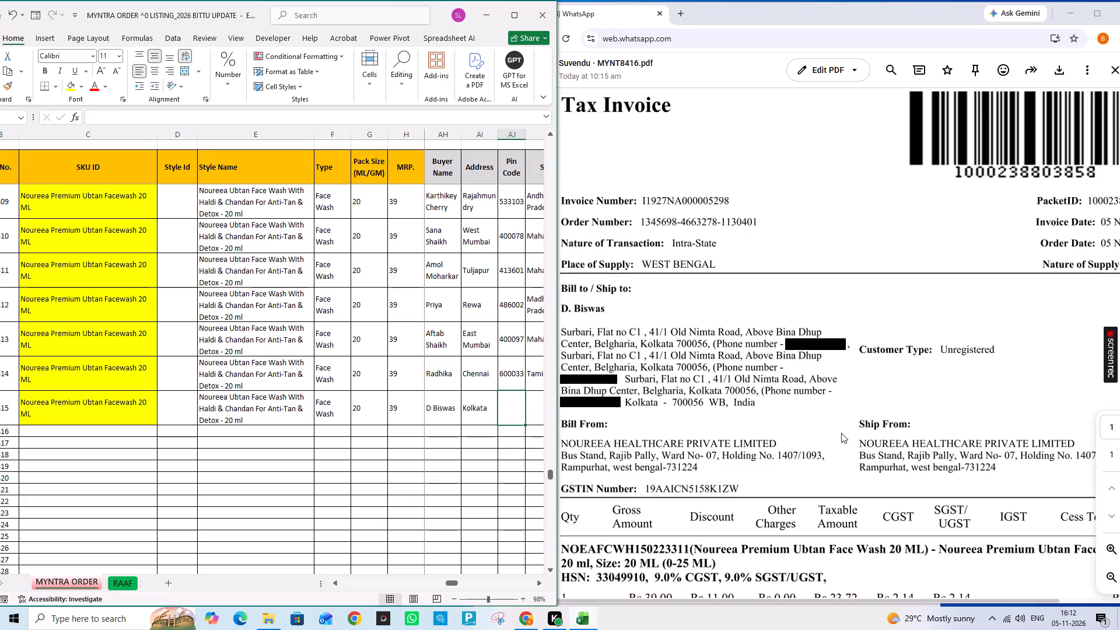
Enter the buyer's pin code from the tax invoice and the state West Bengal in the MYNT8416 row.
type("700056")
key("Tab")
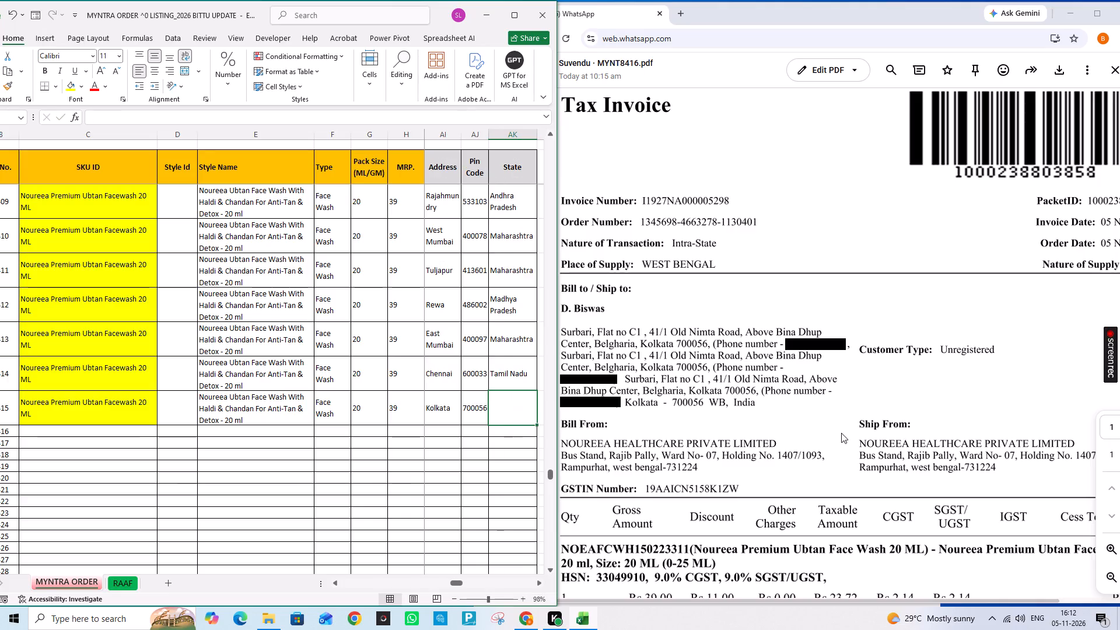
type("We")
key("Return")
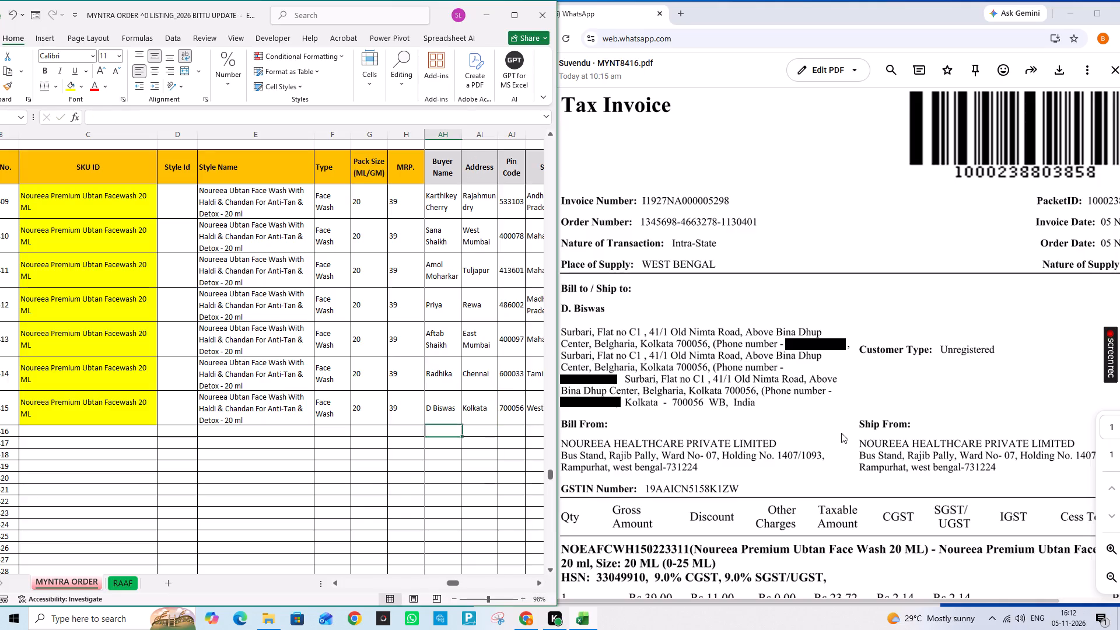
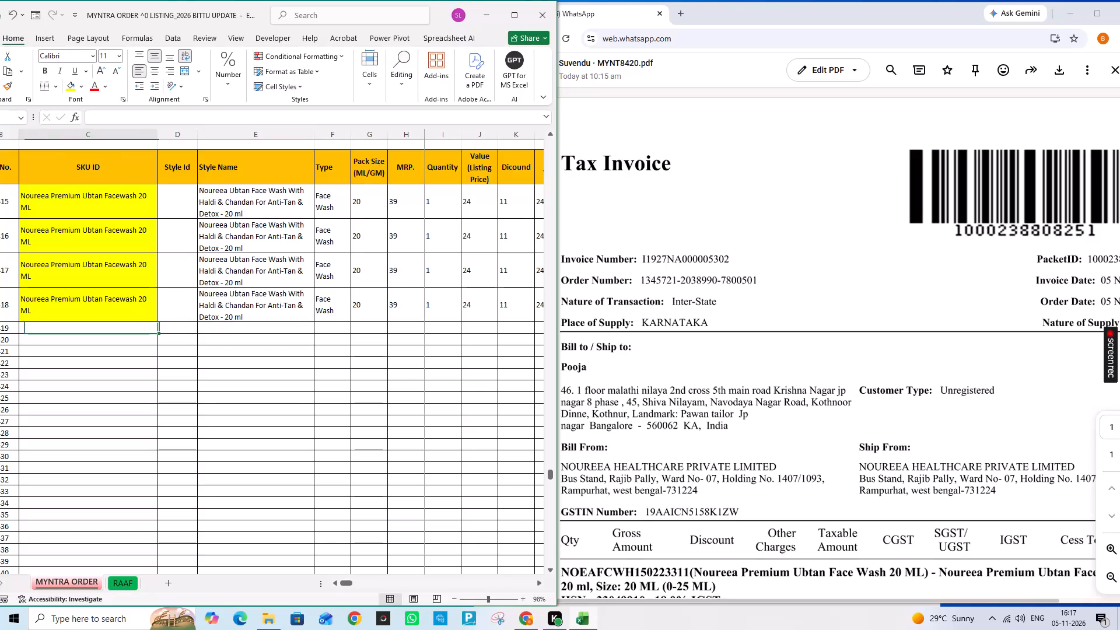
Fill the MYNT8420 row's product and pricing cells for Noureea Premium Ubtan Facewash 20 ML from the row above.
key("shift+Right")
key("shift+Right")
key("ctrl+d")
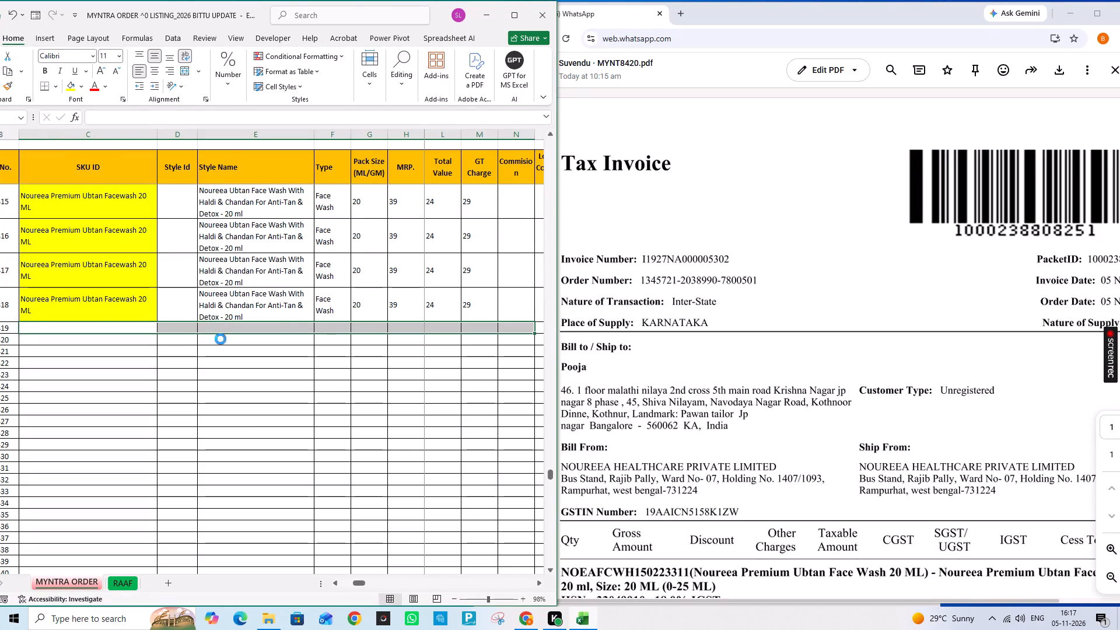
key("ctrl+Right")
key("Right")
key("Right")
key("Right")
key("Right")
key("Right")
key("Right")
key("Right")
key("Right")
key("Right")
key("Right")
key("ctrl+Right")
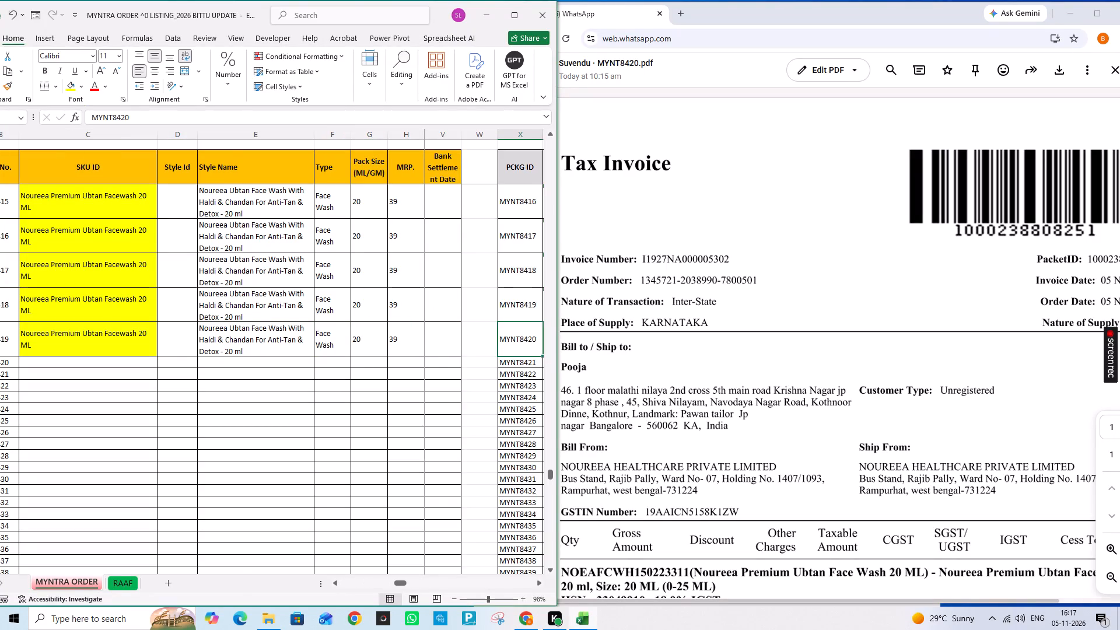
key("Right")
key("apostrophe")
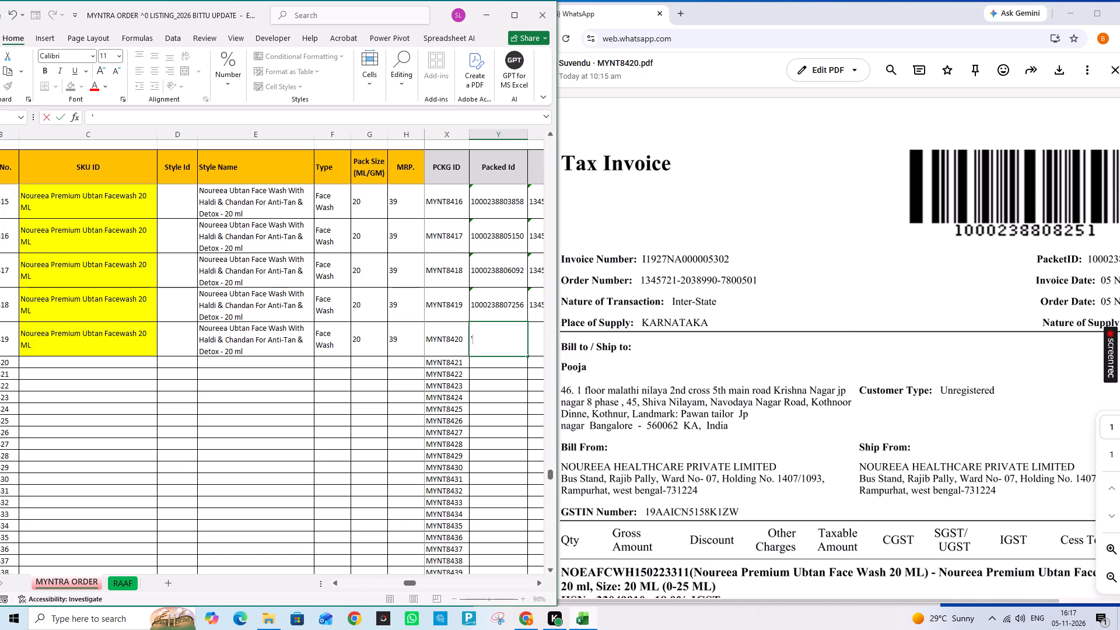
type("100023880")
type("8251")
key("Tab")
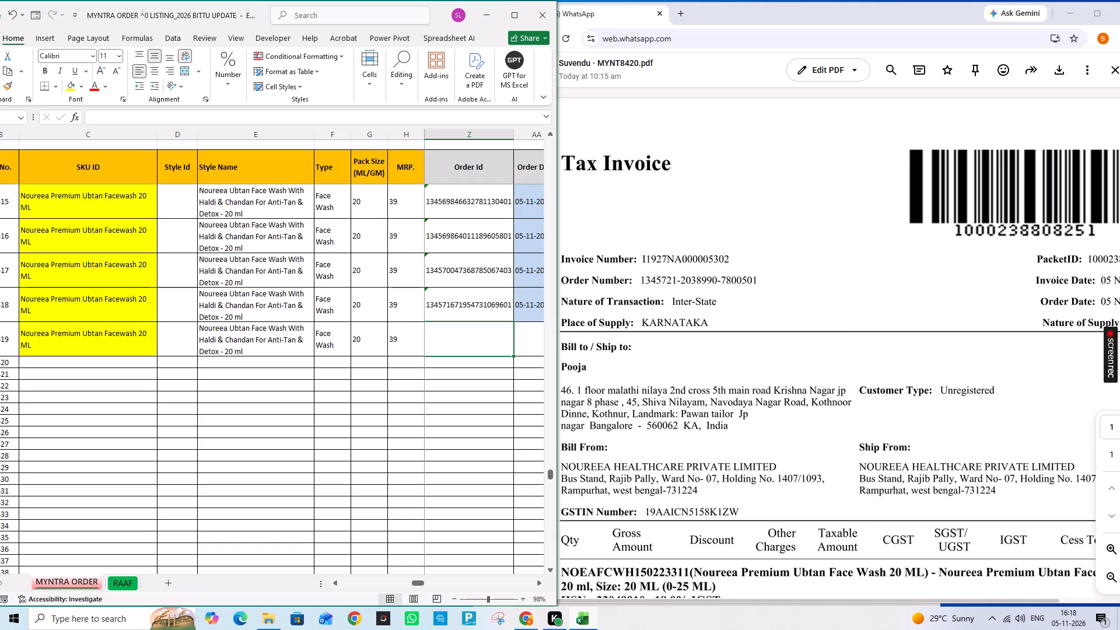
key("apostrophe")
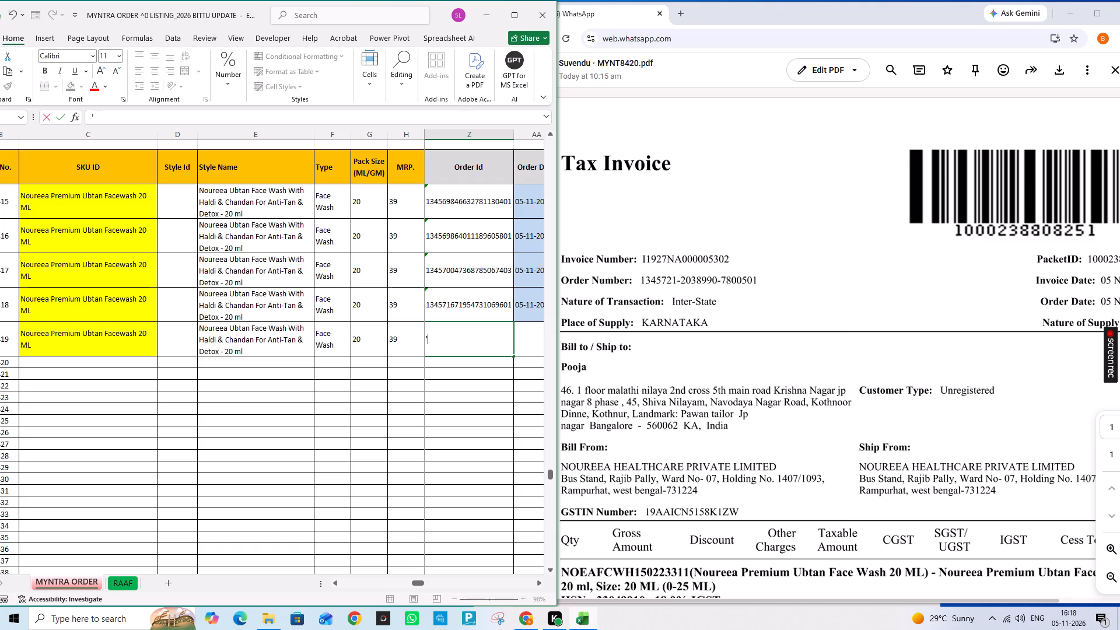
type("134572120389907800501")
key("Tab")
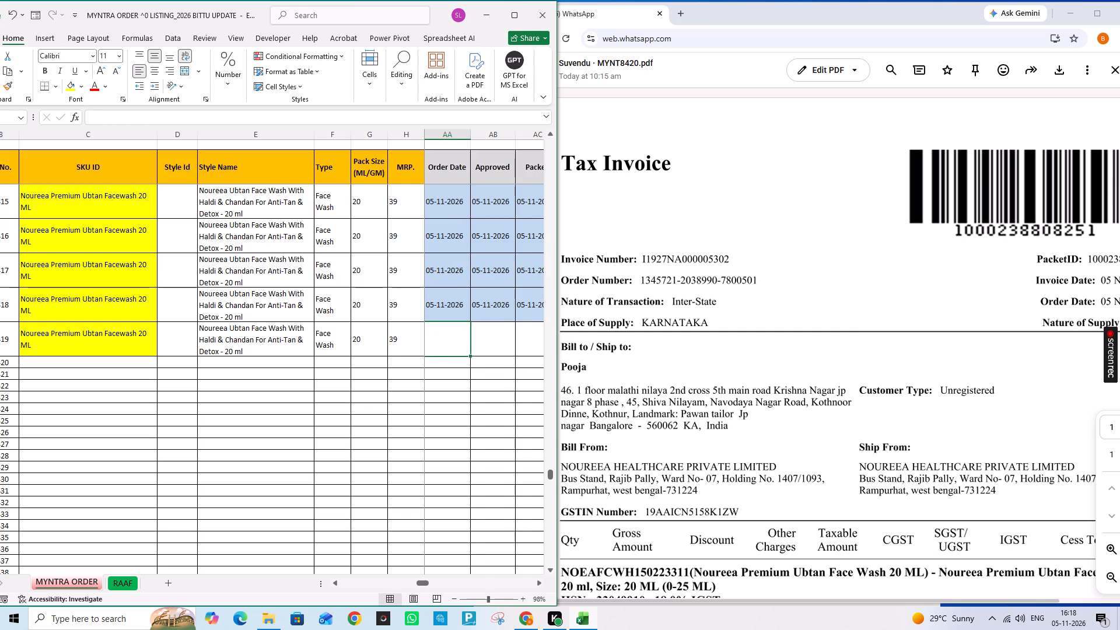
Fill the MYNT8420 row's date cells from order date through pick-up completion with 05-11-2026 from the row above.
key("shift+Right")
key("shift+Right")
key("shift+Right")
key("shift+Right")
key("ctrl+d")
Enter the buyer's name from the tax invoice in the MYNT8420 row.
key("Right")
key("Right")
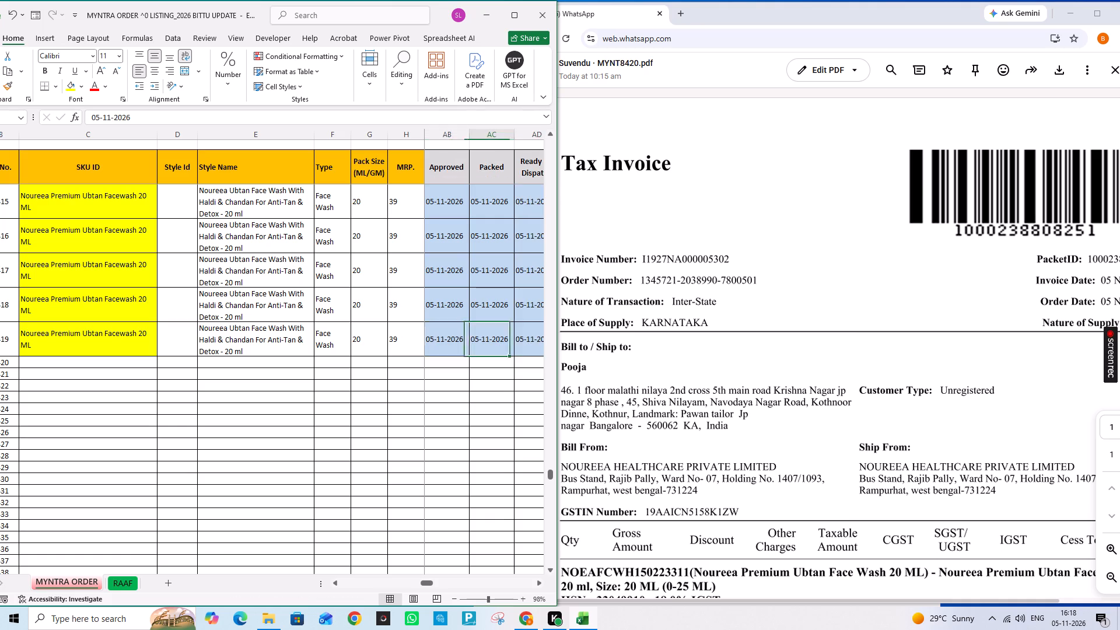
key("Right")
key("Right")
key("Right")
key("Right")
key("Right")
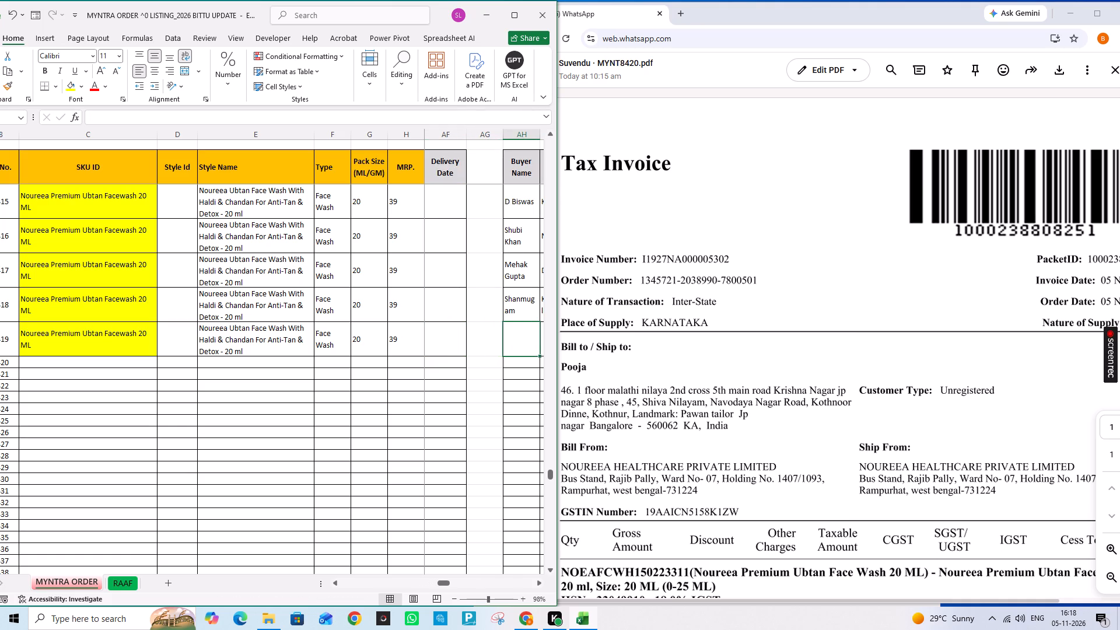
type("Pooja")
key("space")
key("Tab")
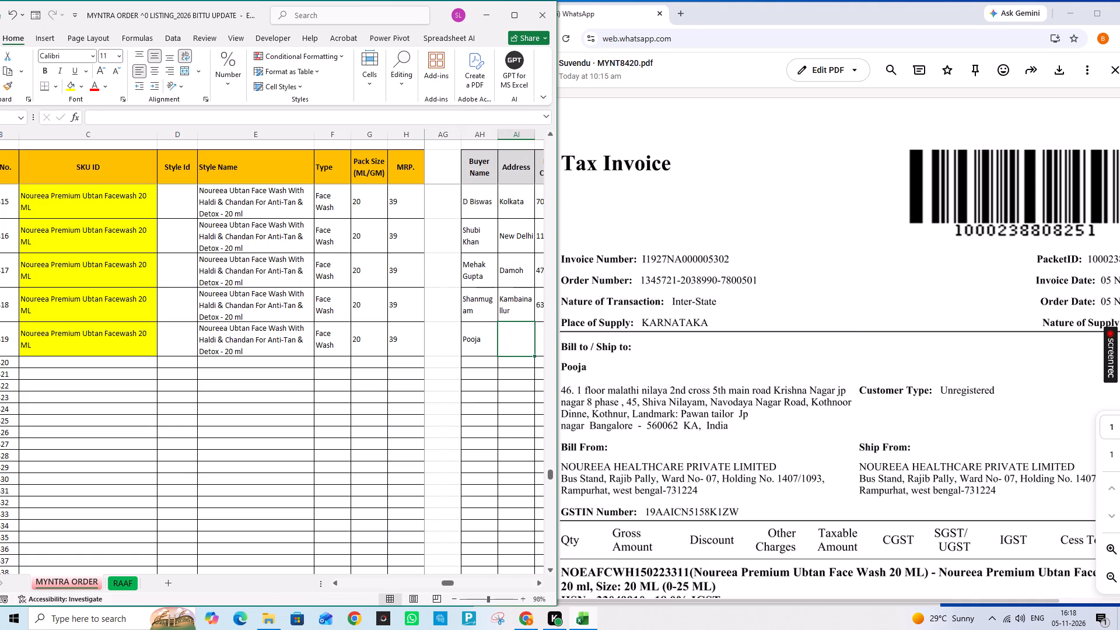
Enter the buyer's city, pin code and state from the tax invoice in the MYNT8420 row.
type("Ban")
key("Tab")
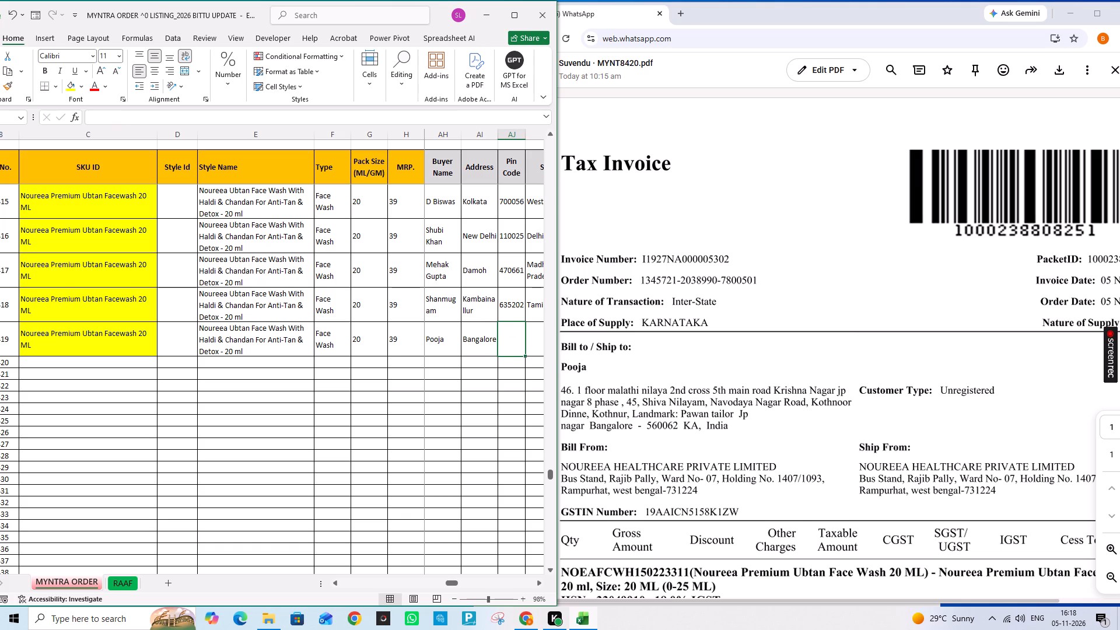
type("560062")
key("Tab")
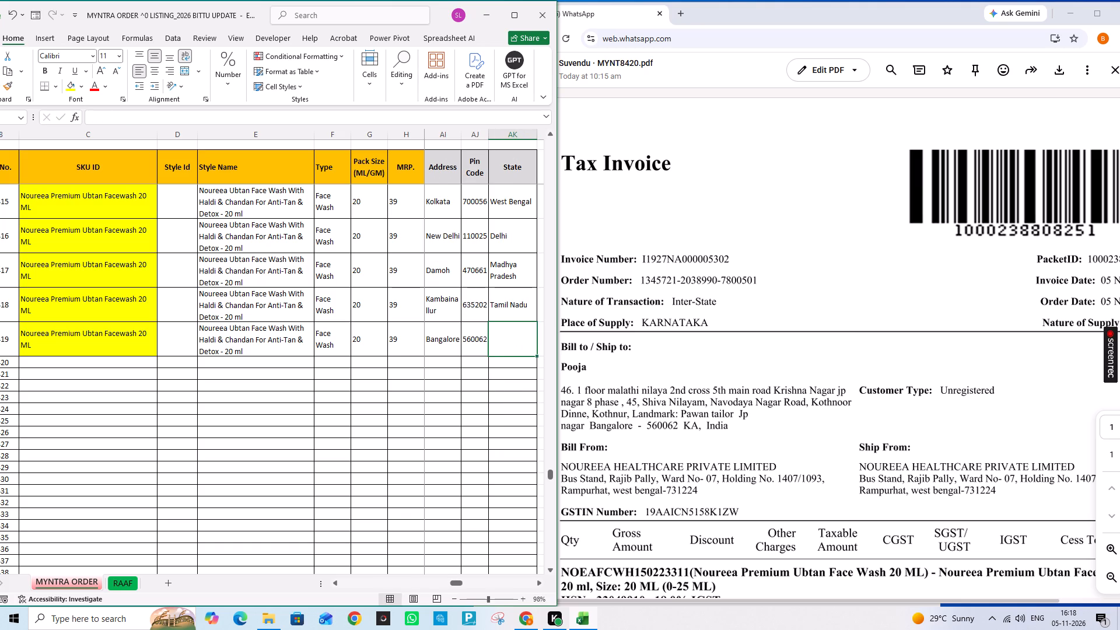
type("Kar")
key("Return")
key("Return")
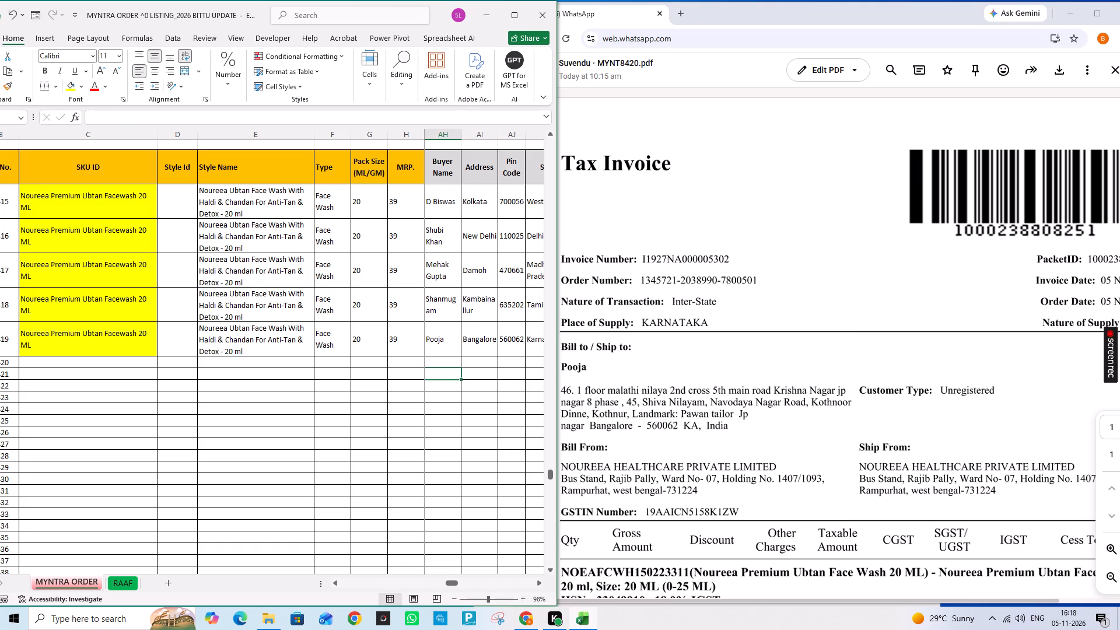
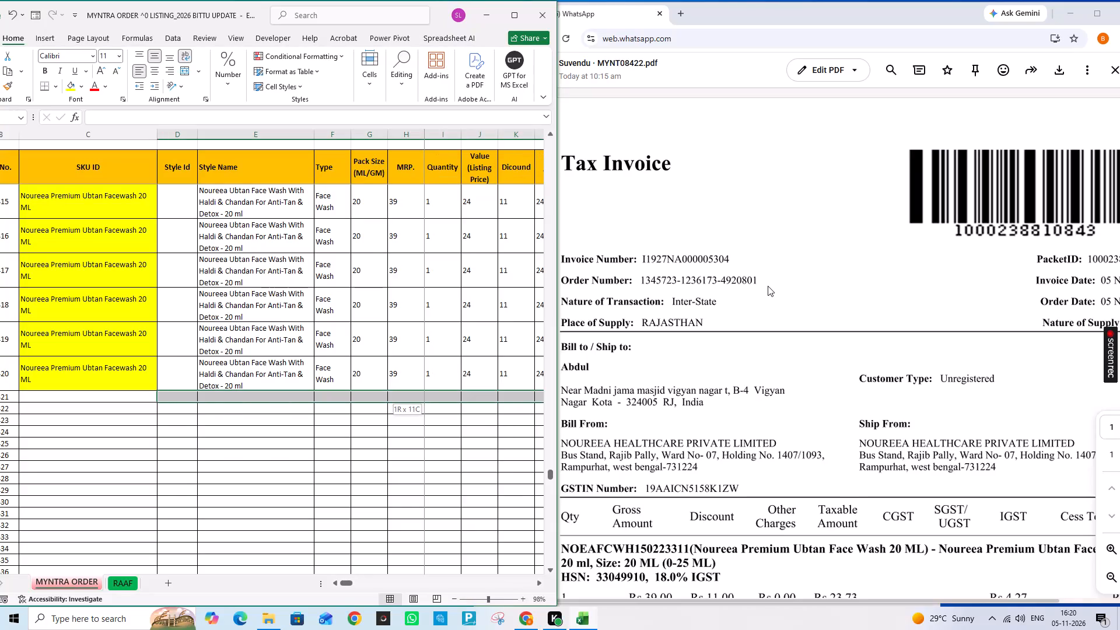
Fill the MYNT8422 row's product and pricing cells, from SKU ID onward, with the values from the row above.
key("shift+Left")
key("ctrl+d")
key("ctrl+Right")
key("Right")
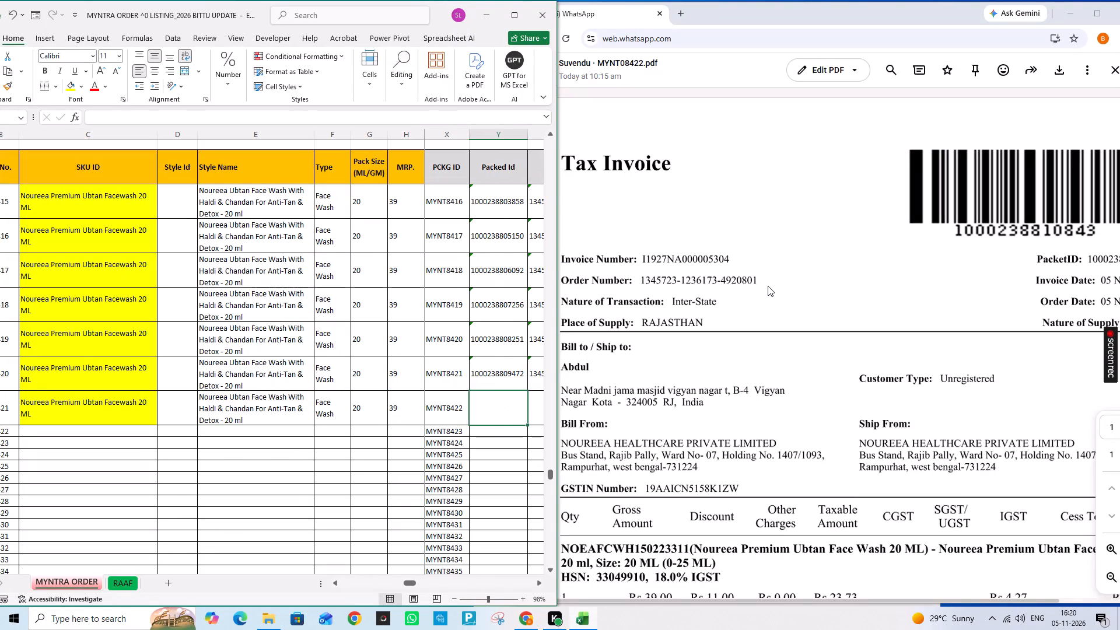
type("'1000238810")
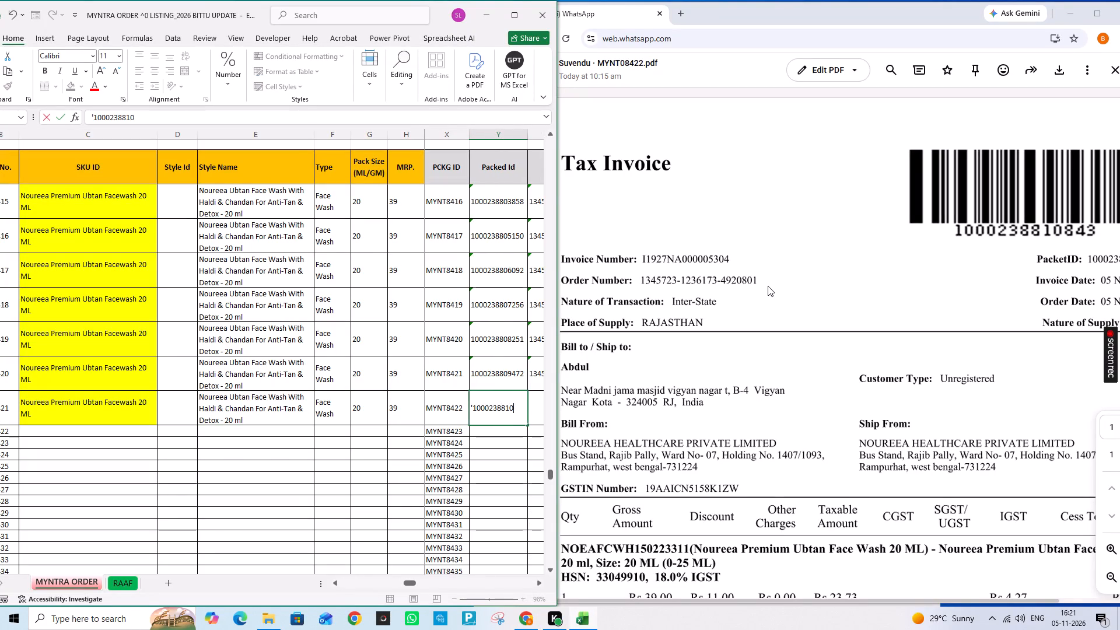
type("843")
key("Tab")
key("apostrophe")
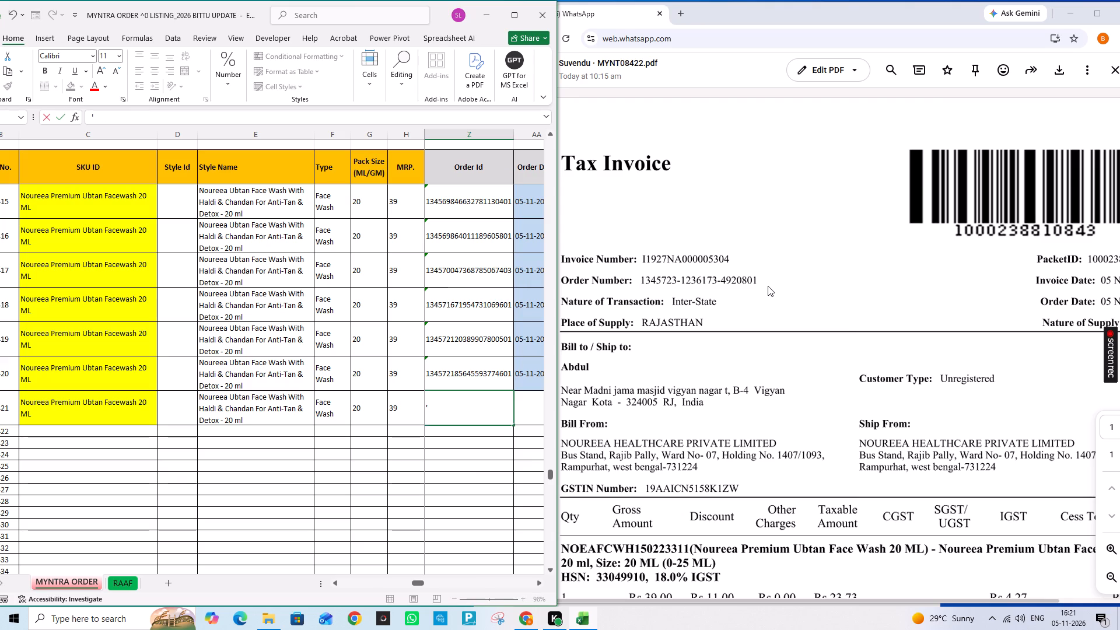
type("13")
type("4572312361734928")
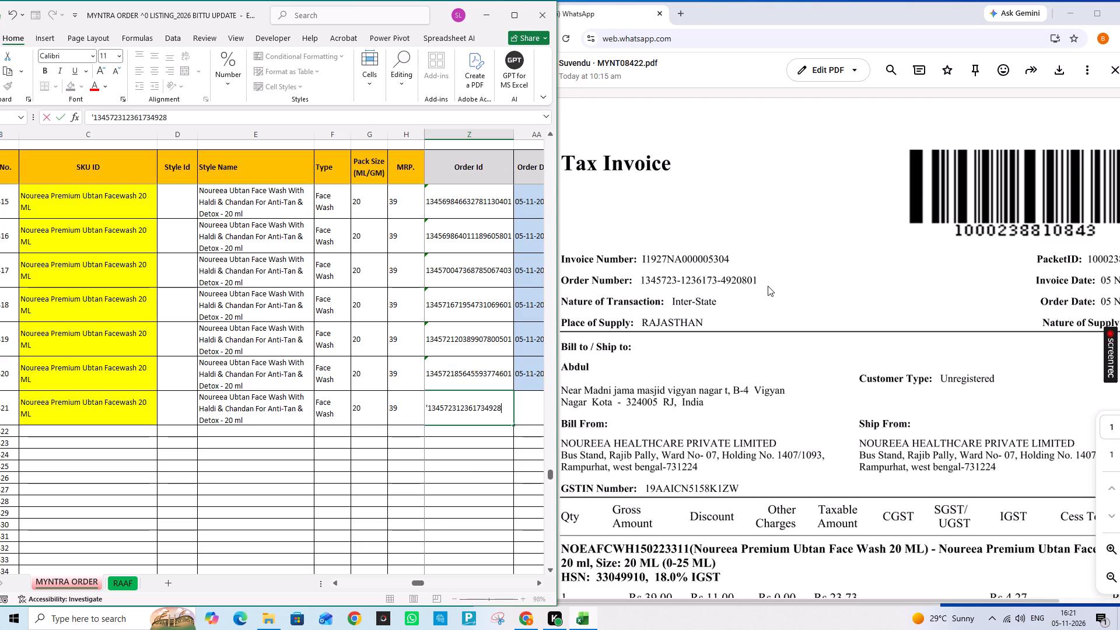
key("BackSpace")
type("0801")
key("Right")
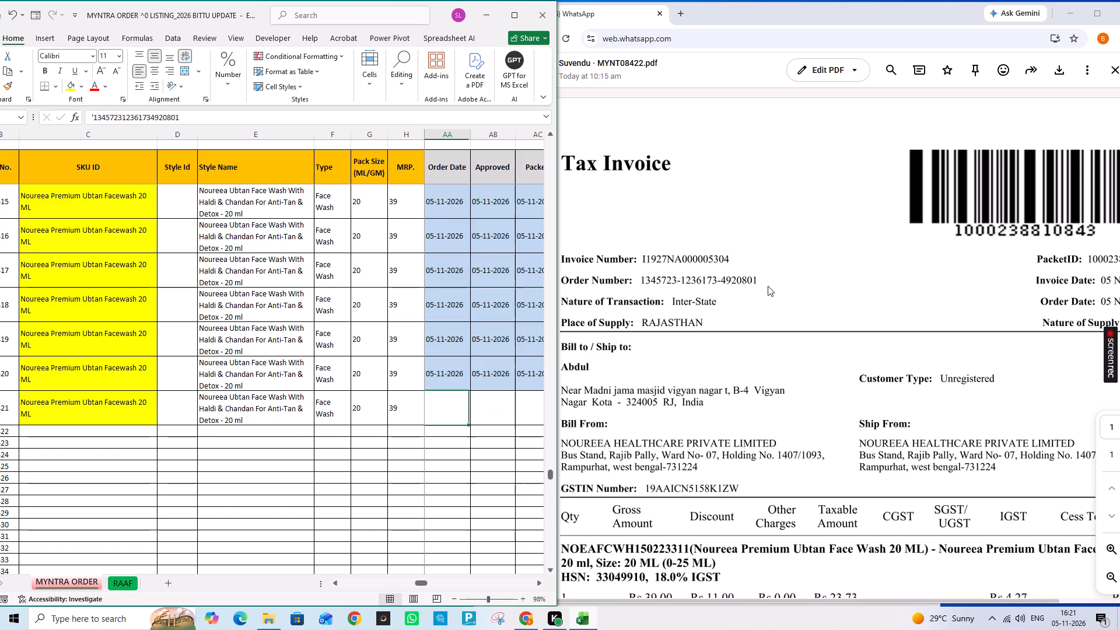
Fill the MYNT8422 row's date cells from order date through pick-up completion with 05-11-2026 from the row above.
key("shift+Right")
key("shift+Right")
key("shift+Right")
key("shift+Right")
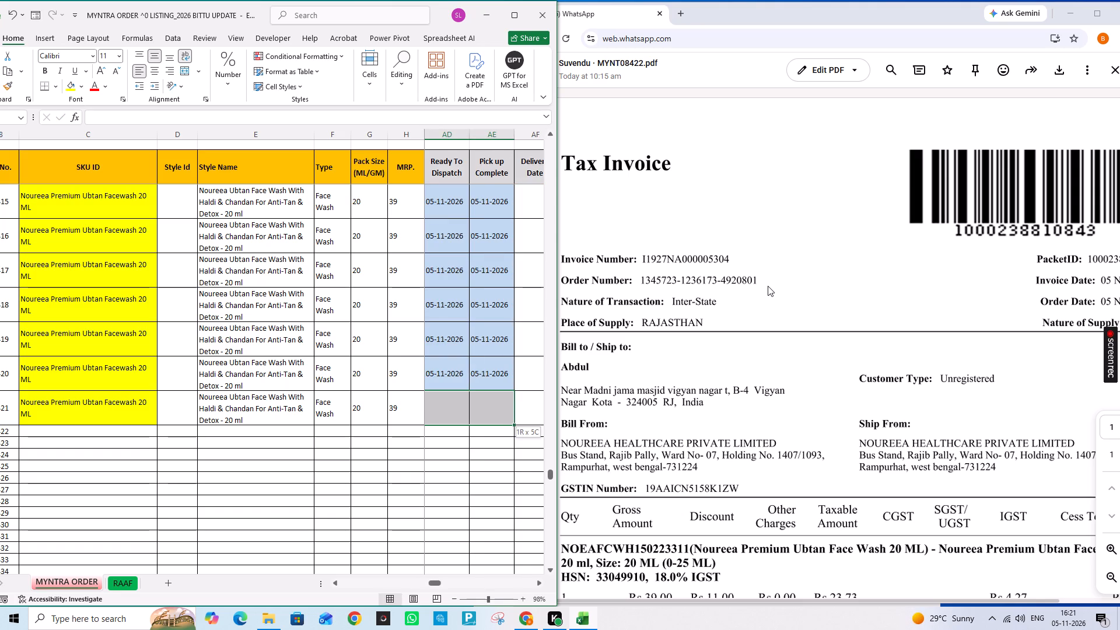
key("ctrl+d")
Enter the buyer's name from the tax invoice in the MYNT8422 row.
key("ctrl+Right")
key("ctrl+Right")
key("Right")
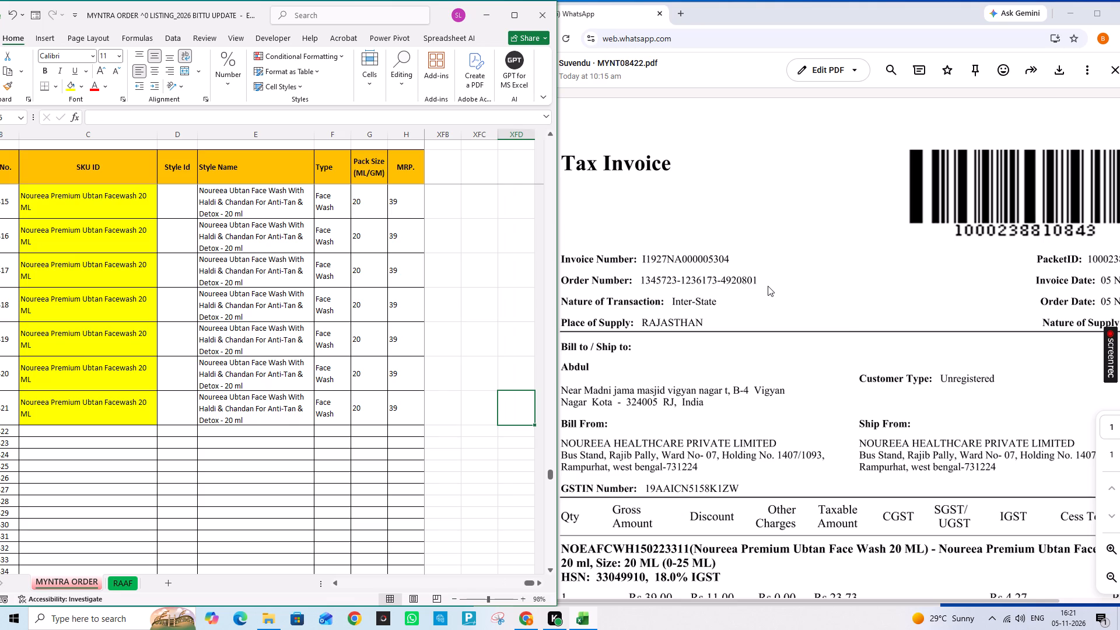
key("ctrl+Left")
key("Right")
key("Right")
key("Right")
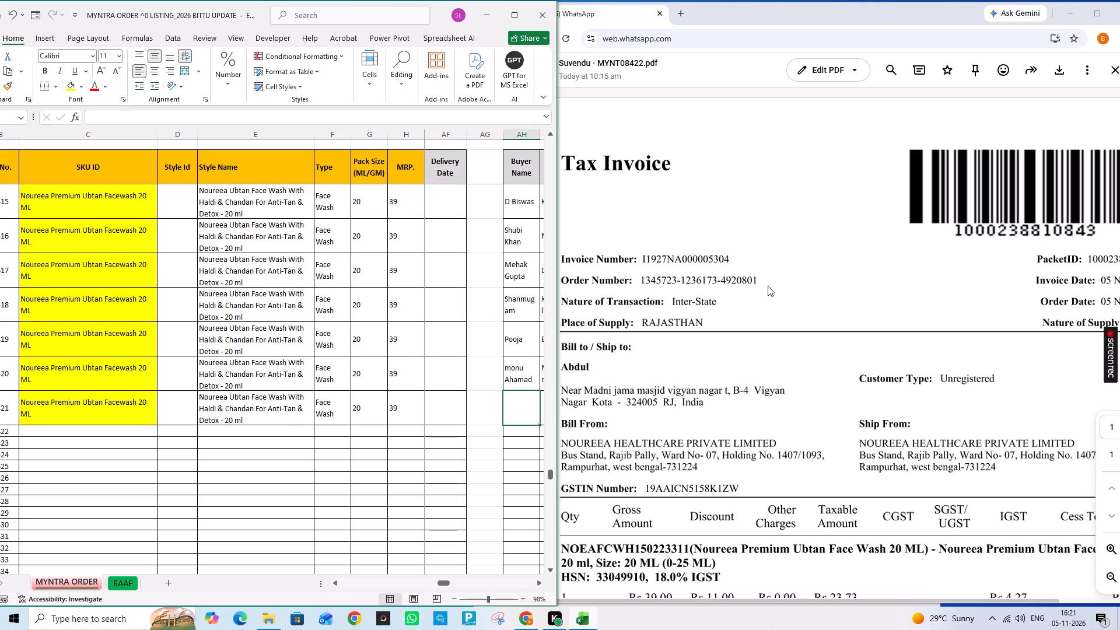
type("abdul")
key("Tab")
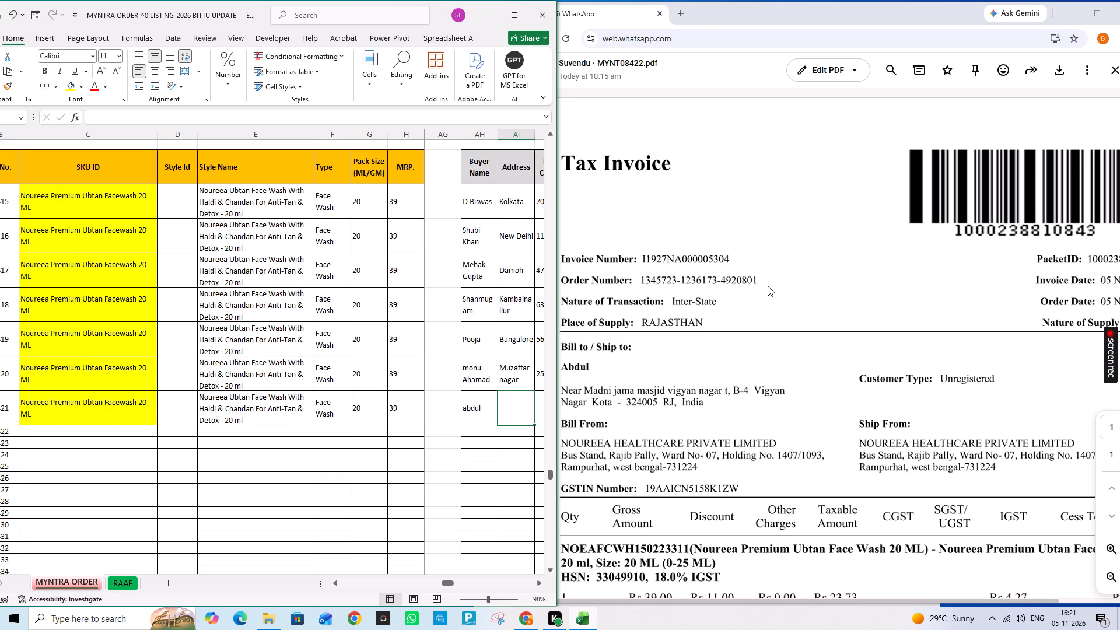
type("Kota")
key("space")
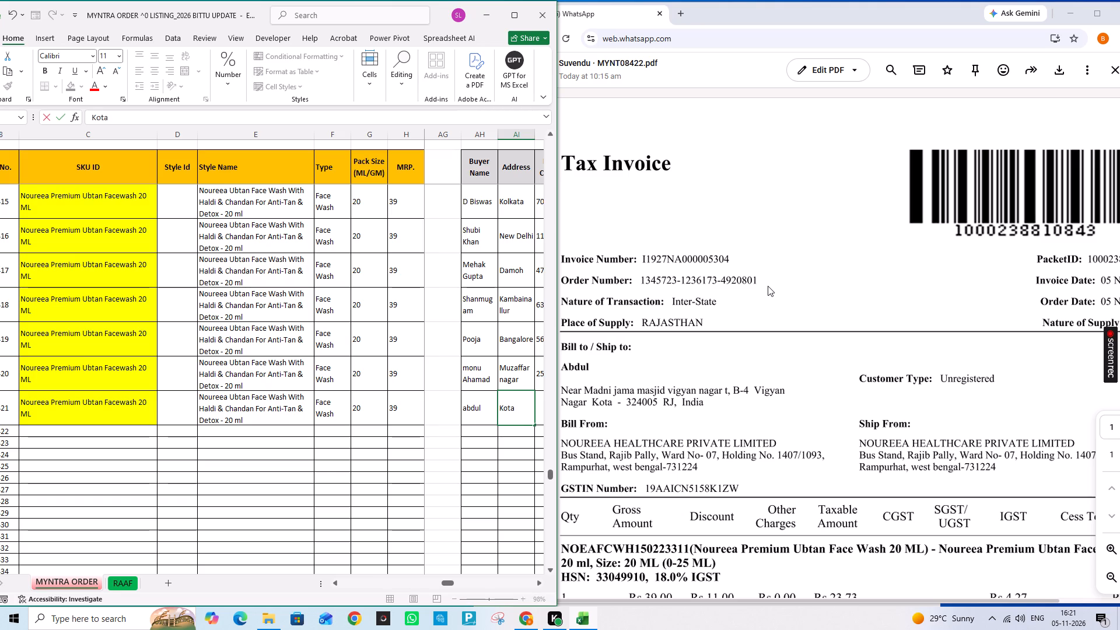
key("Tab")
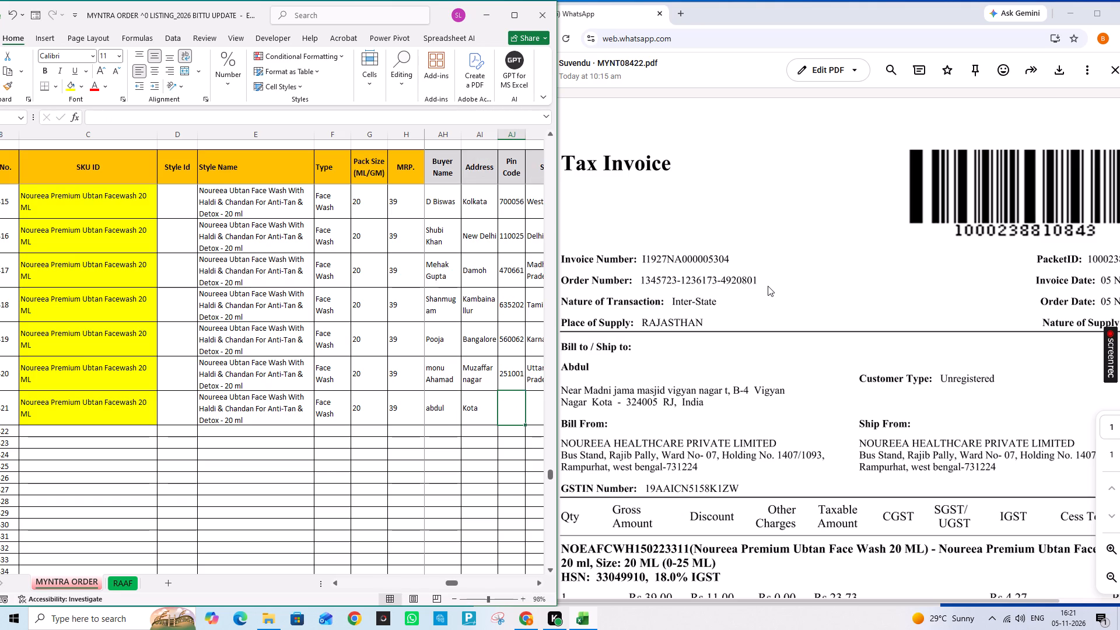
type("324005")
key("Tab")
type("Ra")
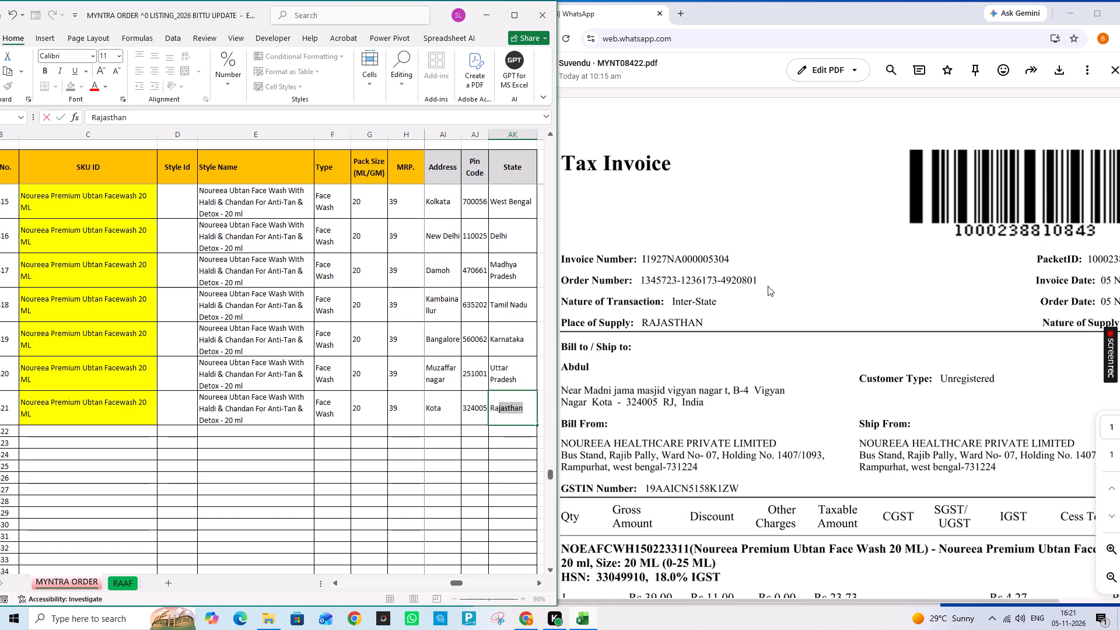
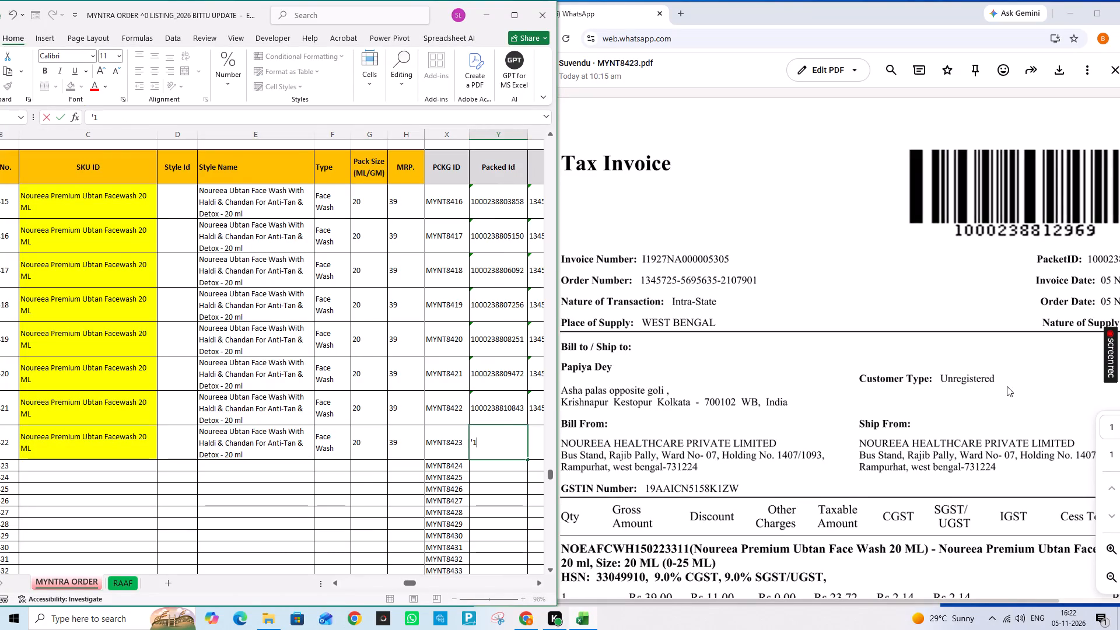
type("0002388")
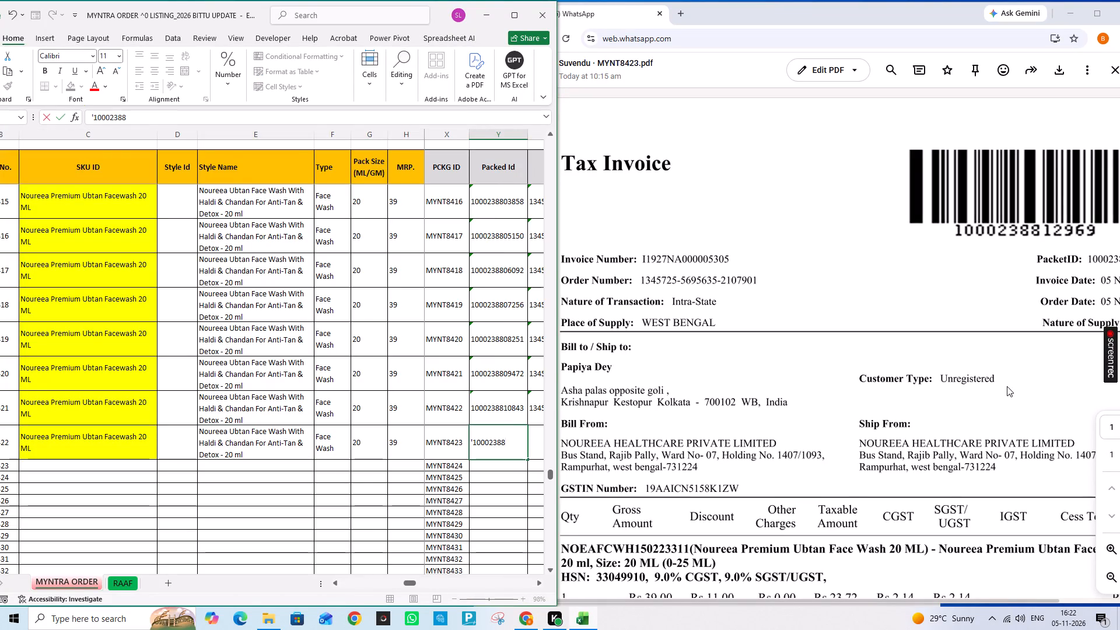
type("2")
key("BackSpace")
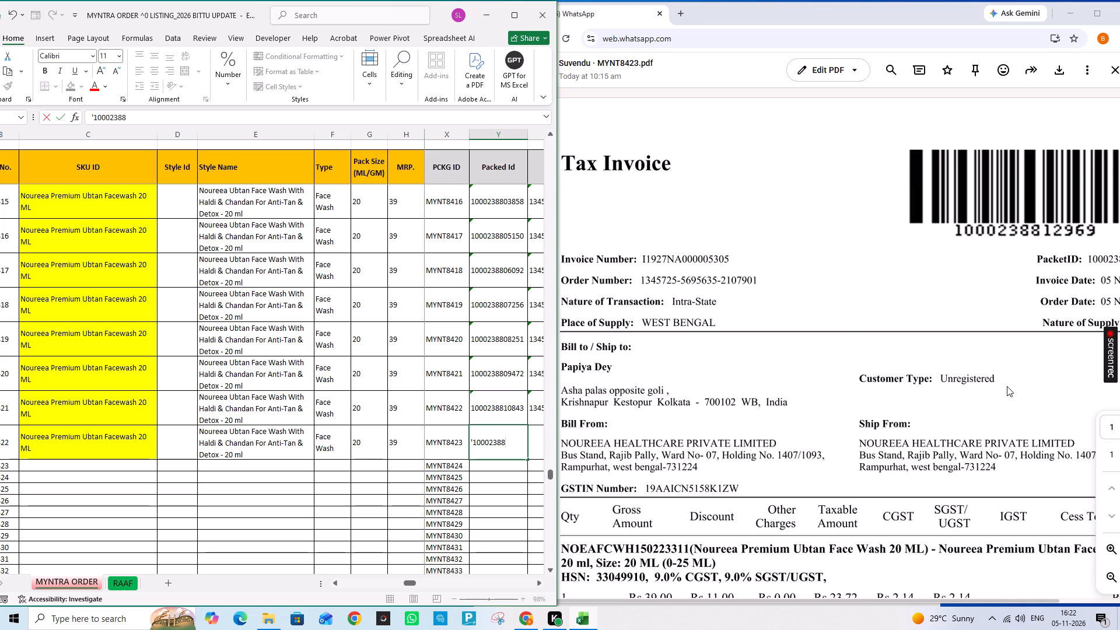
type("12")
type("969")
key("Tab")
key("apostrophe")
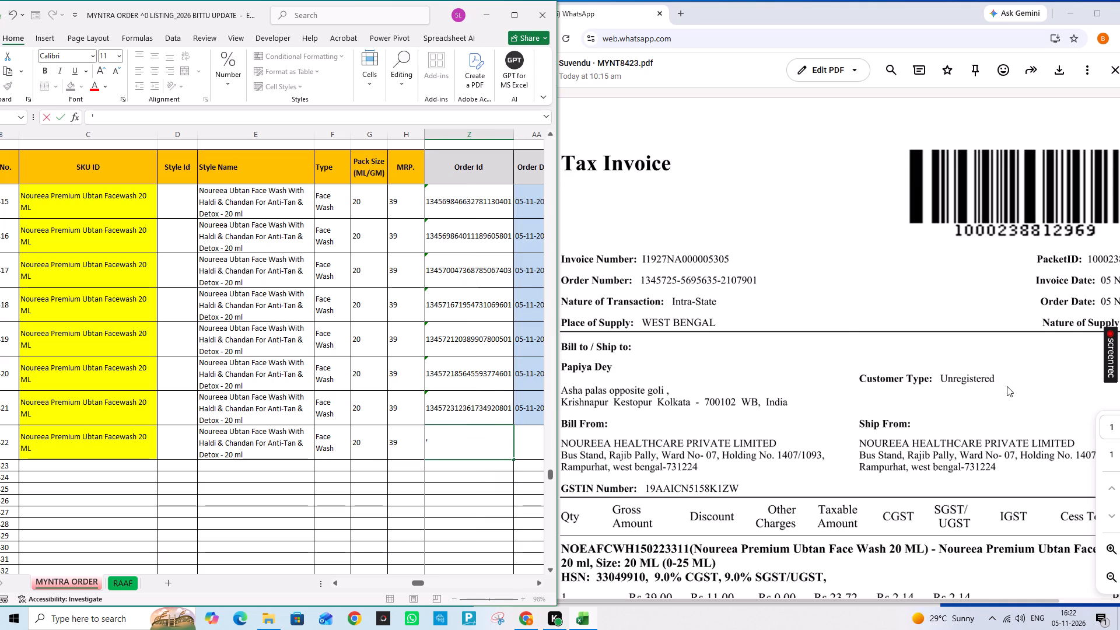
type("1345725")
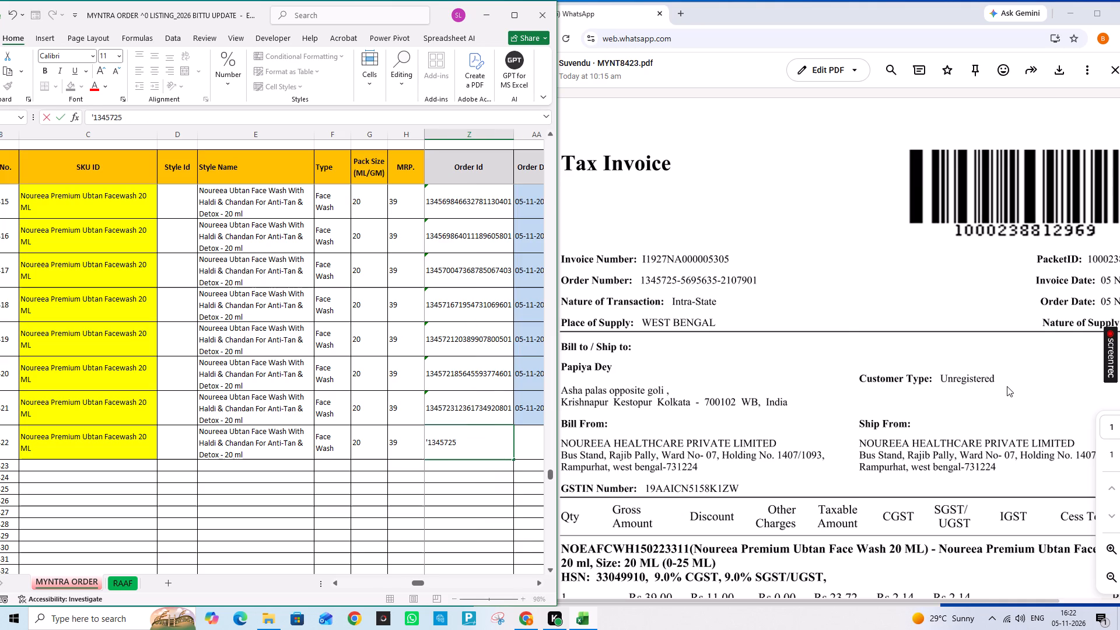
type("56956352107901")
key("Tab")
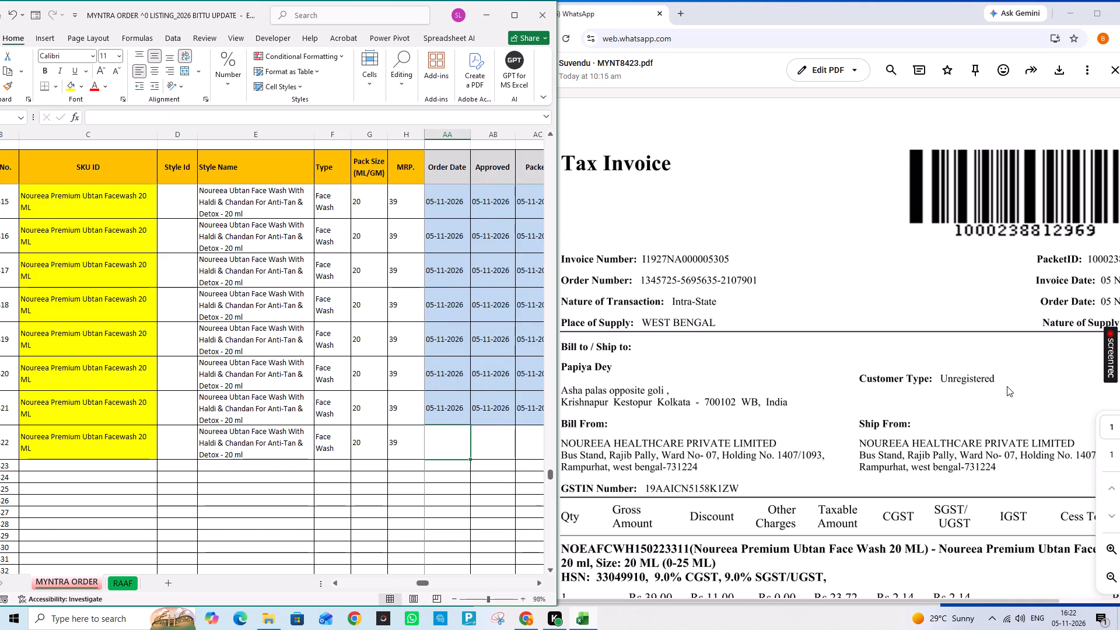
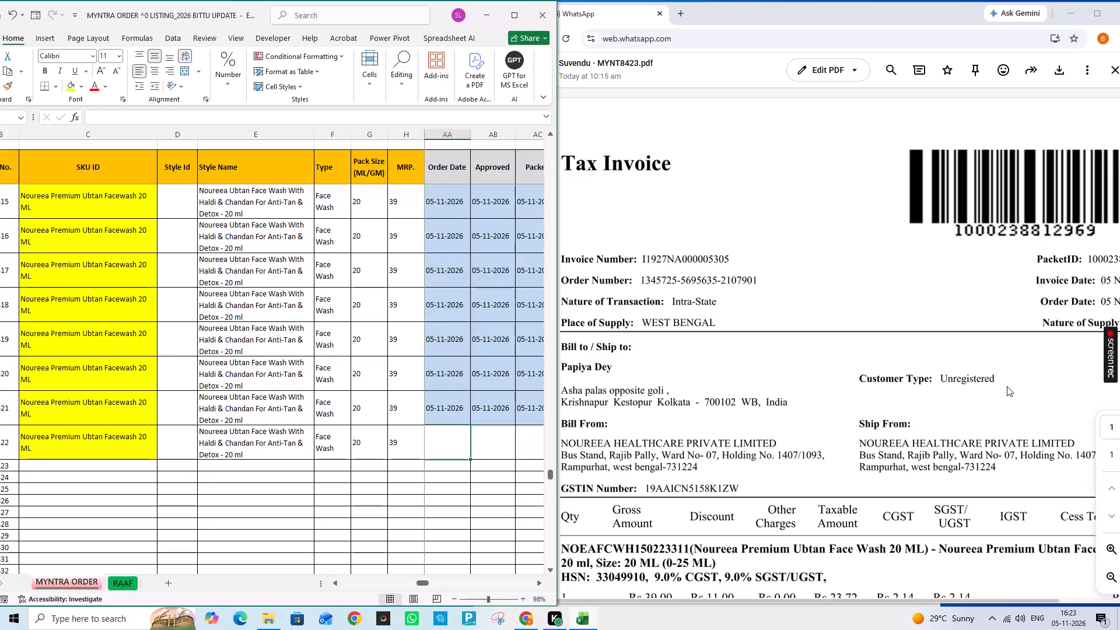
Fill 05-11-2026 from the row above into the MYNT8423 row's five date cells, Order Date through Pick up Complete.
key("shift+Right")
key("shift+Right")
key("shift+Right")
key("shift+Right")
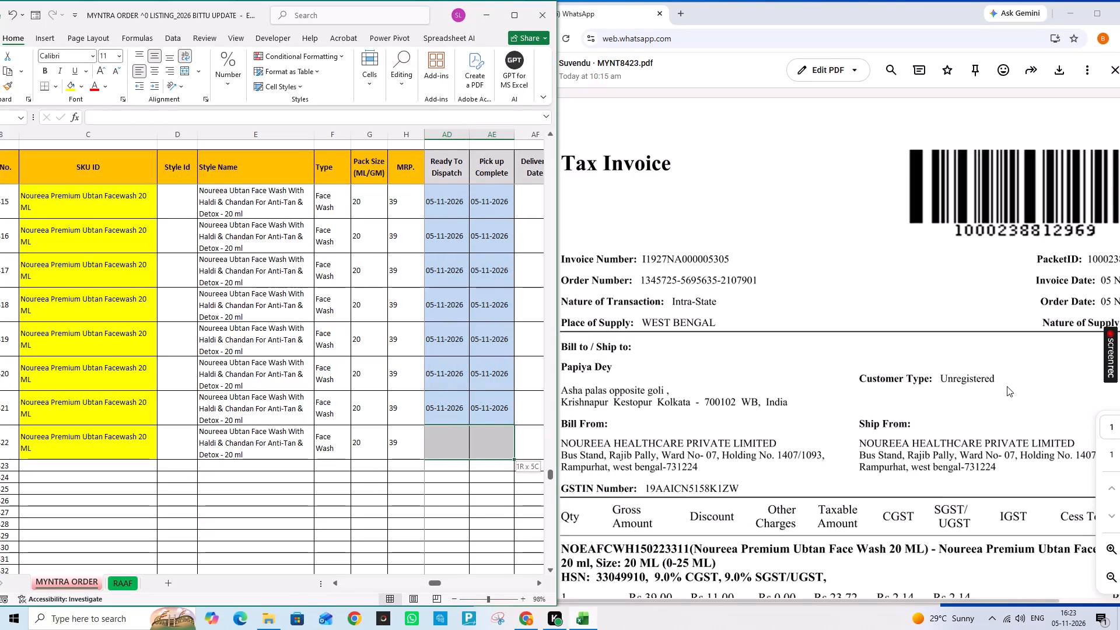
key("ctrl+d")
Enter the buyer's name, city, pin code and state from the invoice in the MYNT8423 row.
key("ctrl+Right")
key("Right")
key("Right")
key("Right")
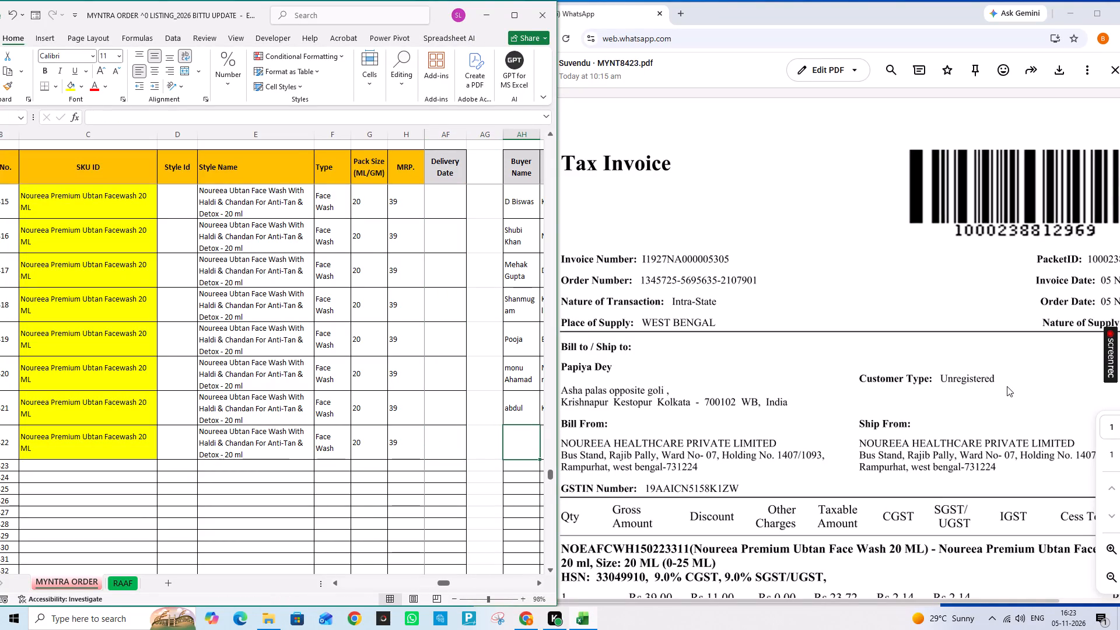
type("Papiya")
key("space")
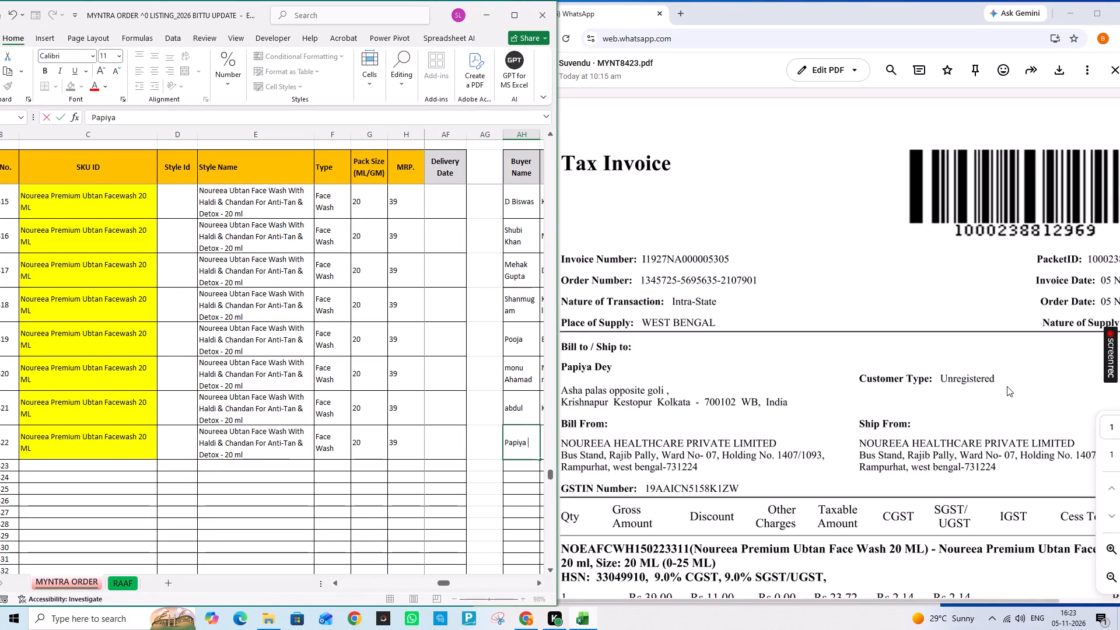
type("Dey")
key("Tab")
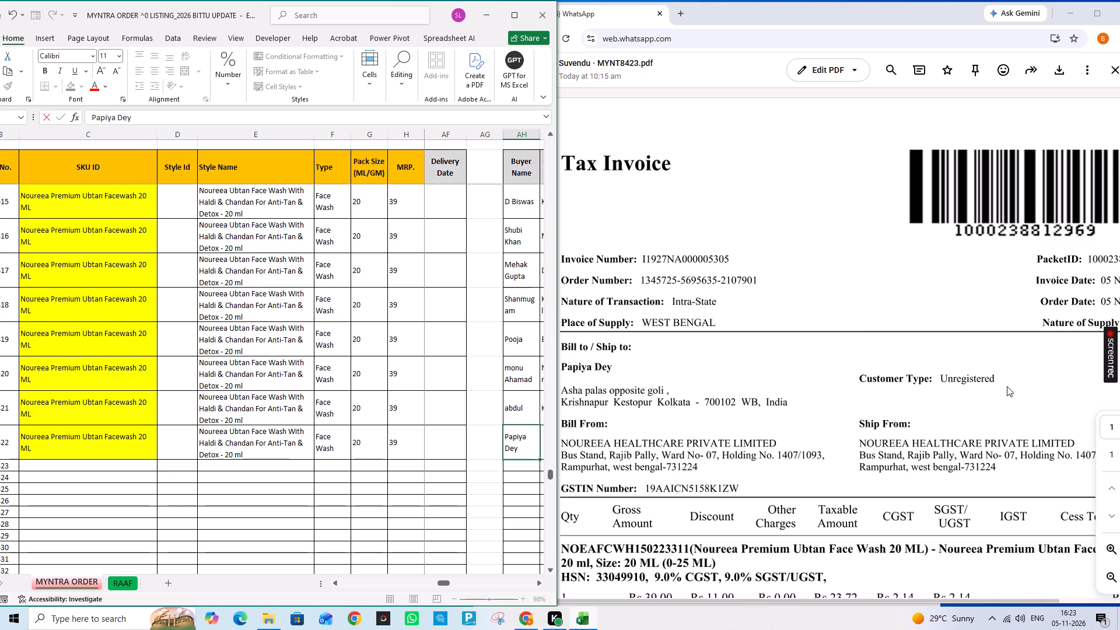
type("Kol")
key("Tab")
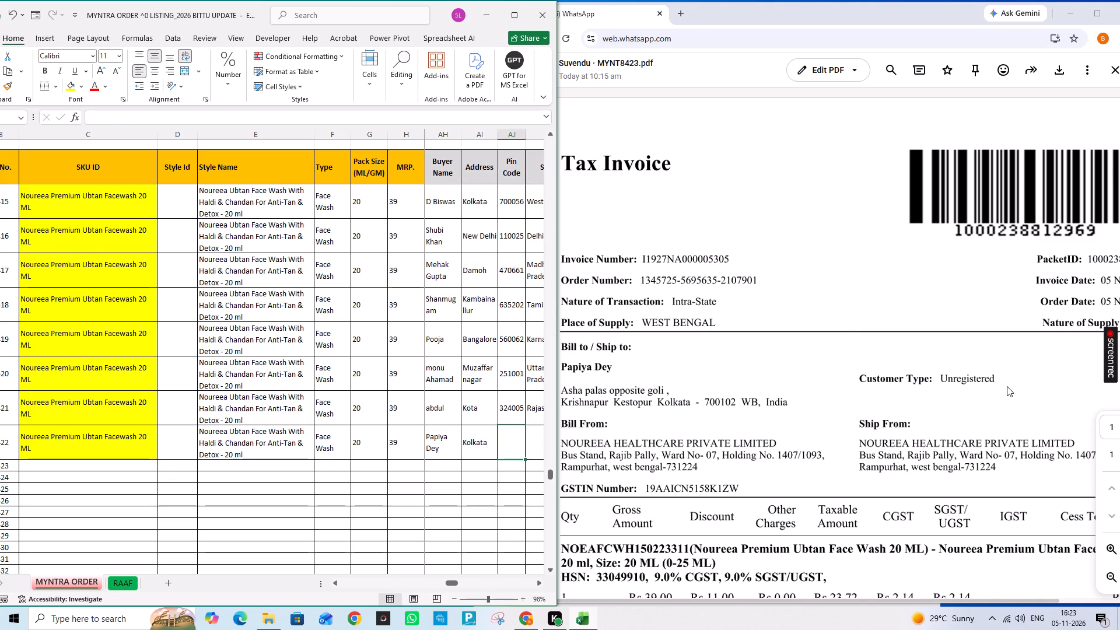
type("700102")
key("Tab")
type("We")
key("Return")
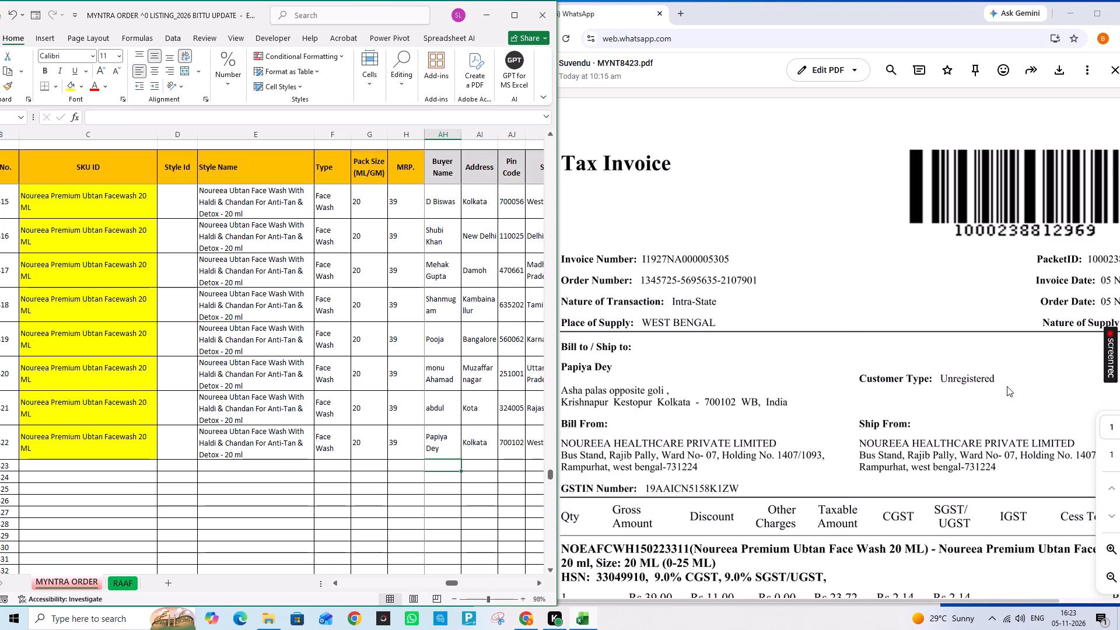
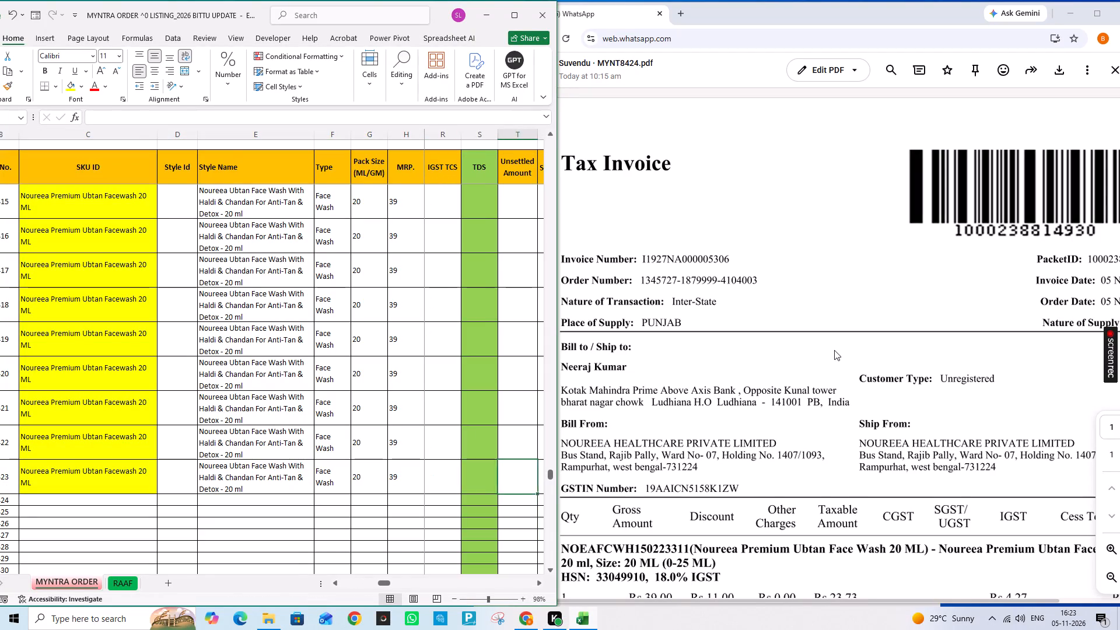
key("Right")
key("Right")
key("Right")
key("Right")
key("Right")
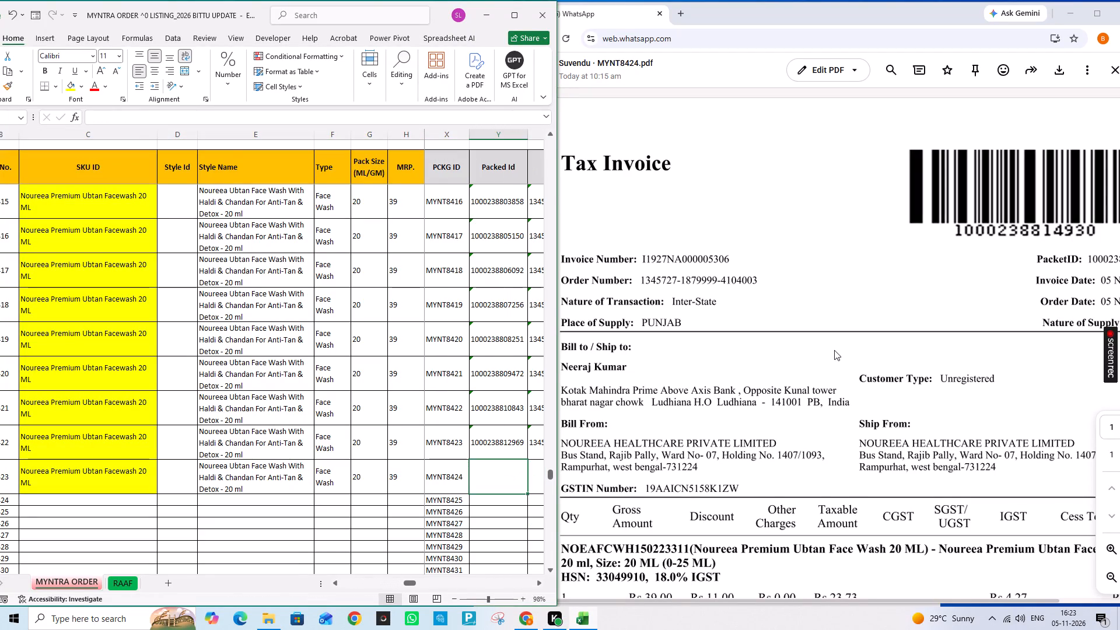
key("apostrophe")
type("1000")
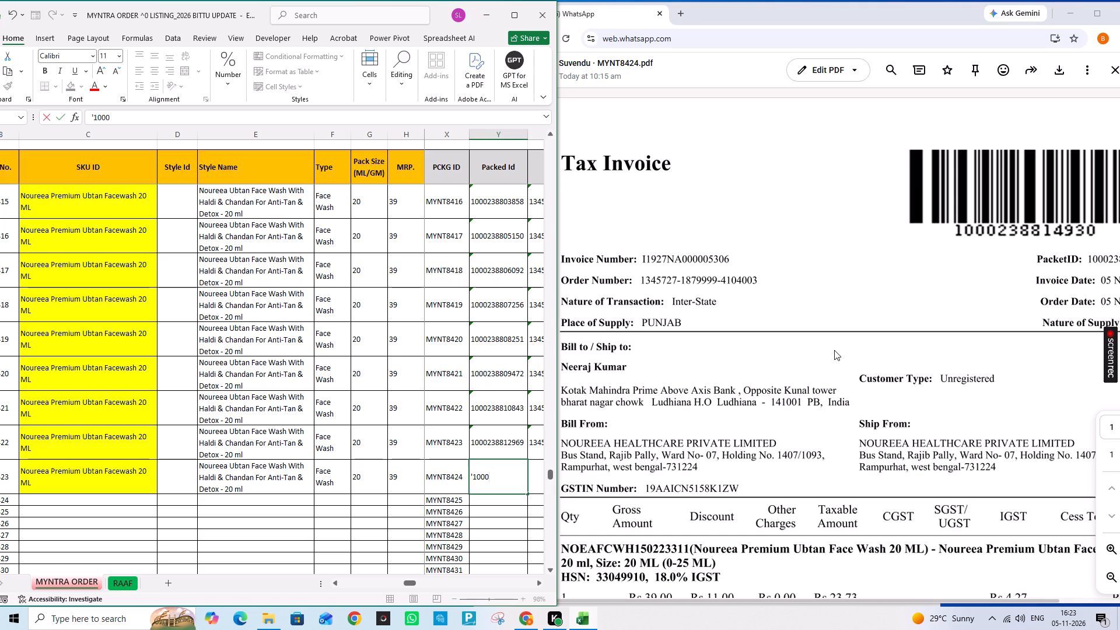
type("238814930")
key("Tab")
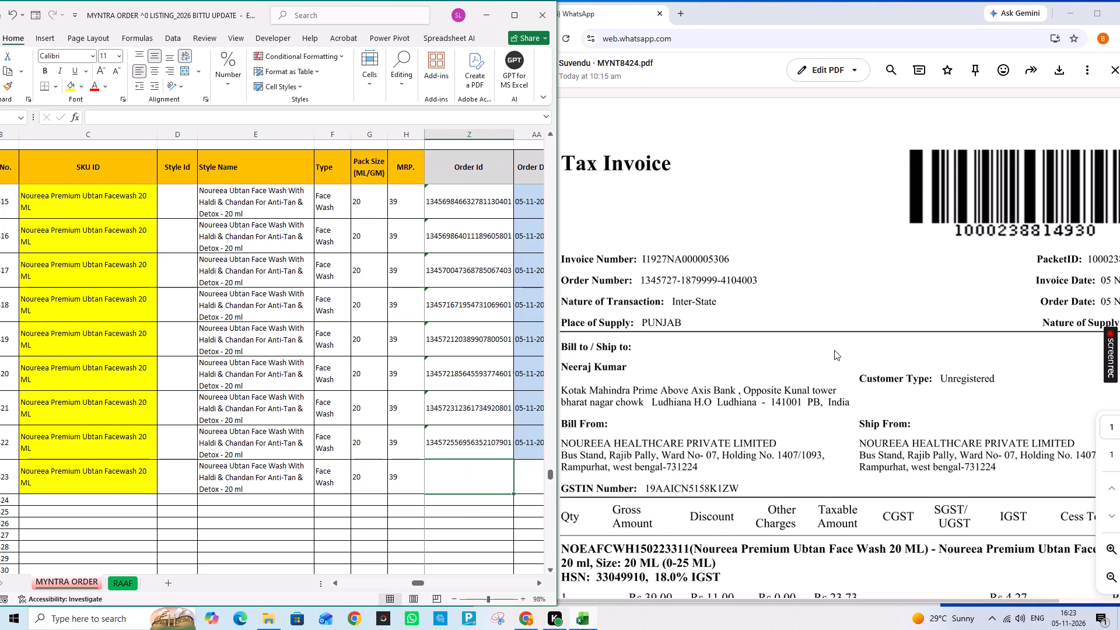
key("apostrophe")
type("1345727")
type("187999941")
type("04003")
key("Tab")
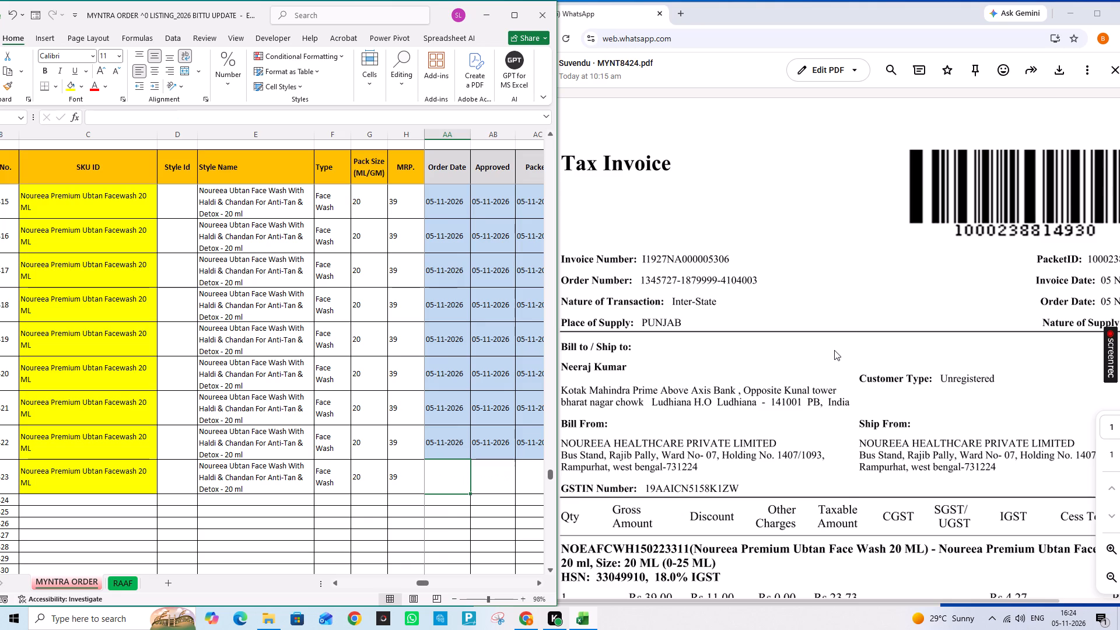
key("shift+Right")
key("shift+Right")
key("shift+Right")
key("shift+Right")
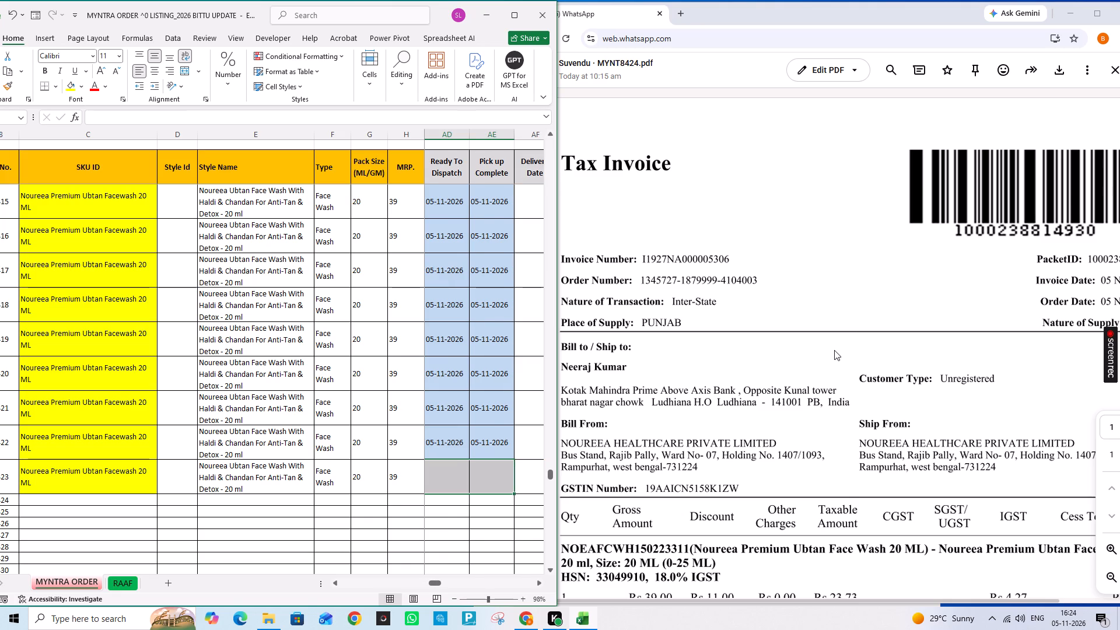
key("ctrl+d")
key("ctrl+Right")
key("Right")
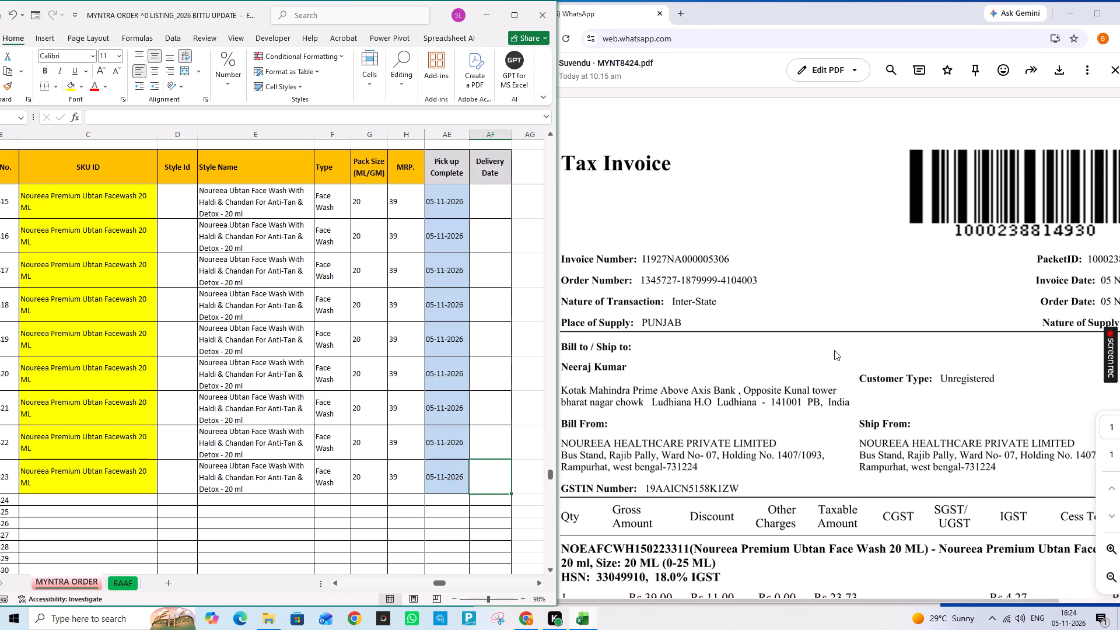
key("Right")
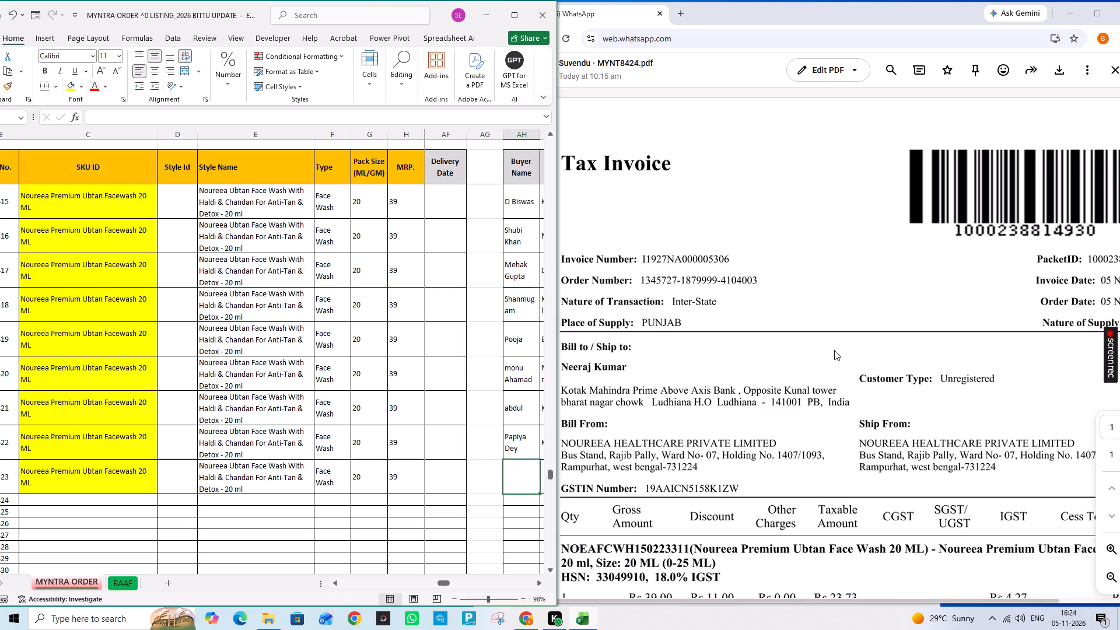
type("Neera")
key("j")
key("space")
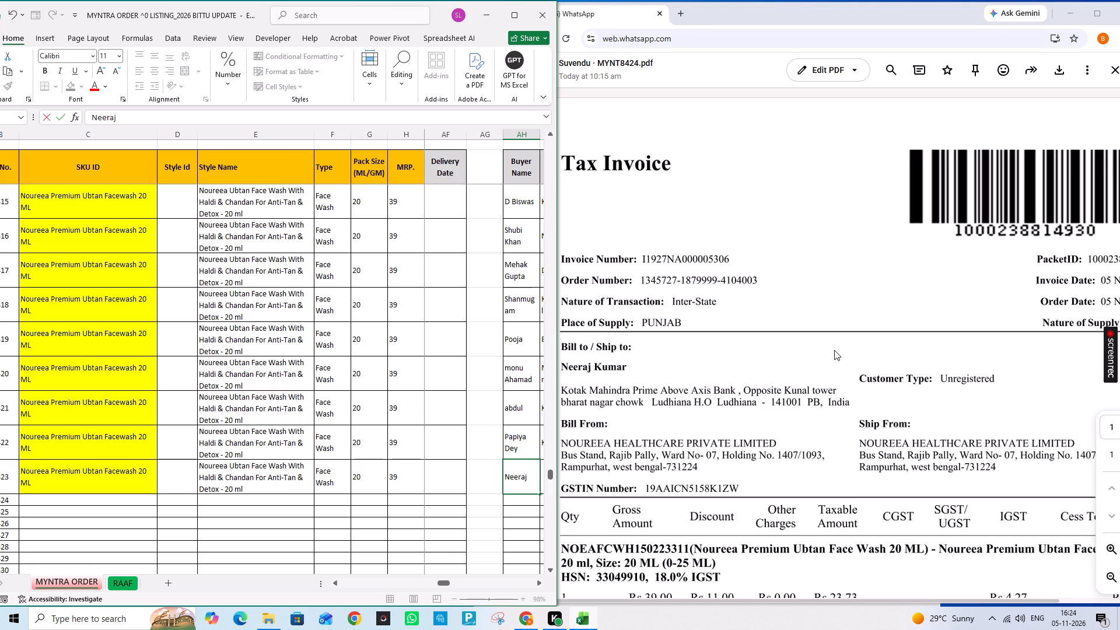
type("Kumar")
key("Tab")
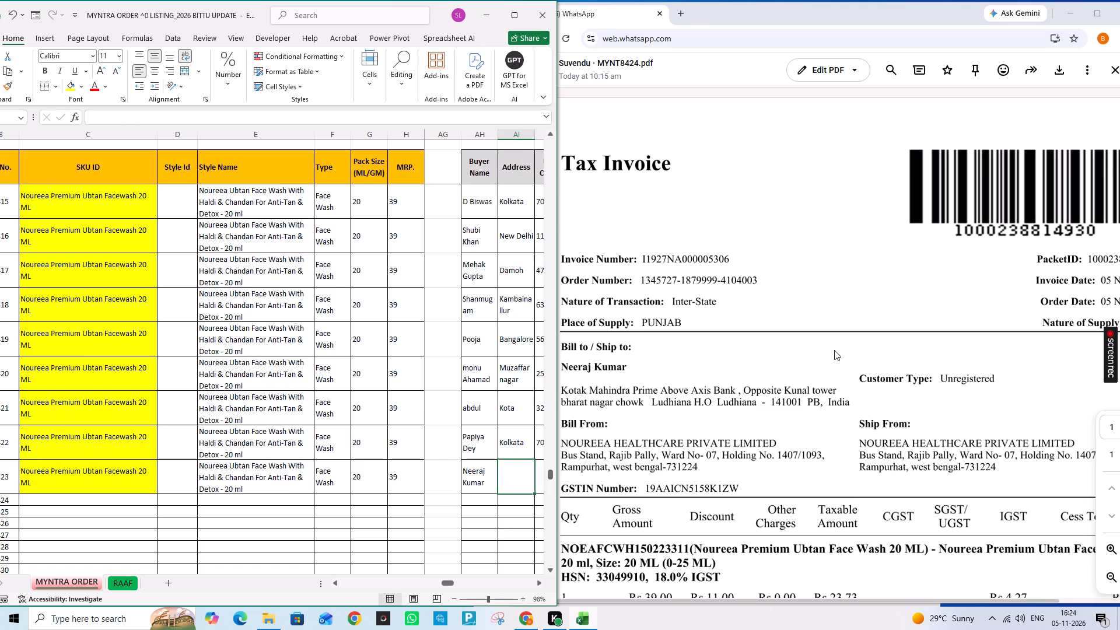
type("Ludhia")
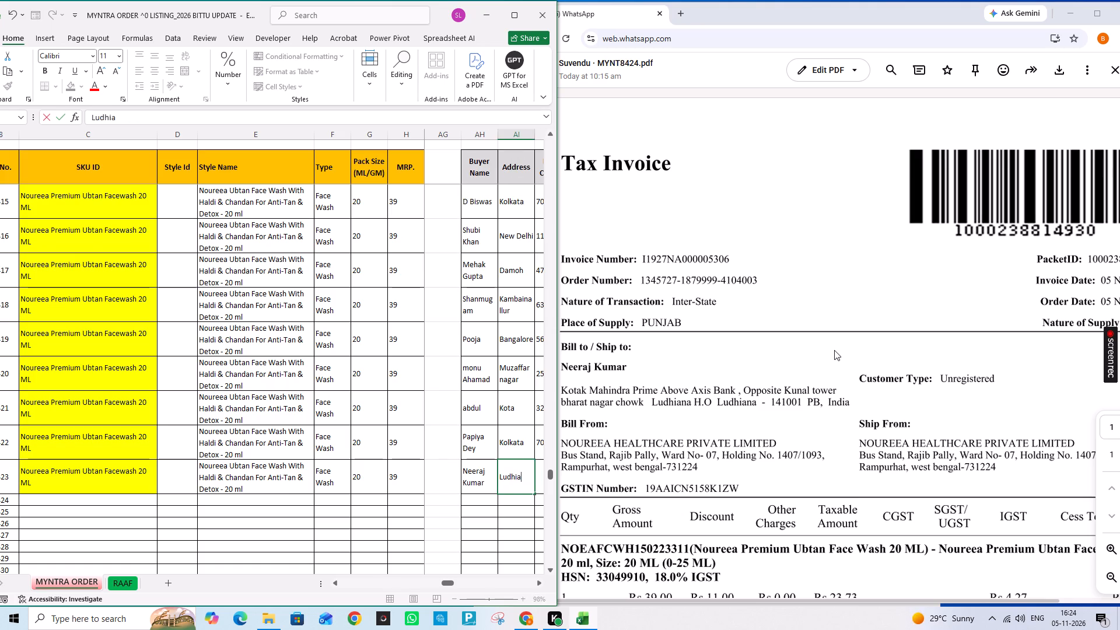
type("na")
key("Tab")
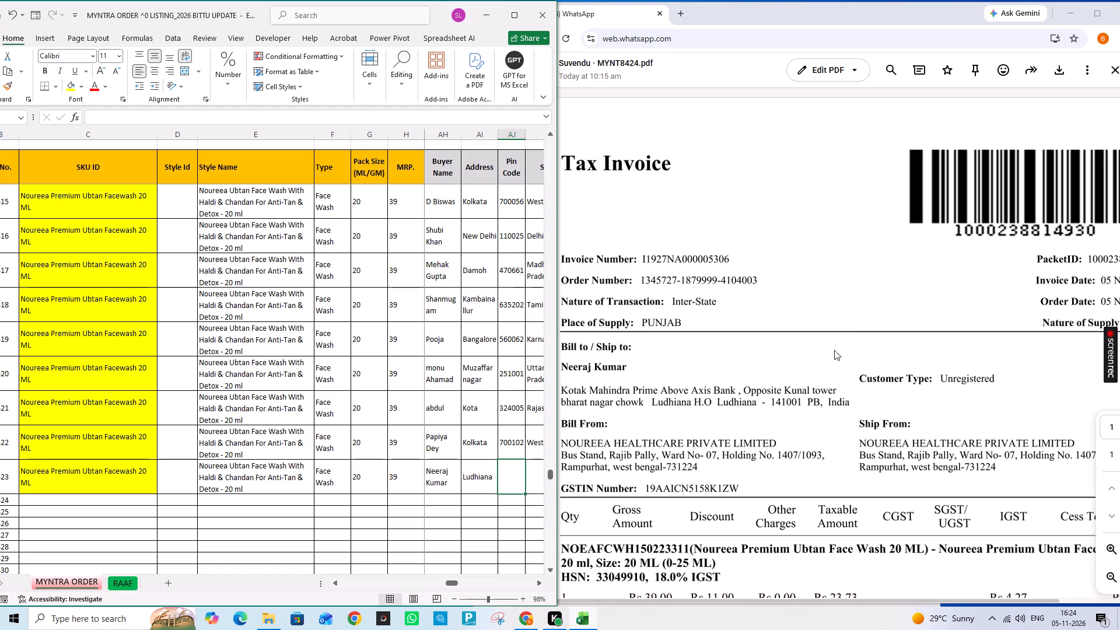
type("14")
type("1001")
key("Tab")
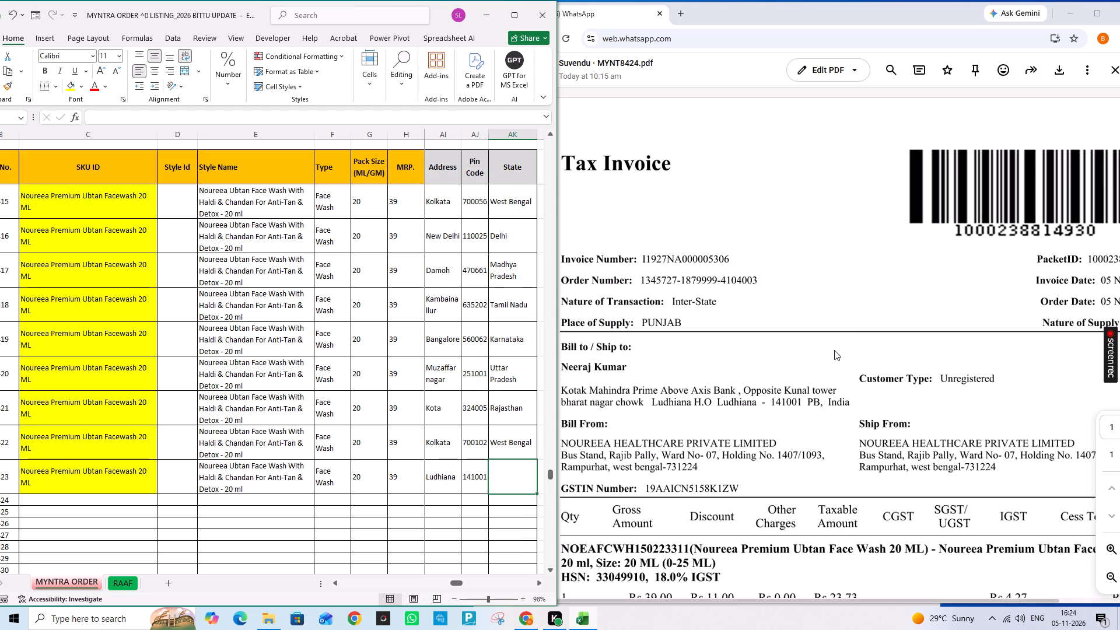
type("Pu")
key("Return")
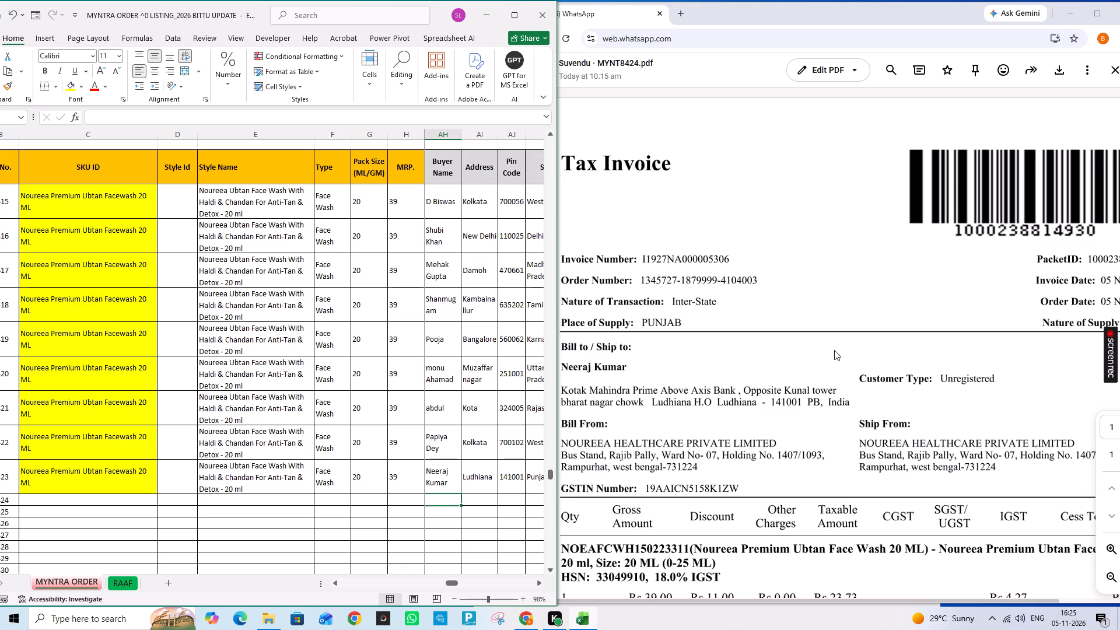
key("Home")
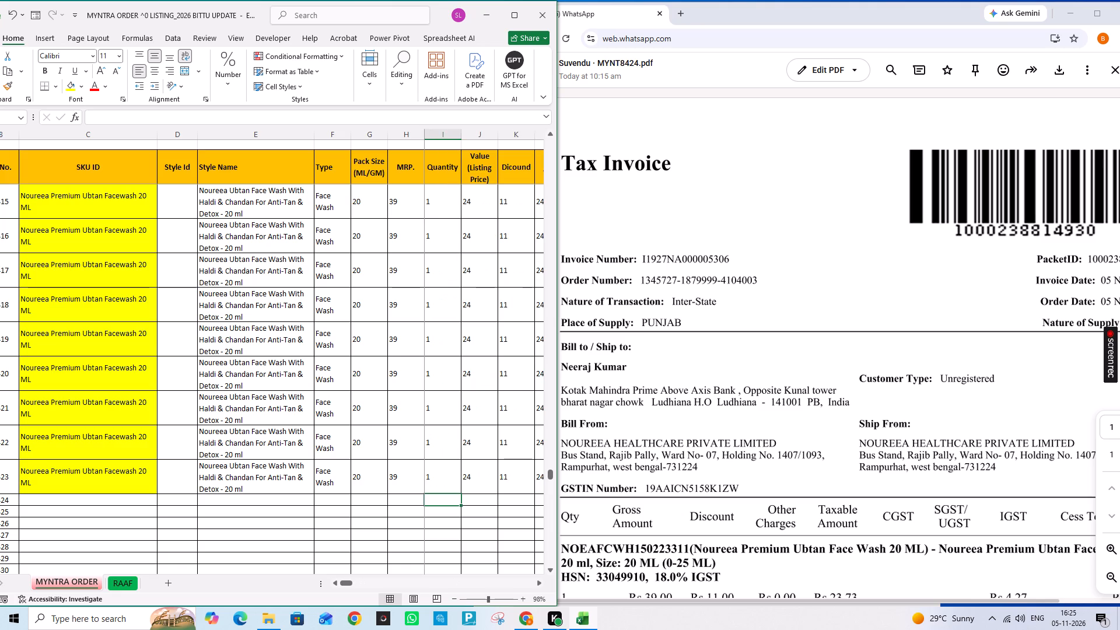
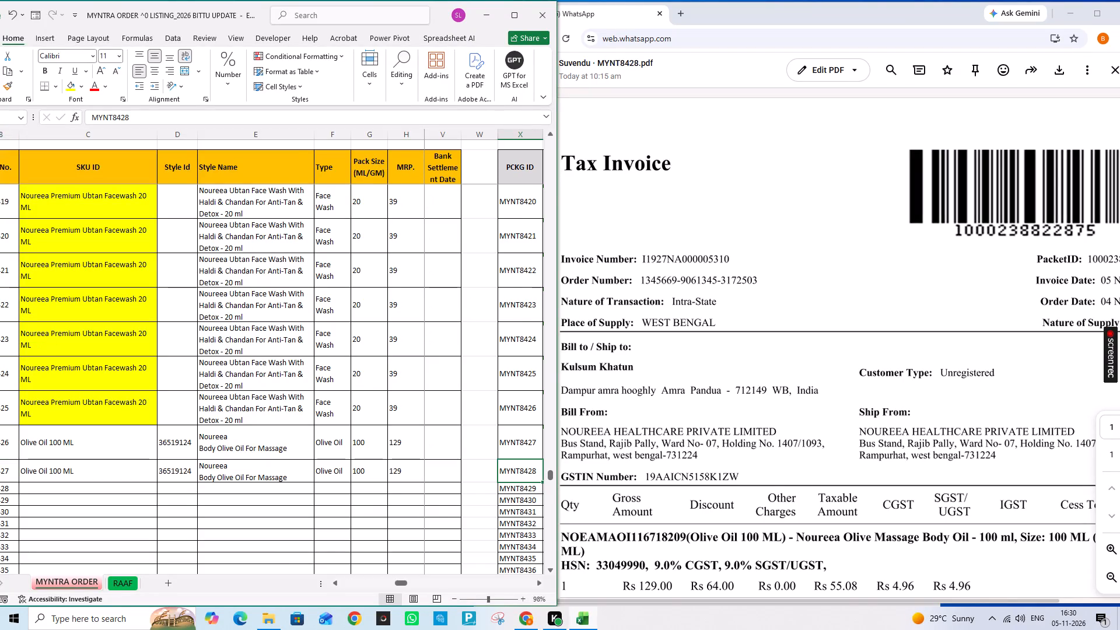
key("Right")
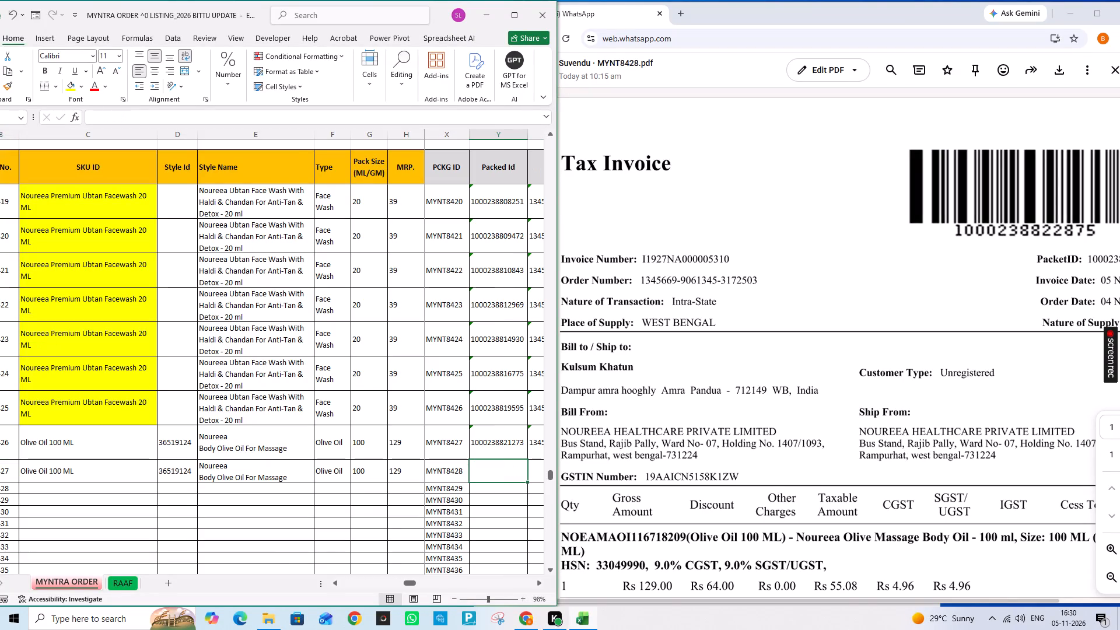
key("apostrophe")
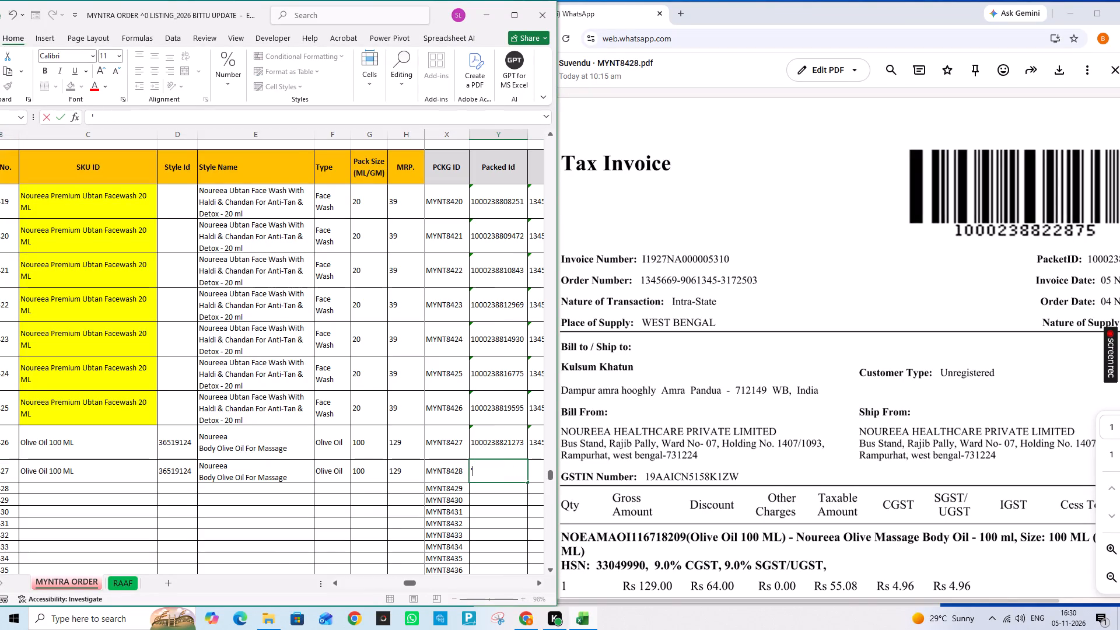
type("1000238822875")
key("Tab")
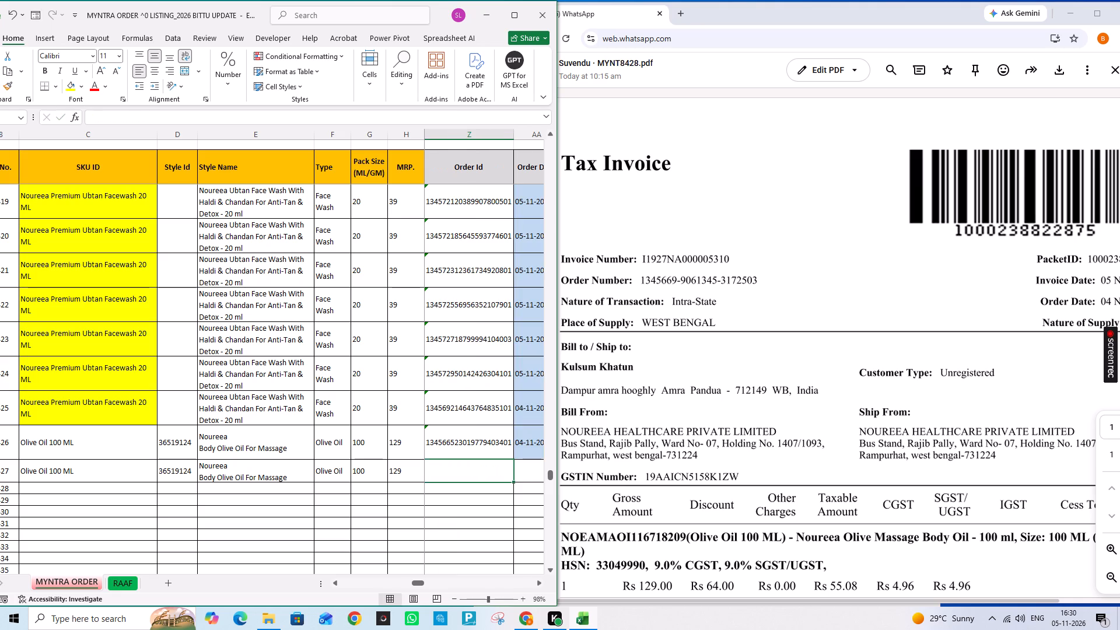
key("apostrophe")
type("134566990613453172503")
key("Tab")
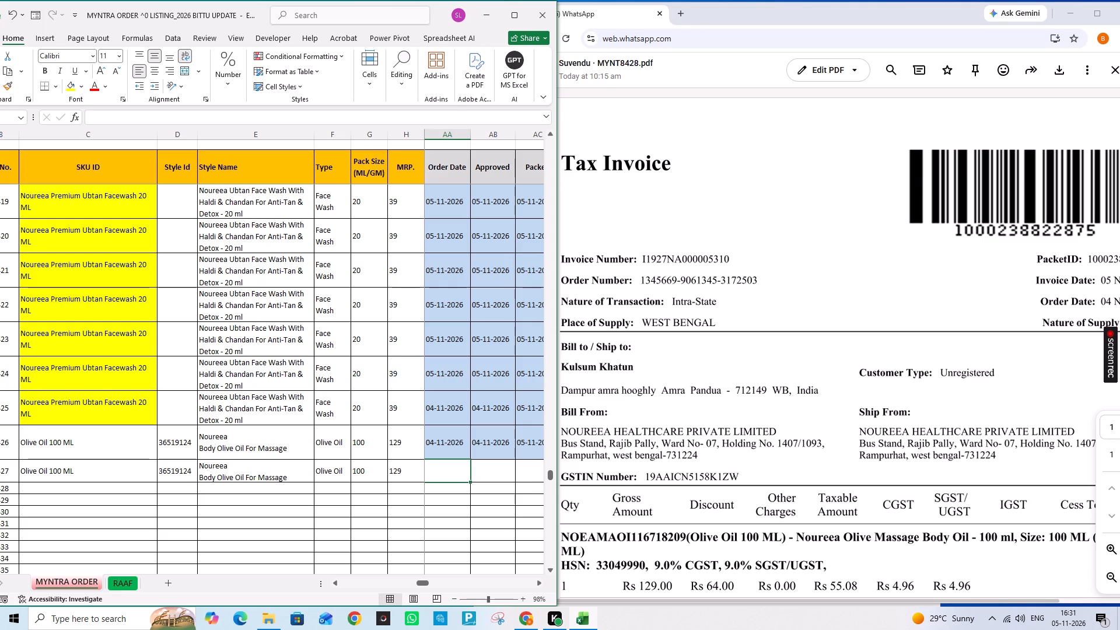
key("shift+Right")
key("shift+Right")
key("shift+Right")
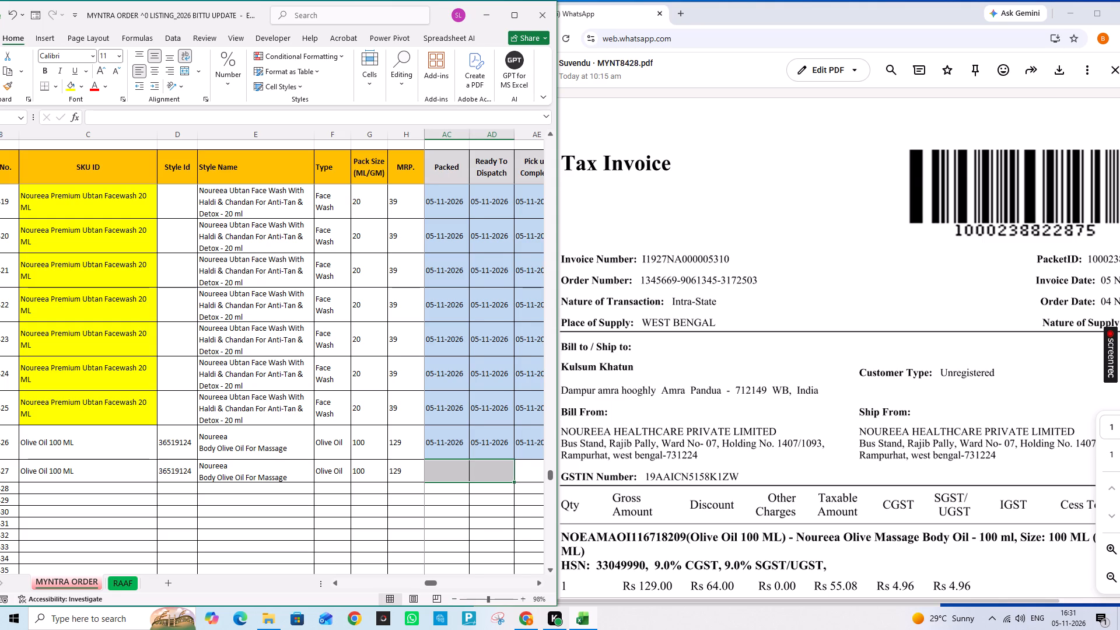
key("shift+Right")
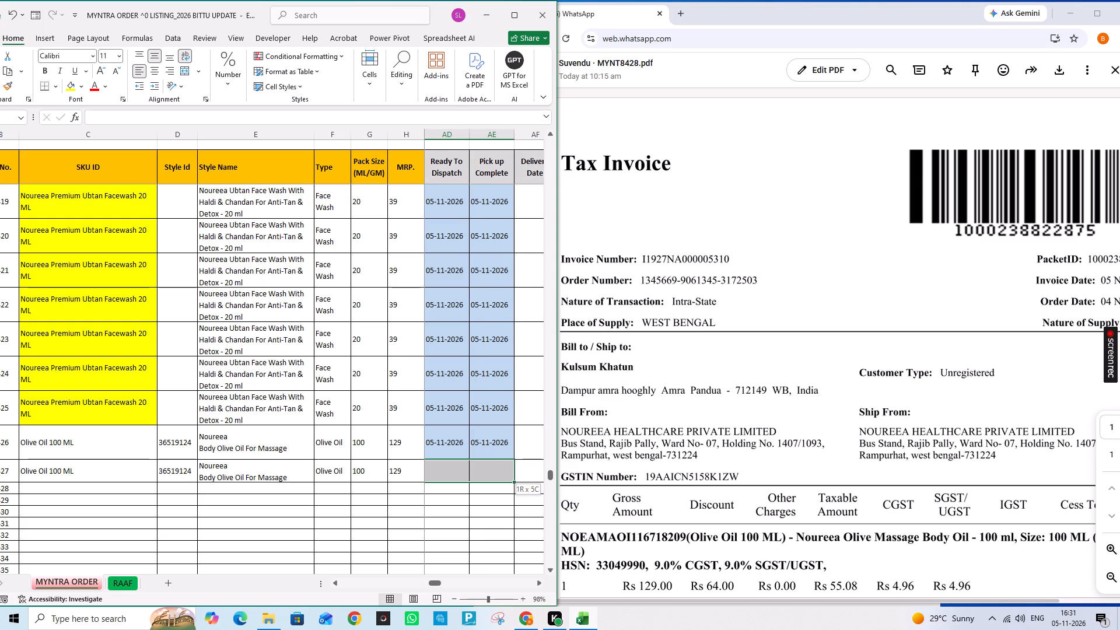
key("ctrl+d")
Enter the buyer's name, town and pin code from the invoice in the MYNT8428 row.
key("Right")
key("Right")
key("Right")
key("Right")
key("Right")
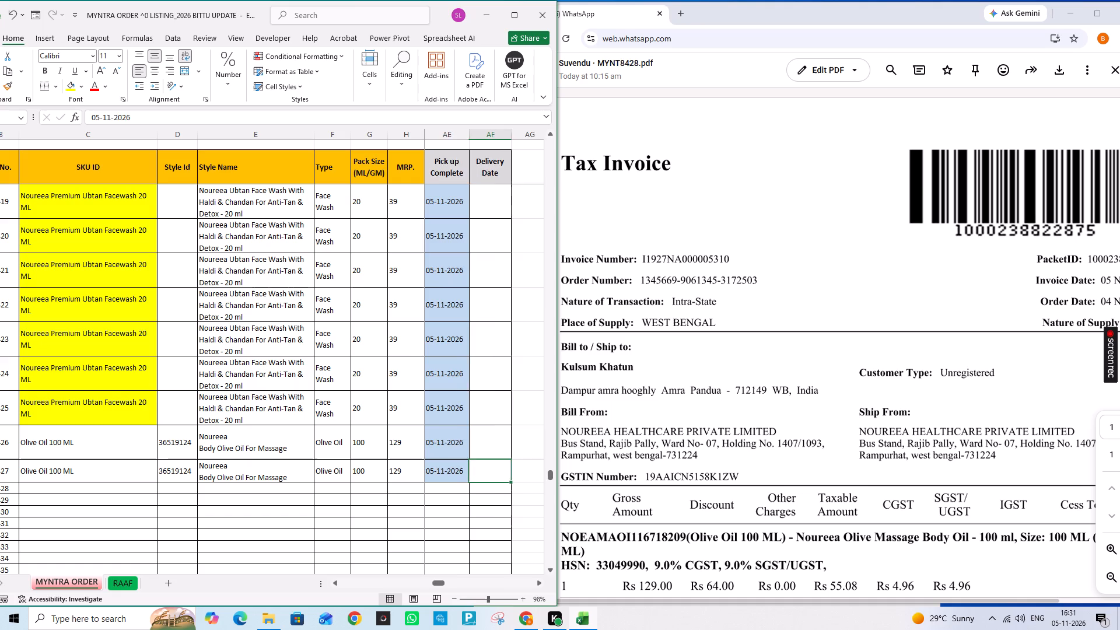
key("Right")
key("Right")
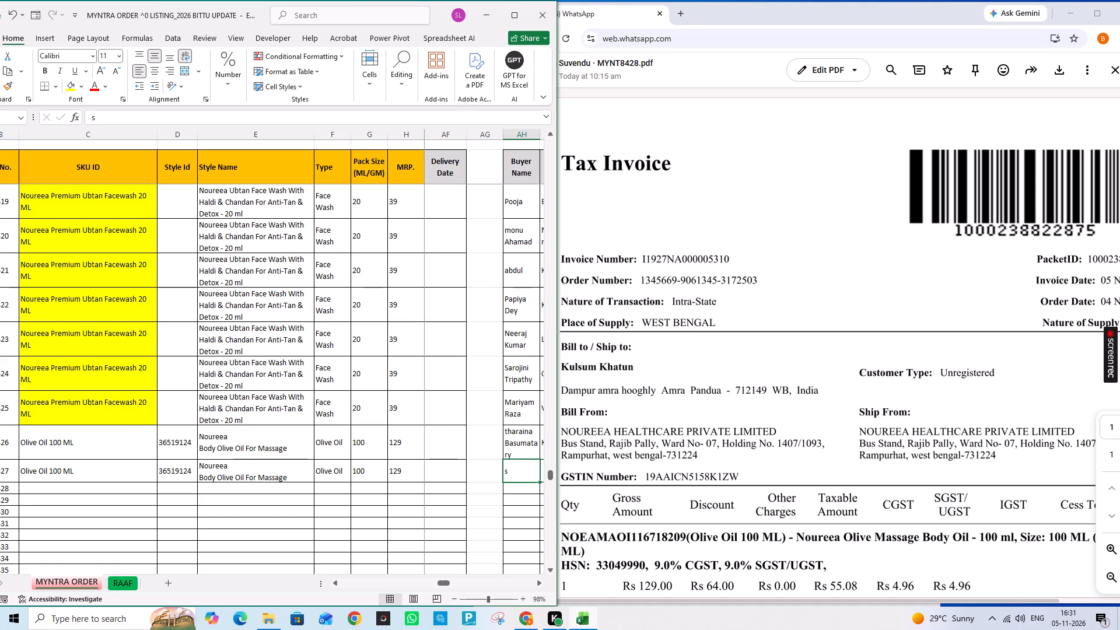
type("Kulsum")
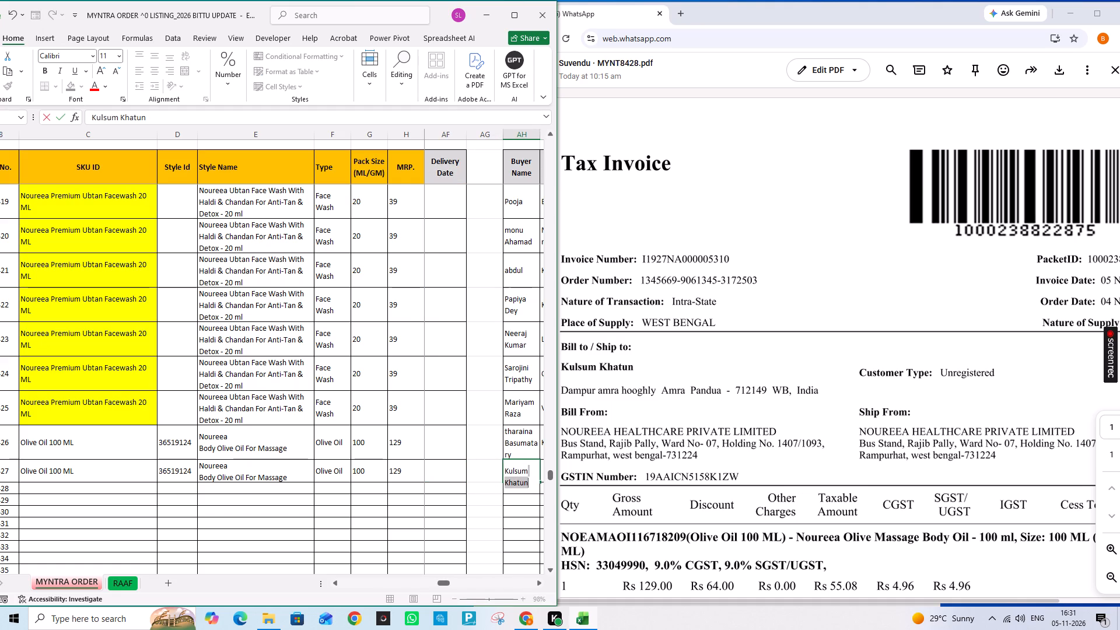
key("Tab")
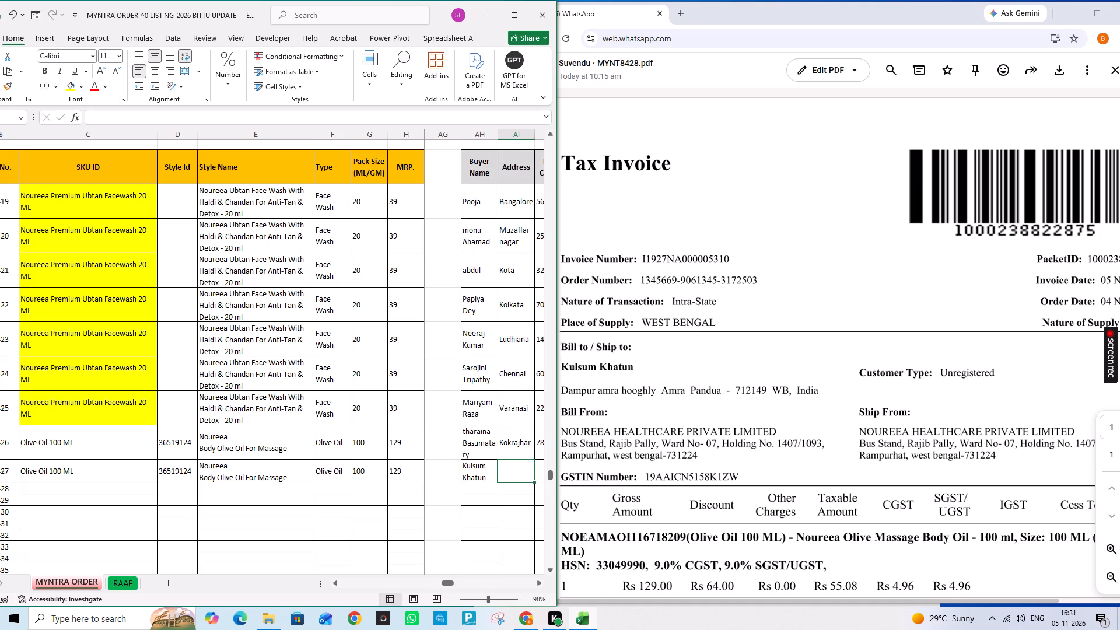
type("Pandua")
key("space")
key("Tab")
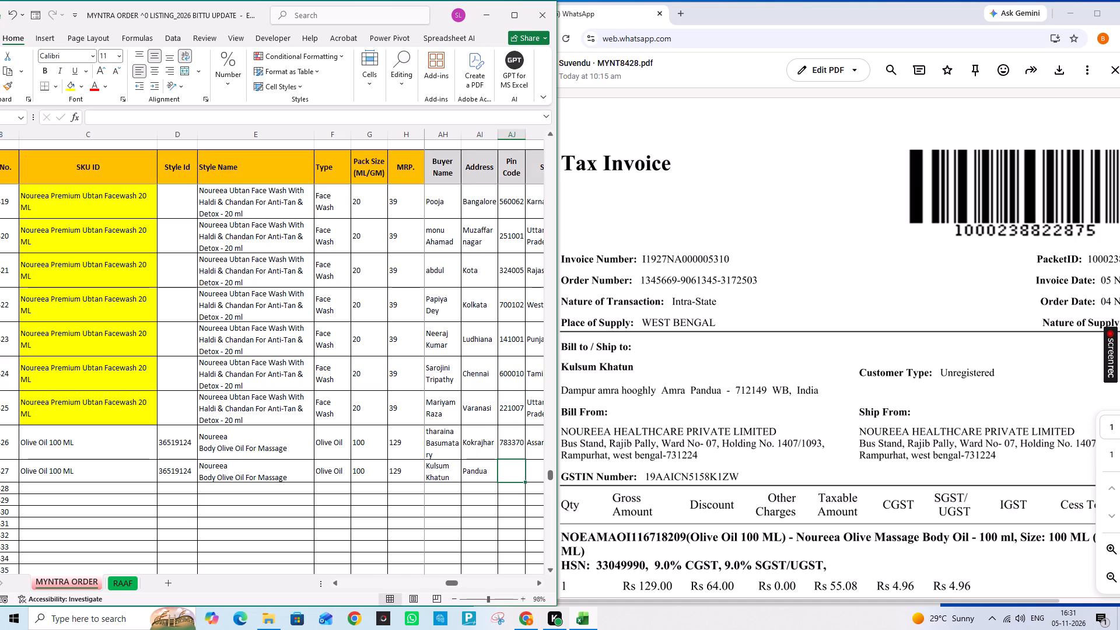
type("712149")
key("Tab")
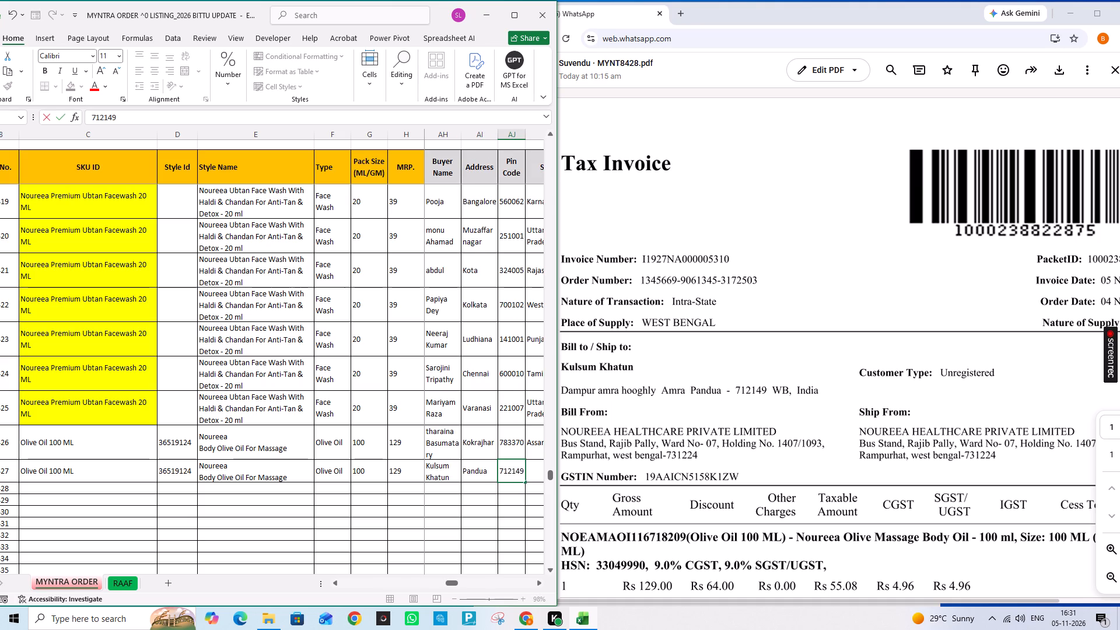
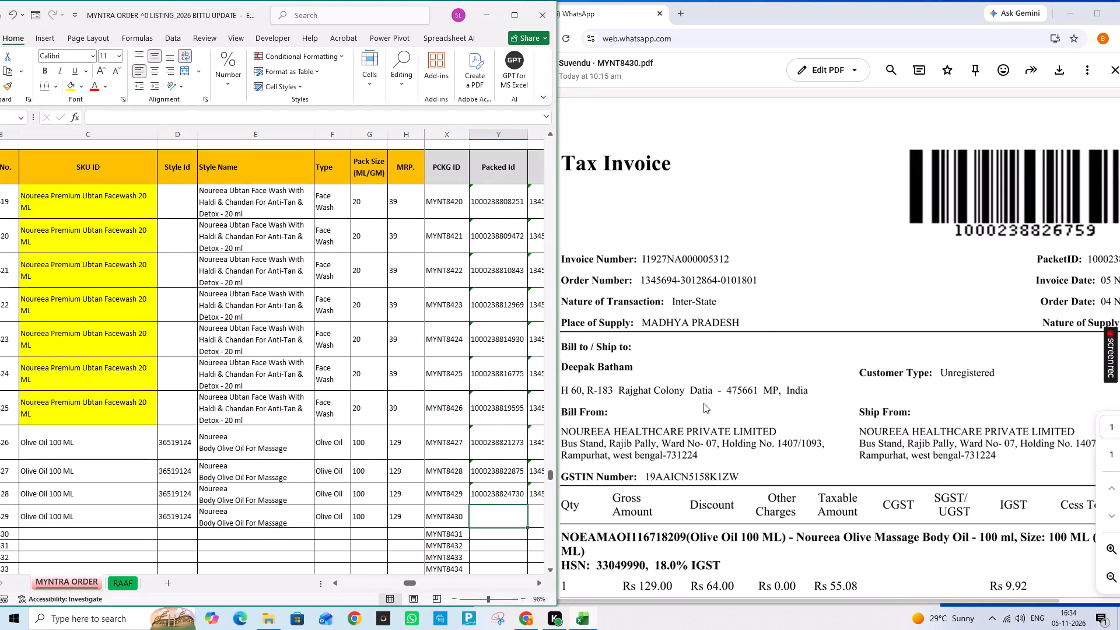
key("Left")
key("Right")
key("apostrophe")
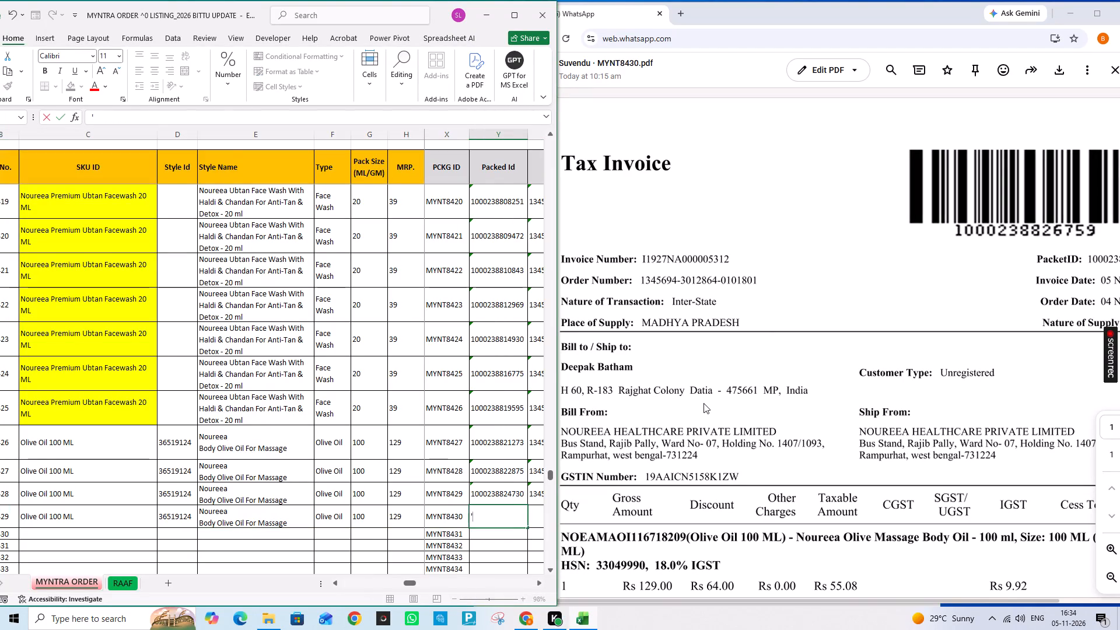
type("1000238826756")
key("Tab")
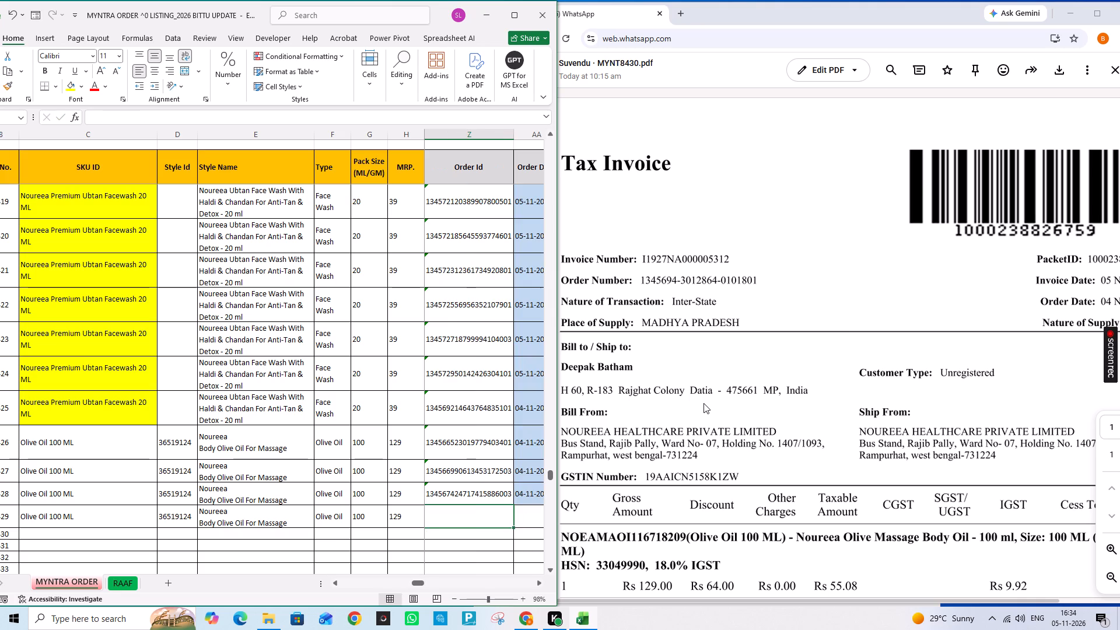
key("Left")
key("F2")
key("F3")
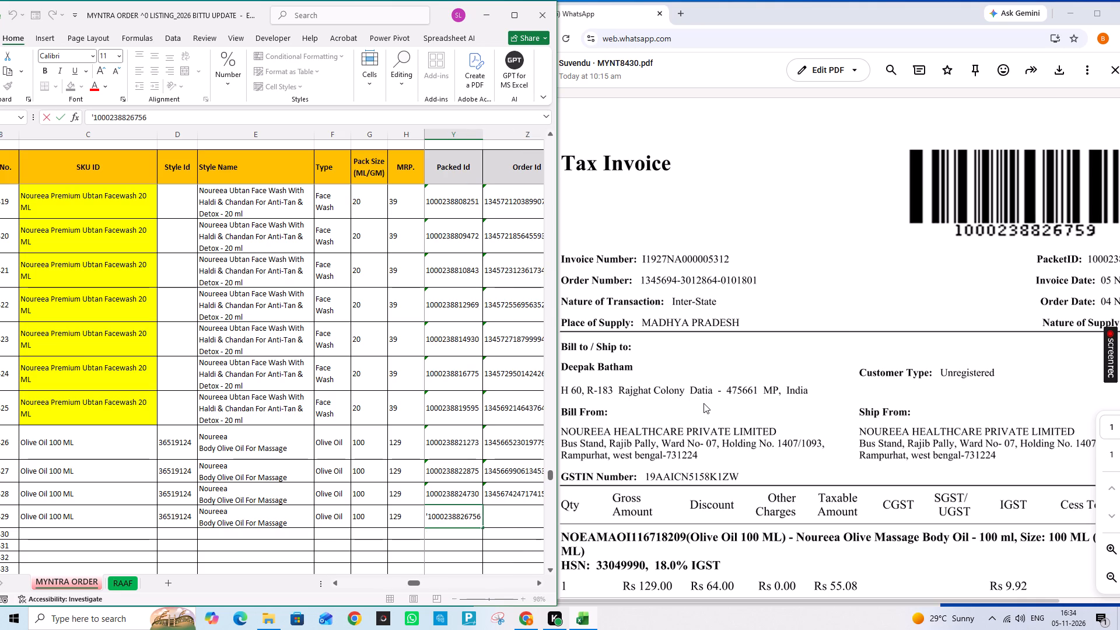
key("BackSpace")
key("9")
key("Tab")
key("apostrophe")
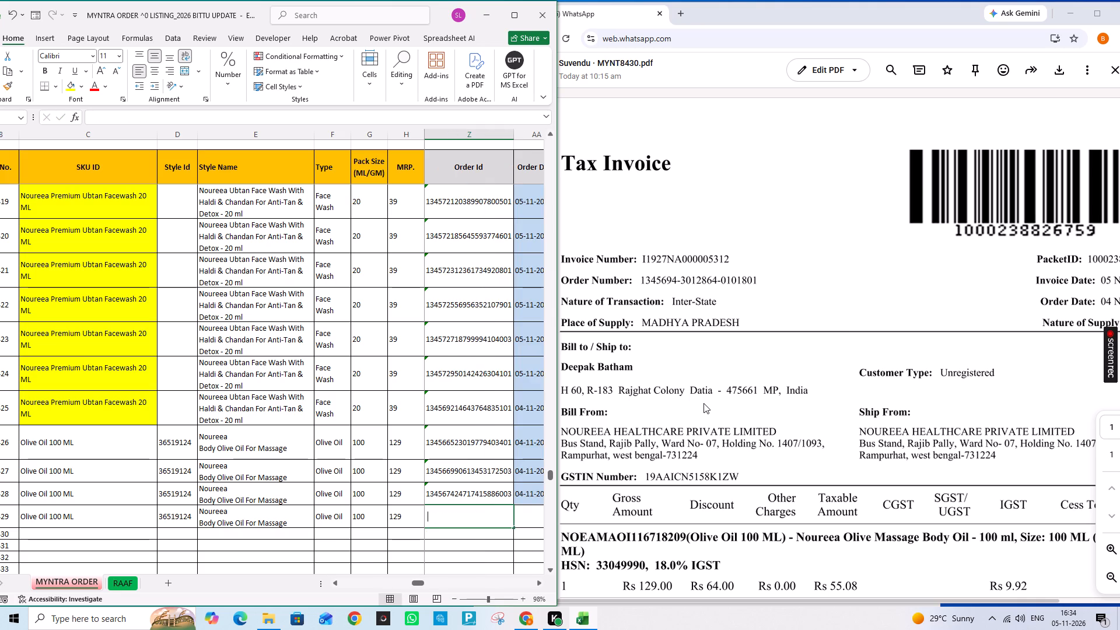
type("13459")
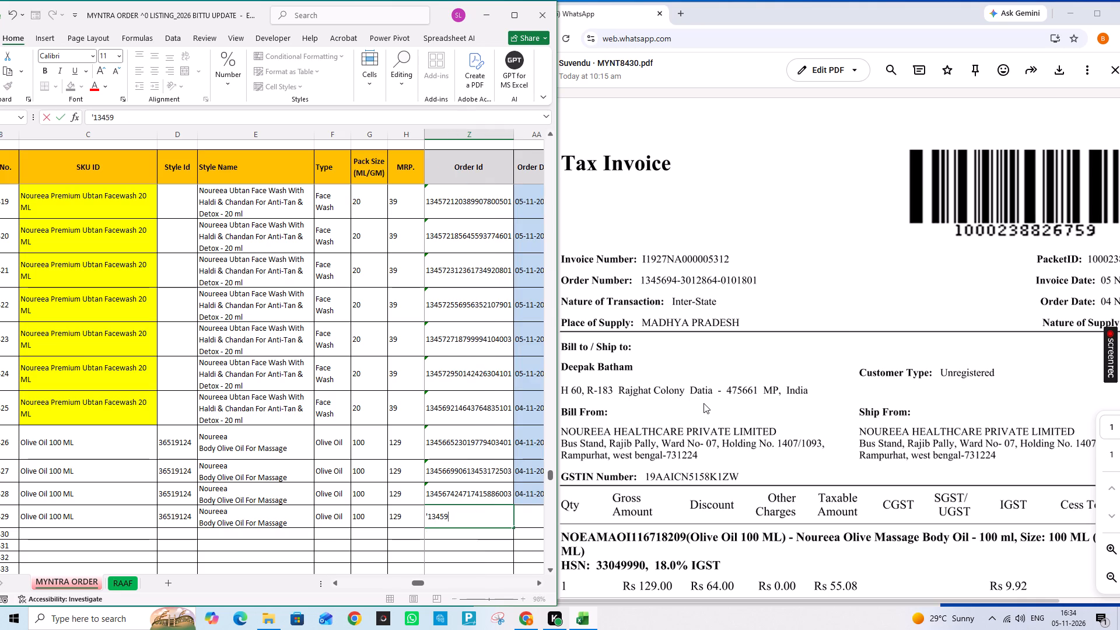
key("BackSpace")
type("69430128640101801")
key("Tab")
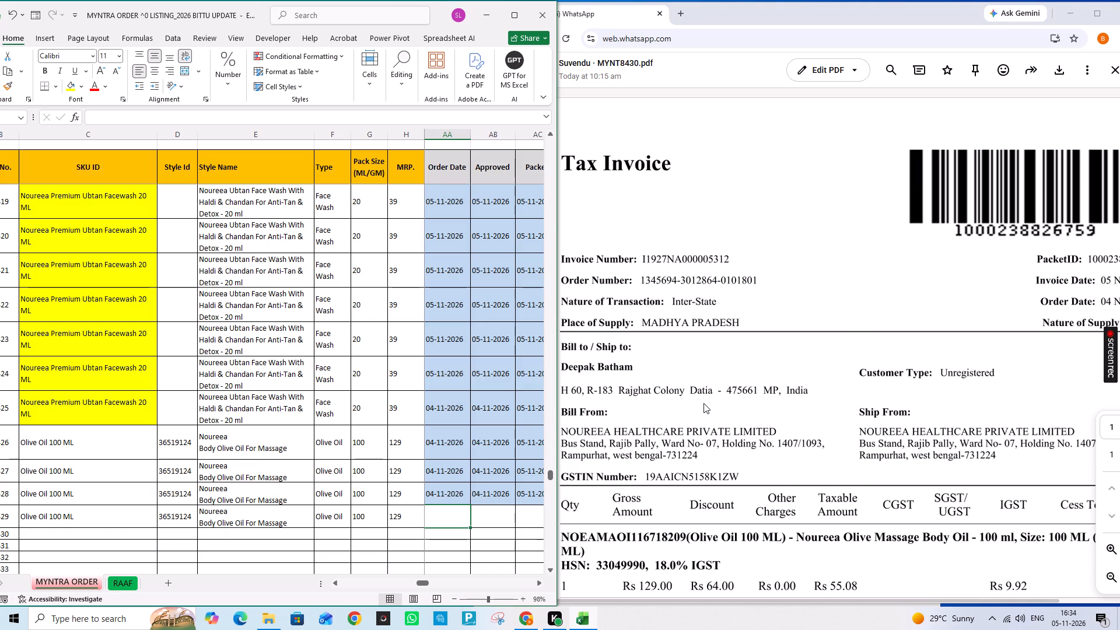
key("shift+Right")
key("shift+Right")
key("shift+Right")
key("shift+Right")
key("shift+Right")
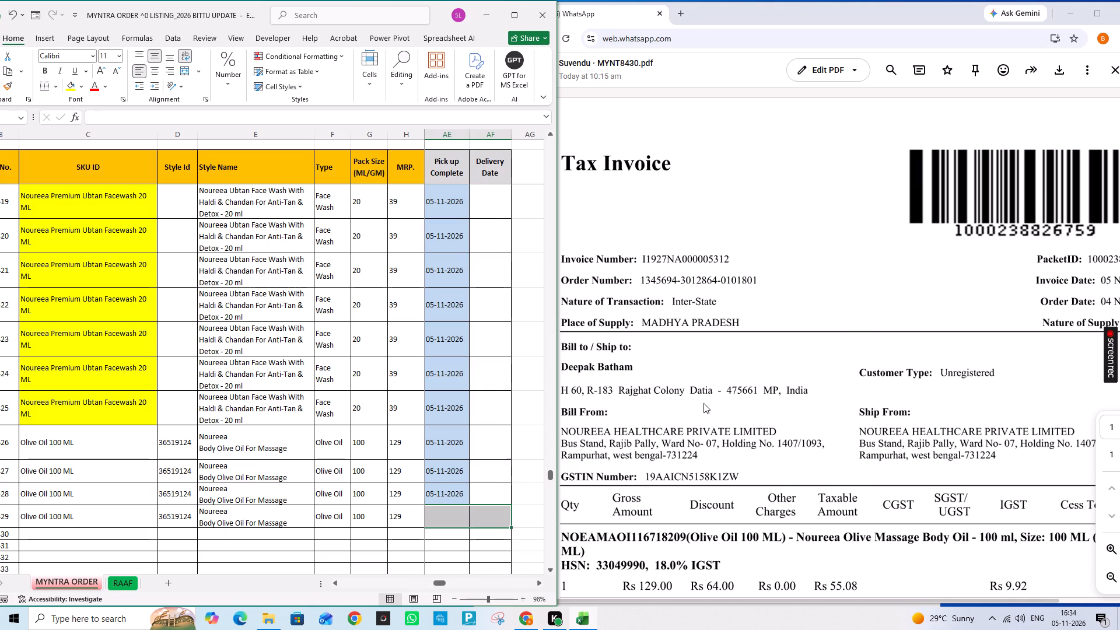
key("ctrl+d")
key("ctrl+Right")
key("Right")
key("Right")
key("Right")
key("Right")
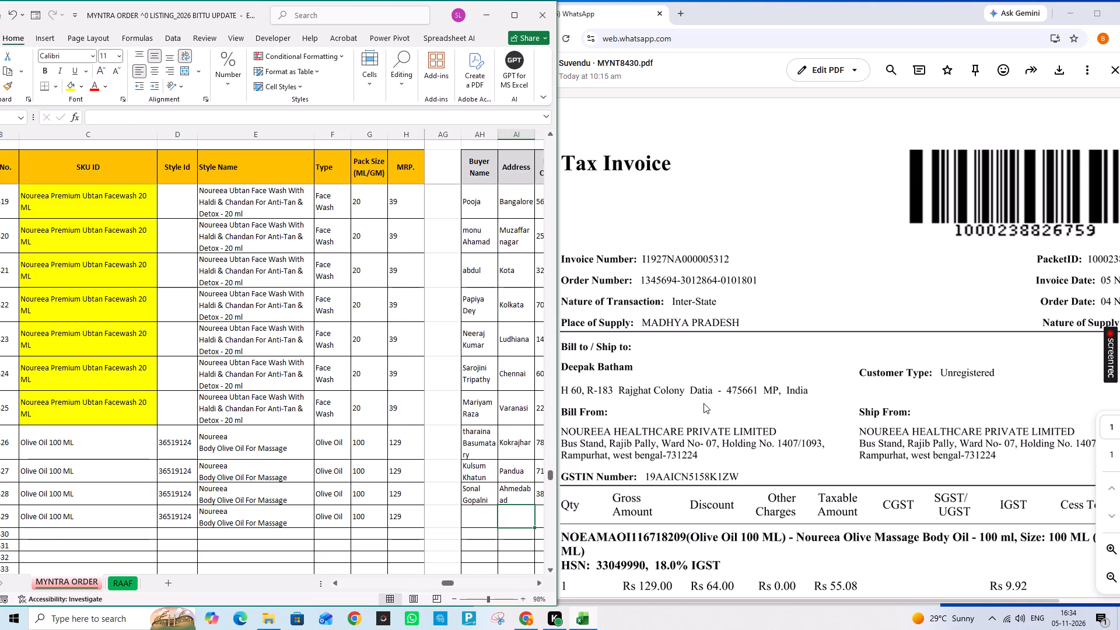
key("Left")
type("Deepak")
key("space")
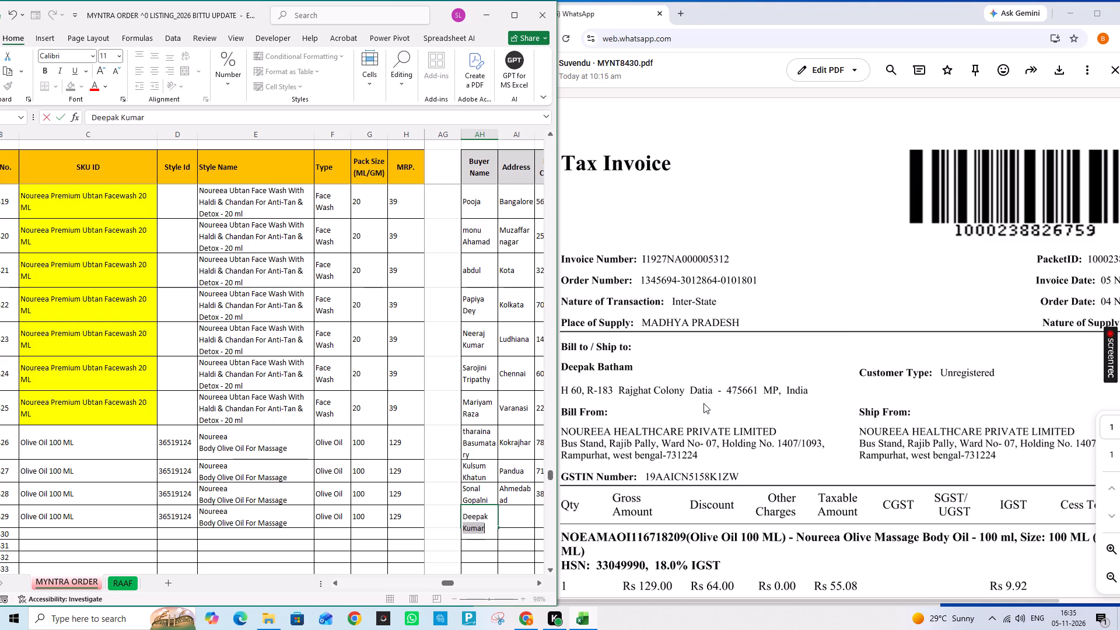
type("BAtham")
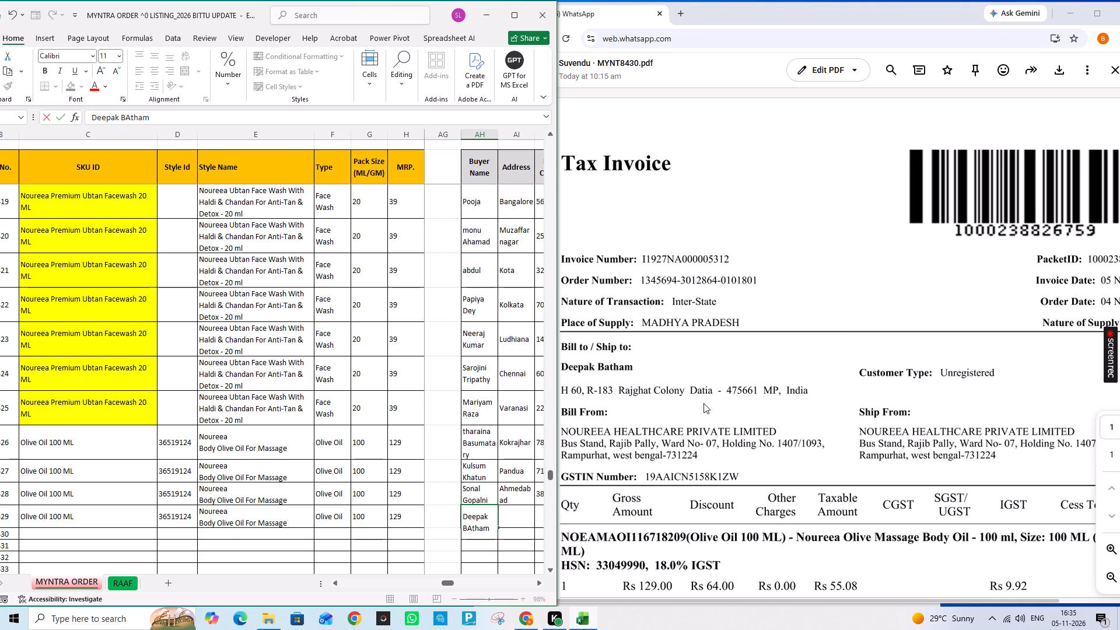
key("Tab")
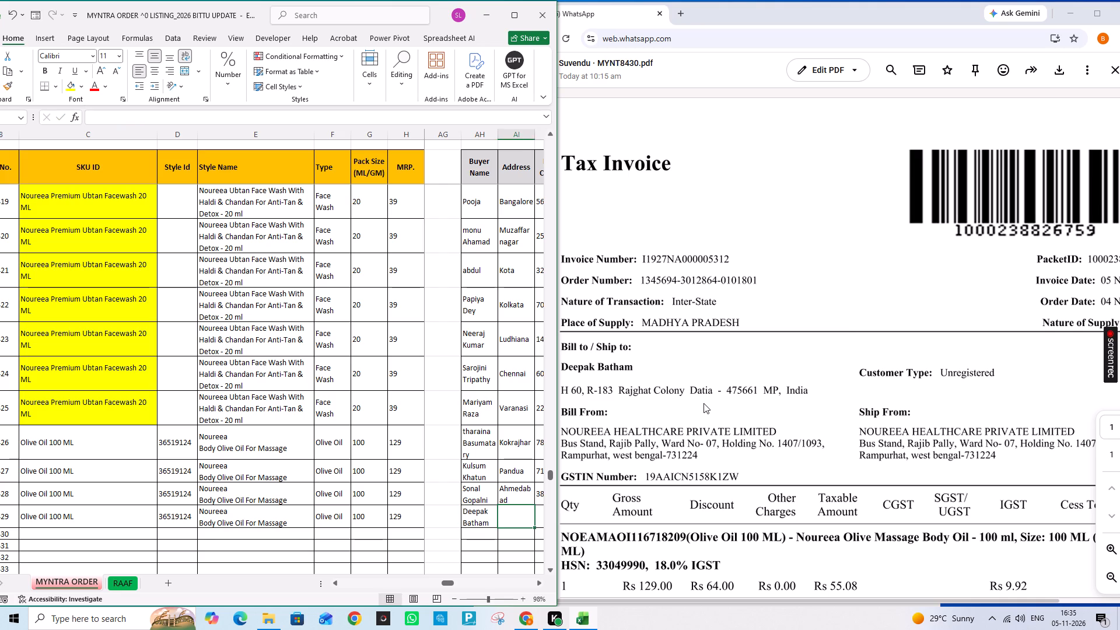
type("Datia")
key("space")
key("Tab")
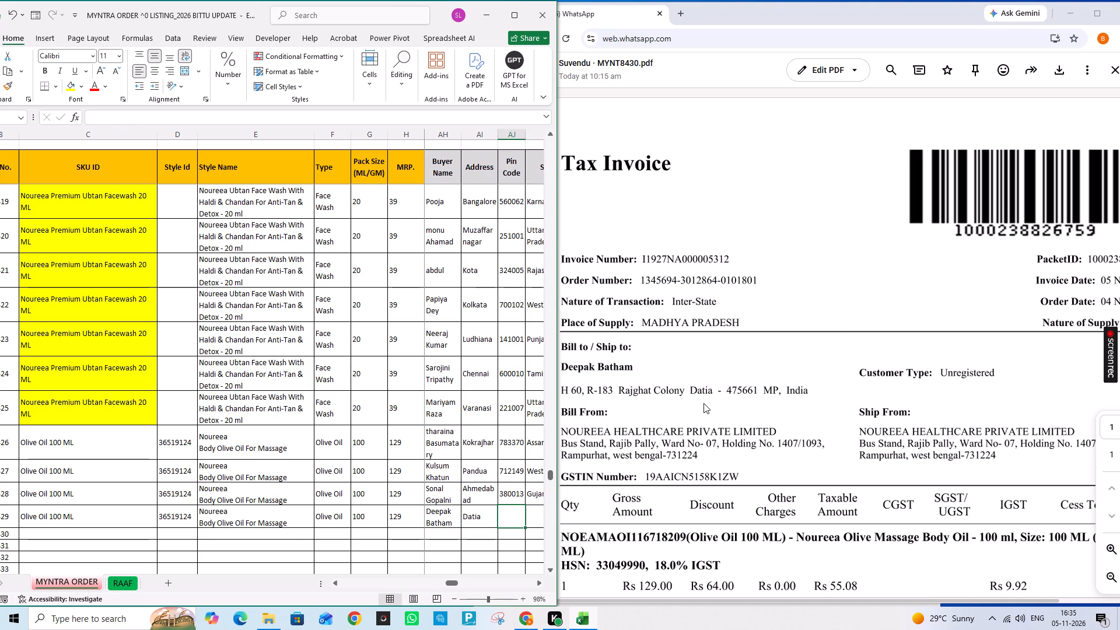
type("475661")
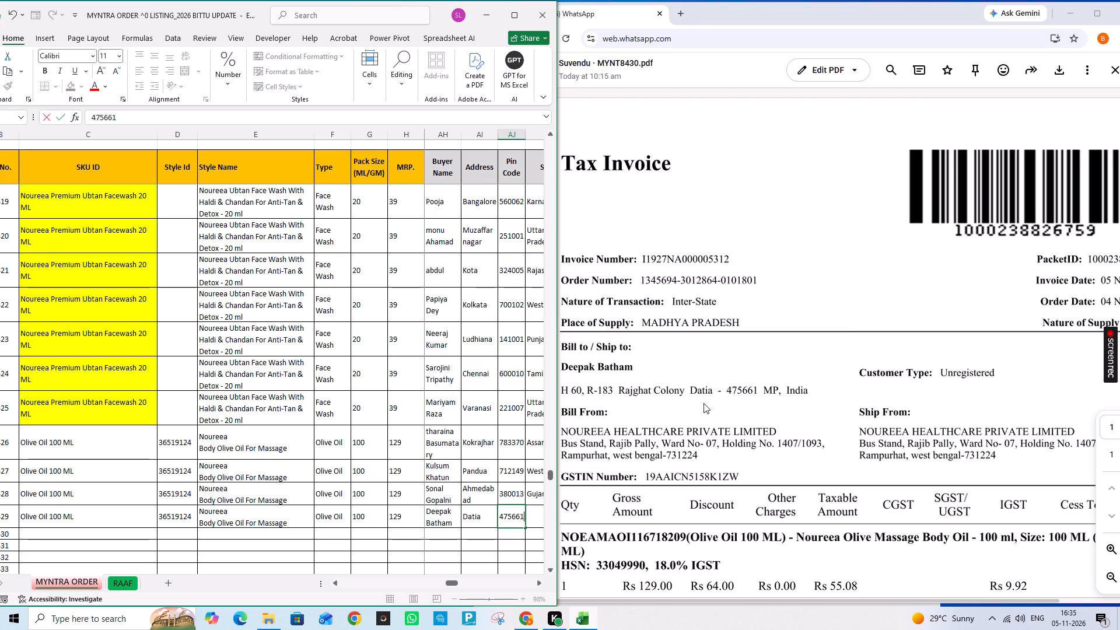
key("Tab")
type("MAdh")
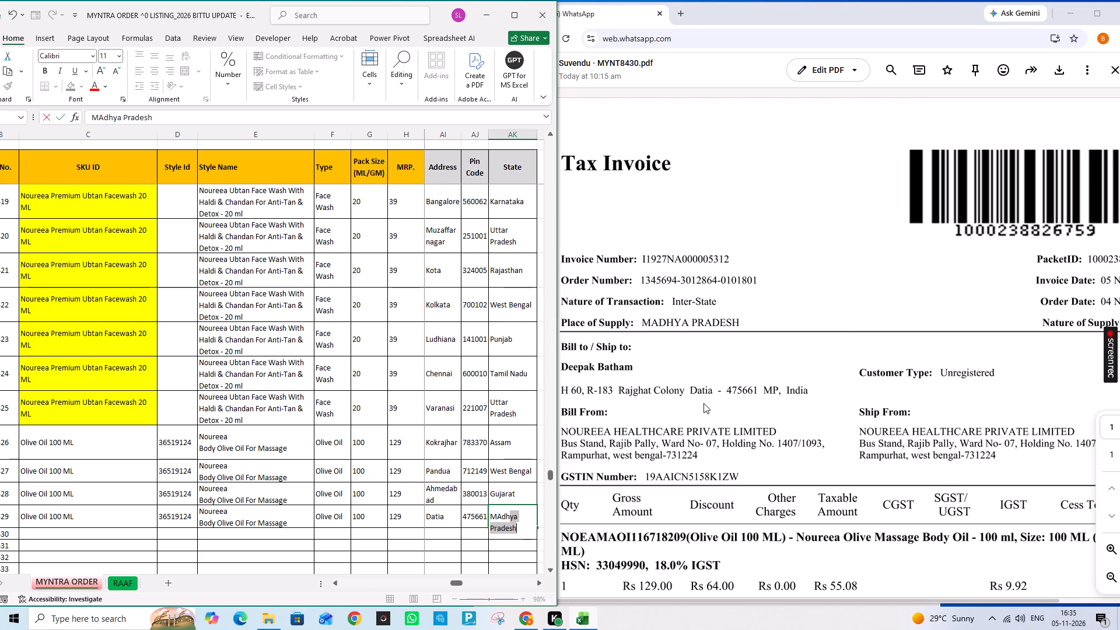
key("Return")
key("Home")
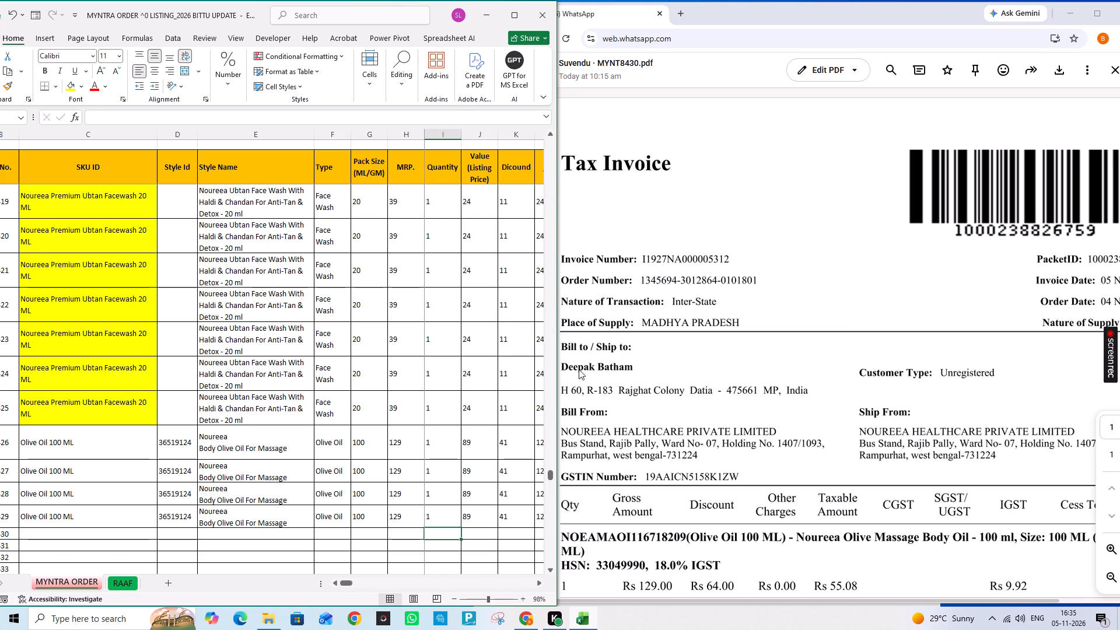
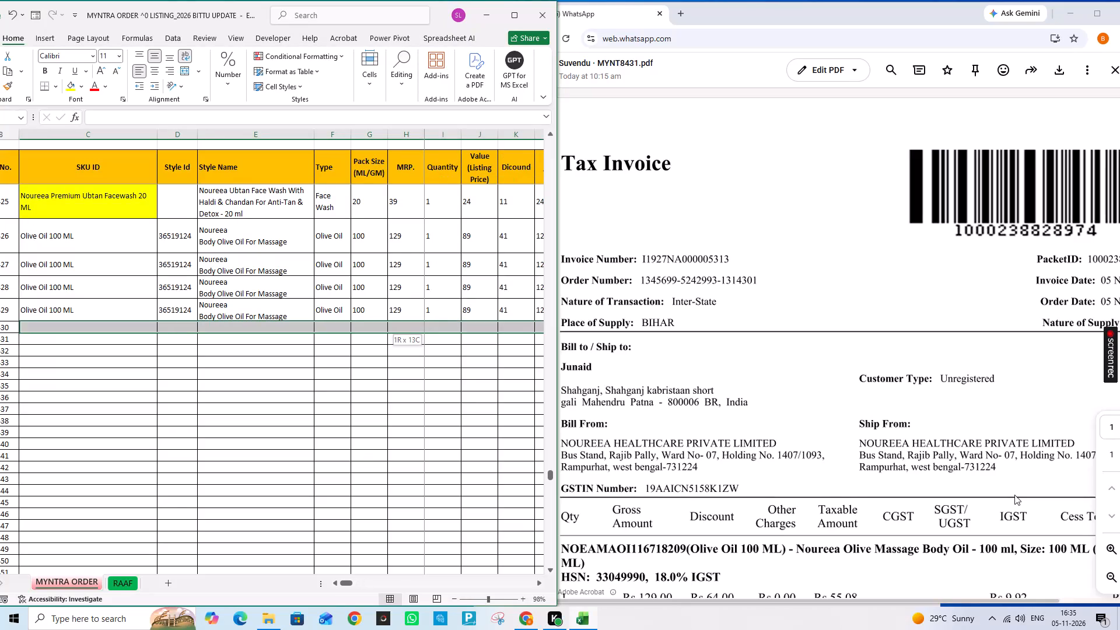
Fill the MYNT8431 row's product and pricing cells with the Olive Oil 100 ML entries from the row above.
key("ctrl+d")
key("ctrl+Right")
key("Right")
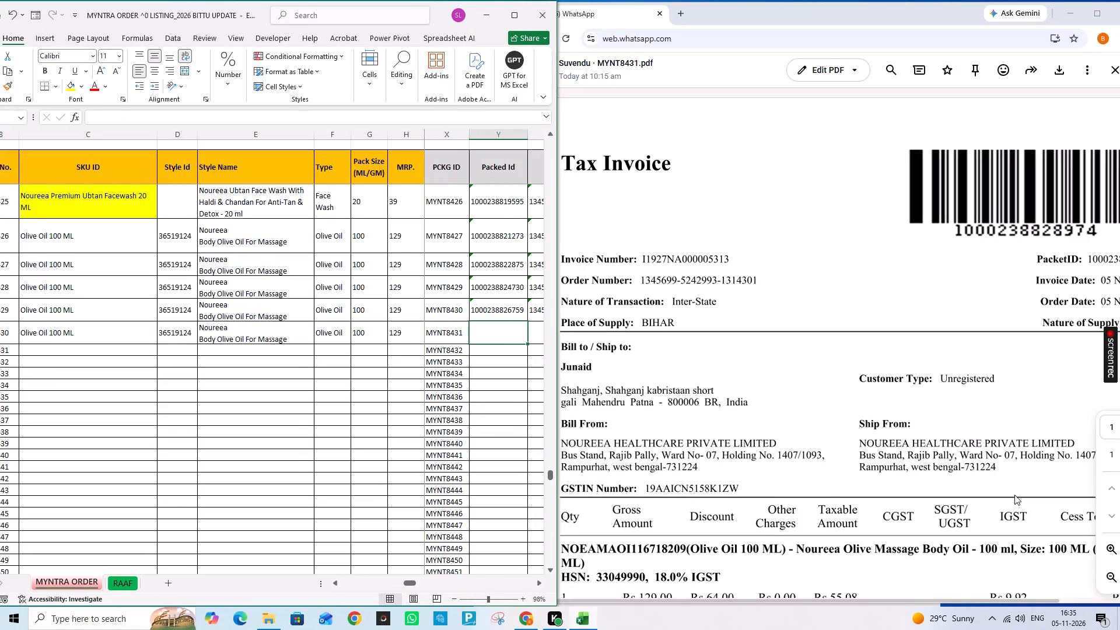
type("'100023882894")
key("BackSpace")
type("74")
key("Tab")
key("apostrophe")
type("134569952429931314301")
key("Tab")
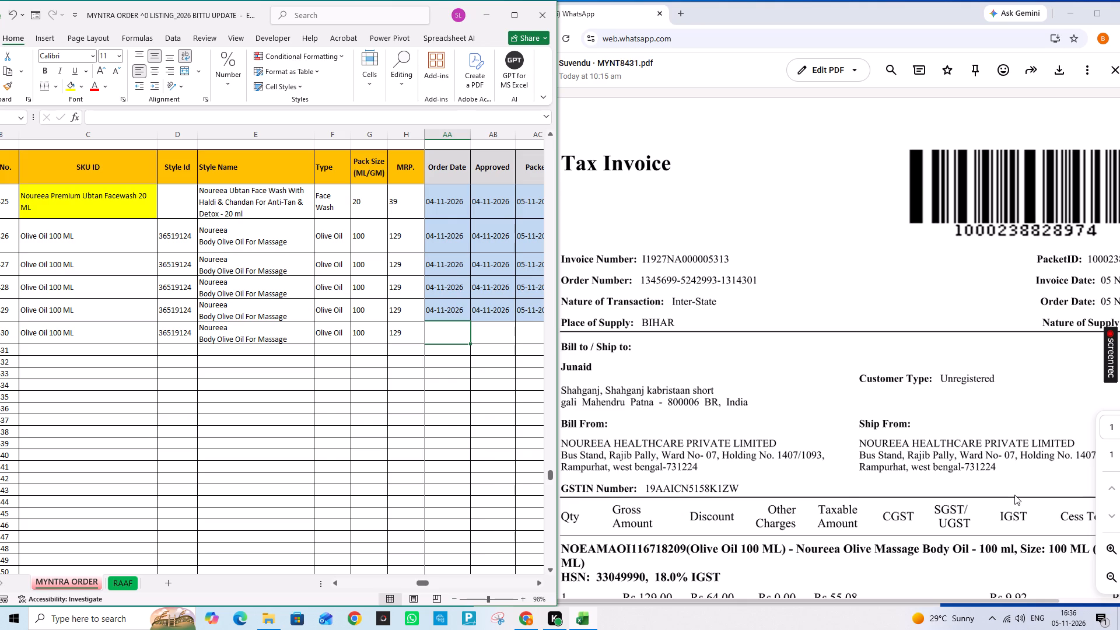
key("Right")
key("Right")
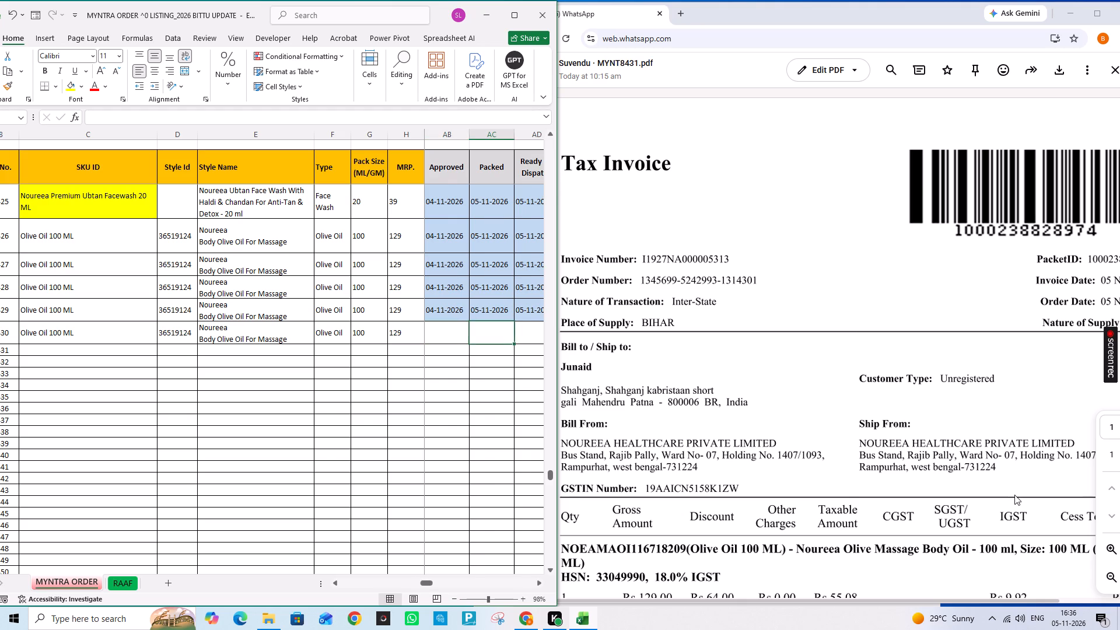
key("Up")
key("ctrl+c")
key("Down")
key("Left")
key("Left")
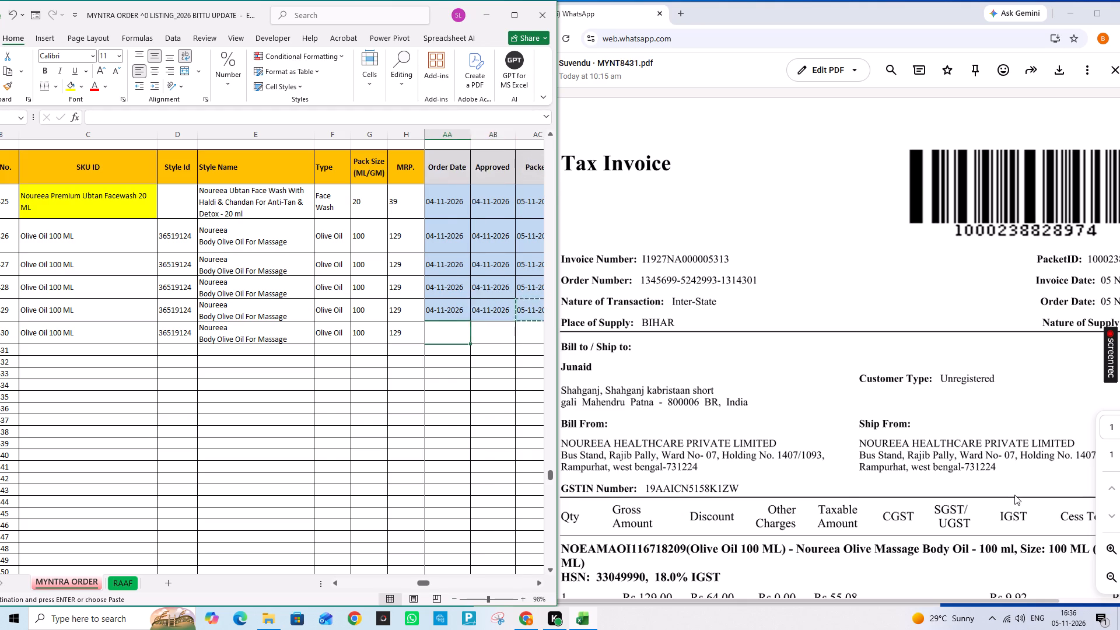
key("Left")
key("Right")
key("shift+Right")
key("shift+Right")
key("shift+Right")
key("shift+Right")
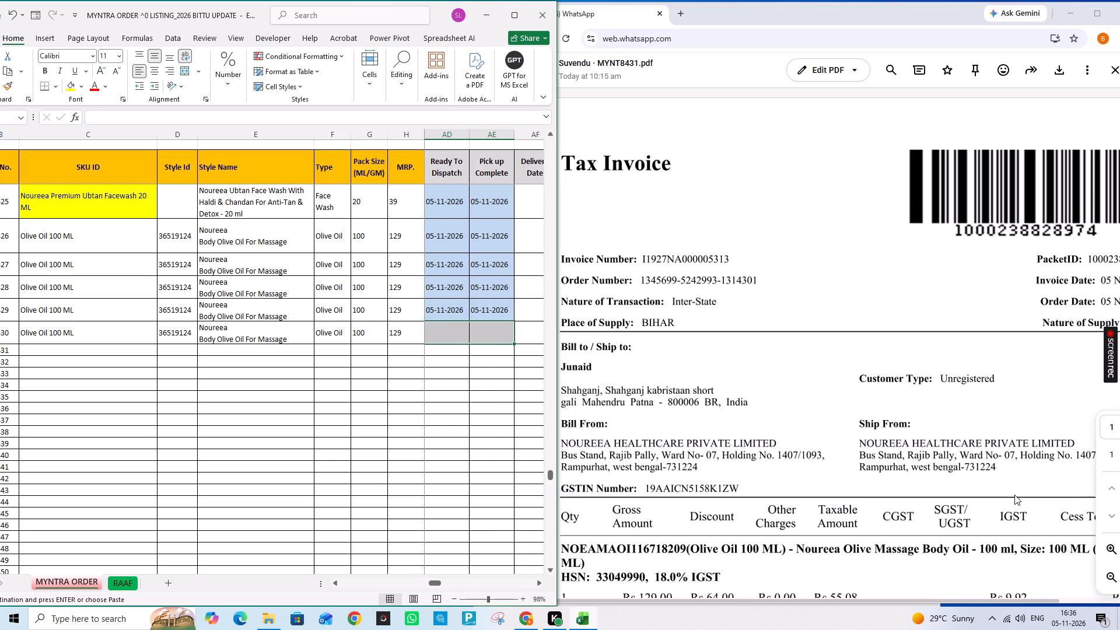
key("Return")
Enter the buyer's name, town and pin code from the invoice in the MYNT8431 row, with Bihar as the state.
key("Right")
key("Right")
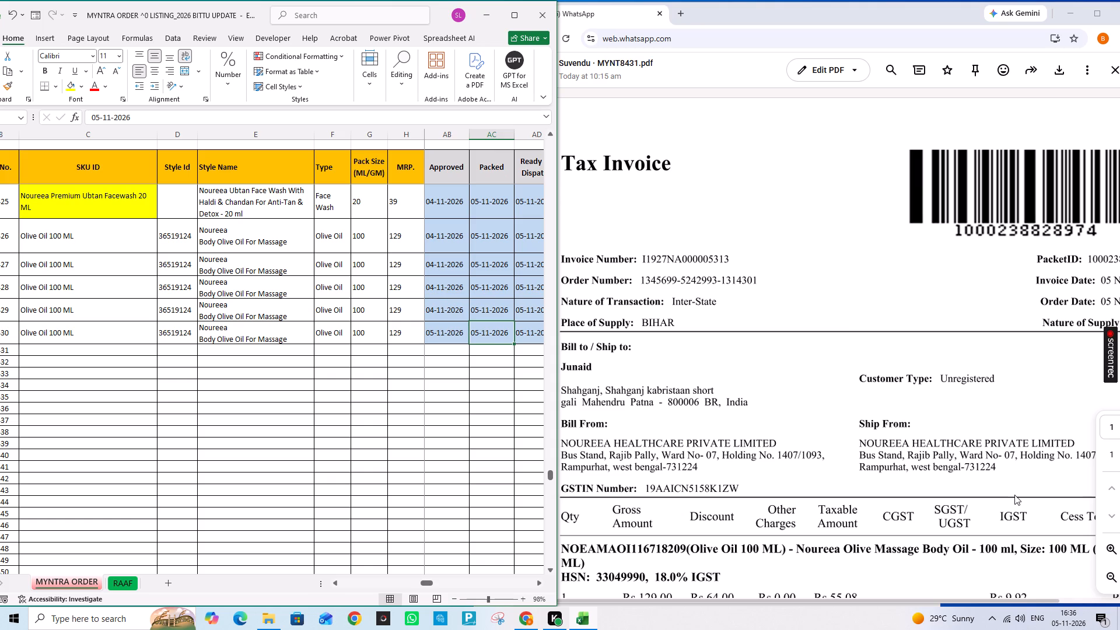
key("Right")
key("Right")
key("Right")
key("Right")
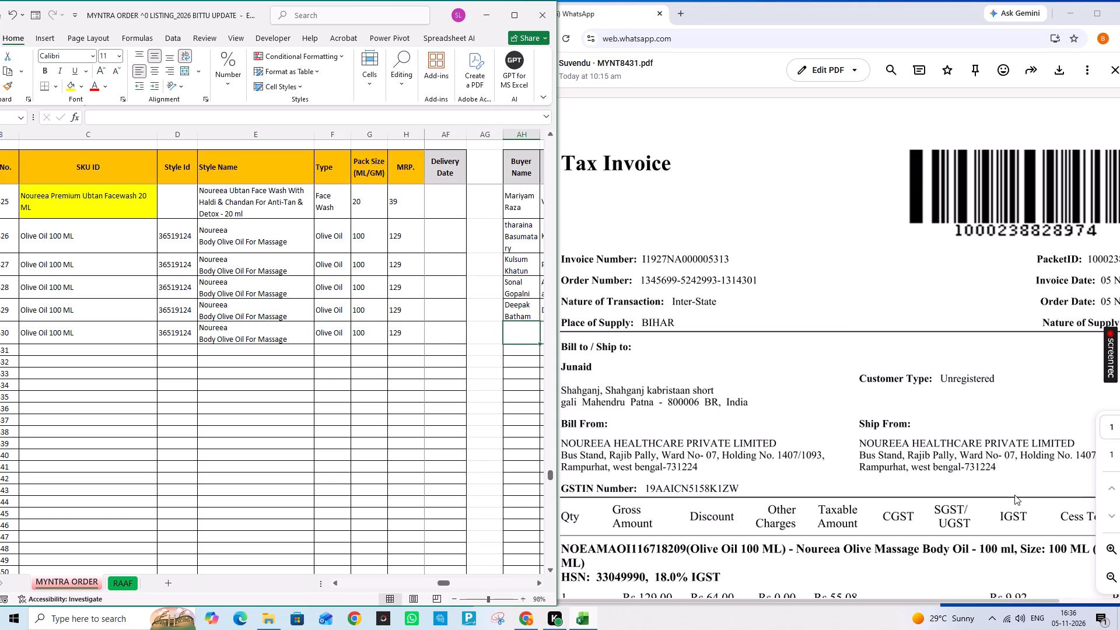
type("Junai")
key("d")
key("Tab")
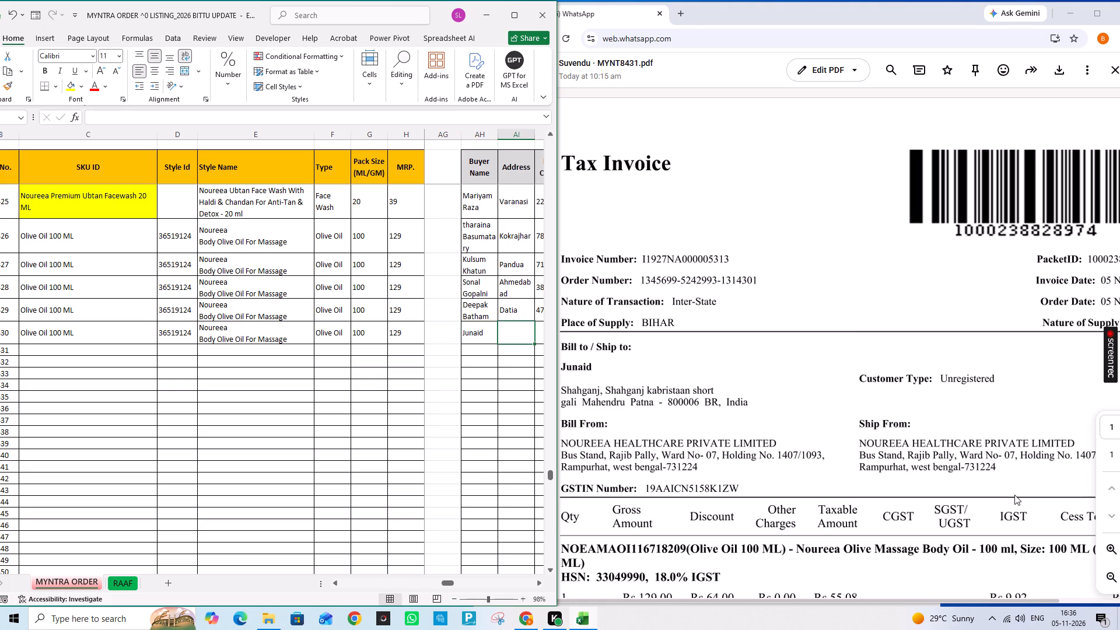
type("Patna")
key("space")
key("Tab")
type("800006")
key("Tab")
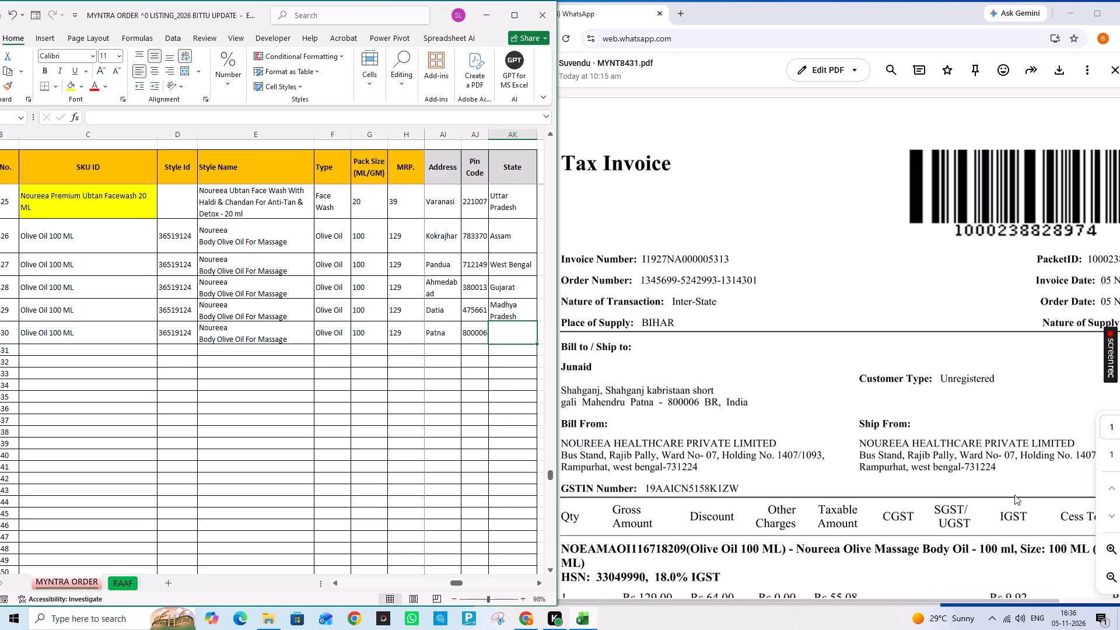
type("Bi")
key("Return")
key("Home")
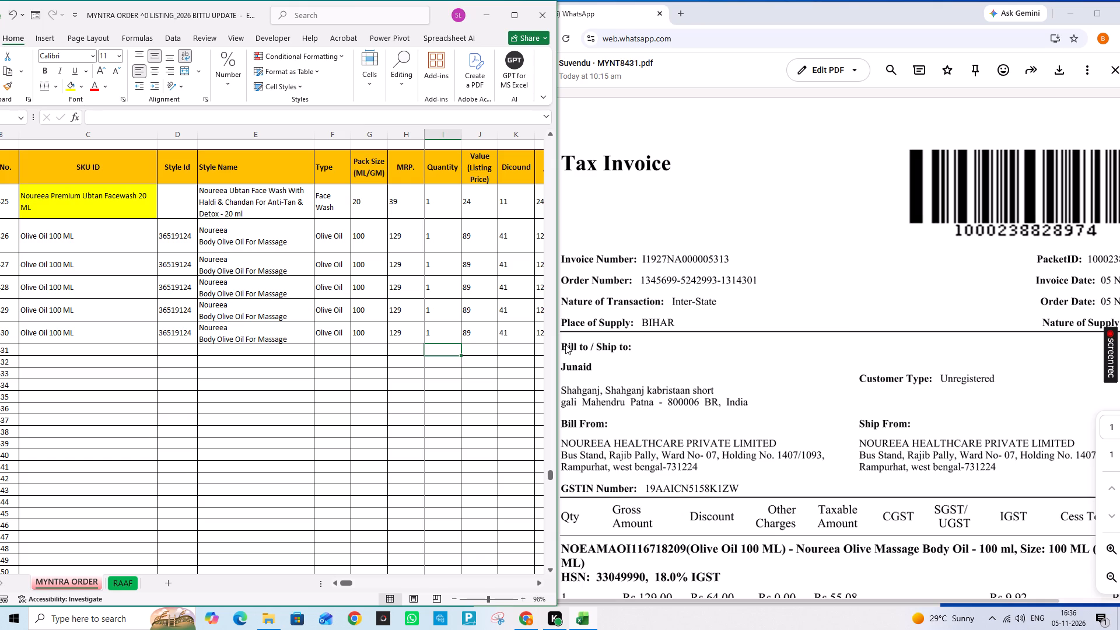
Review the MYNT8431 row's entries from the listing price across to the Packed Id.
left_click(492, 342)
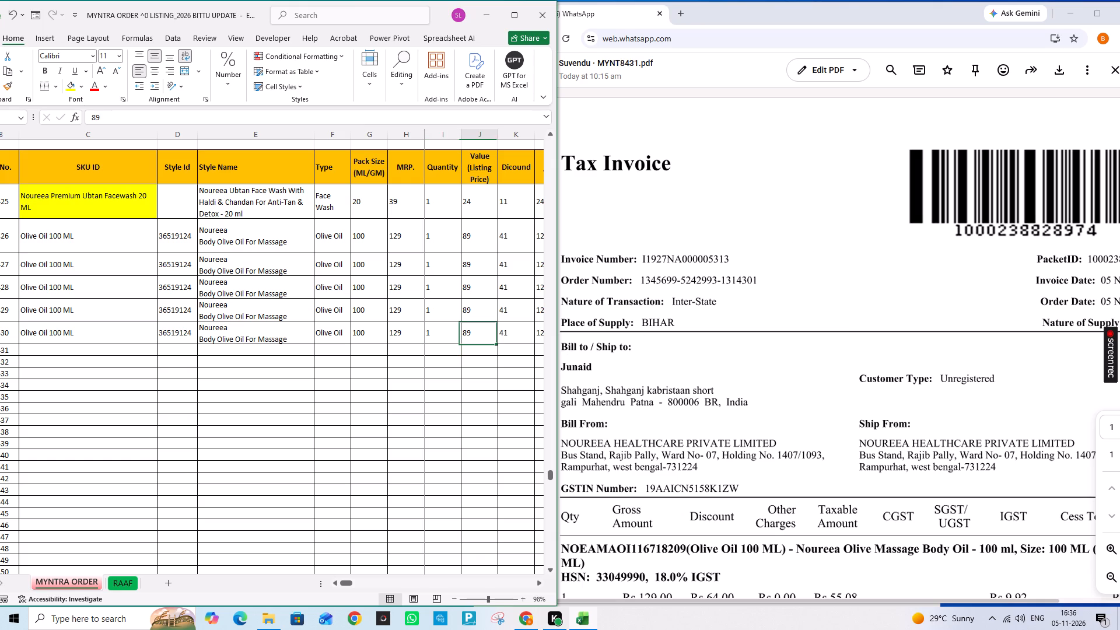
key("Right")
key("Right")
key("Right")
key("Right")
key("Right")
key("Right")
key("Right")
key("Right")
key("Right")
key("Right")
key("Right")
key("Right")
key("Right")
key("Right")
key("Right")
key("Right")
key("Right")
key("Right")
key("Right")
key("Right")
key("Right")
key("Right")
key("Right")
key("Right")
key("Right")
key("Right")
key("Right")
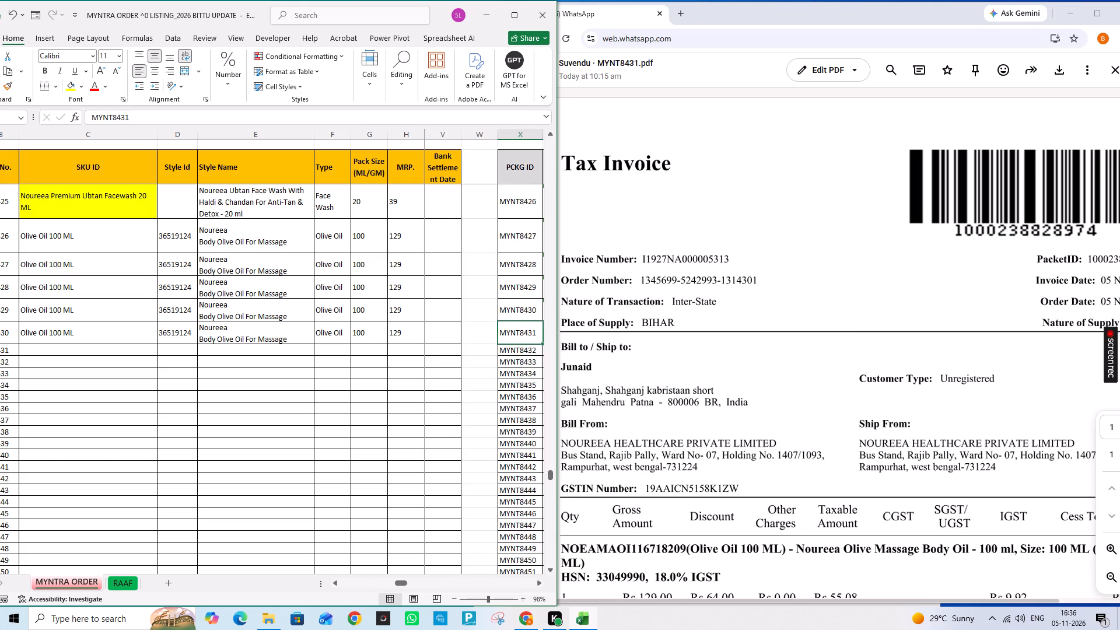
key("Right")
key("Home")
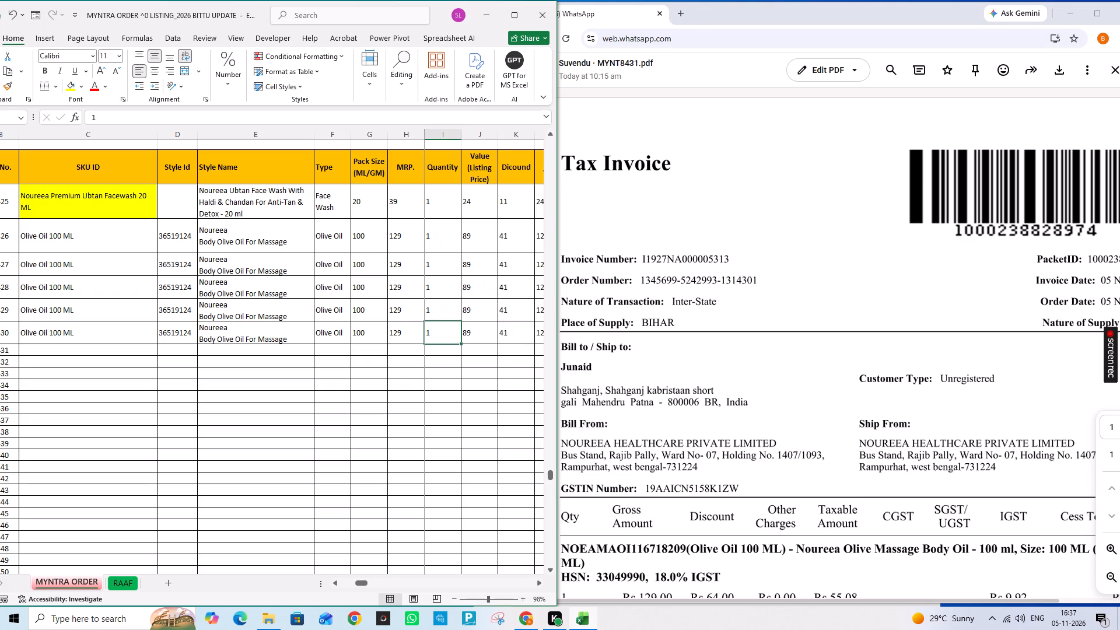
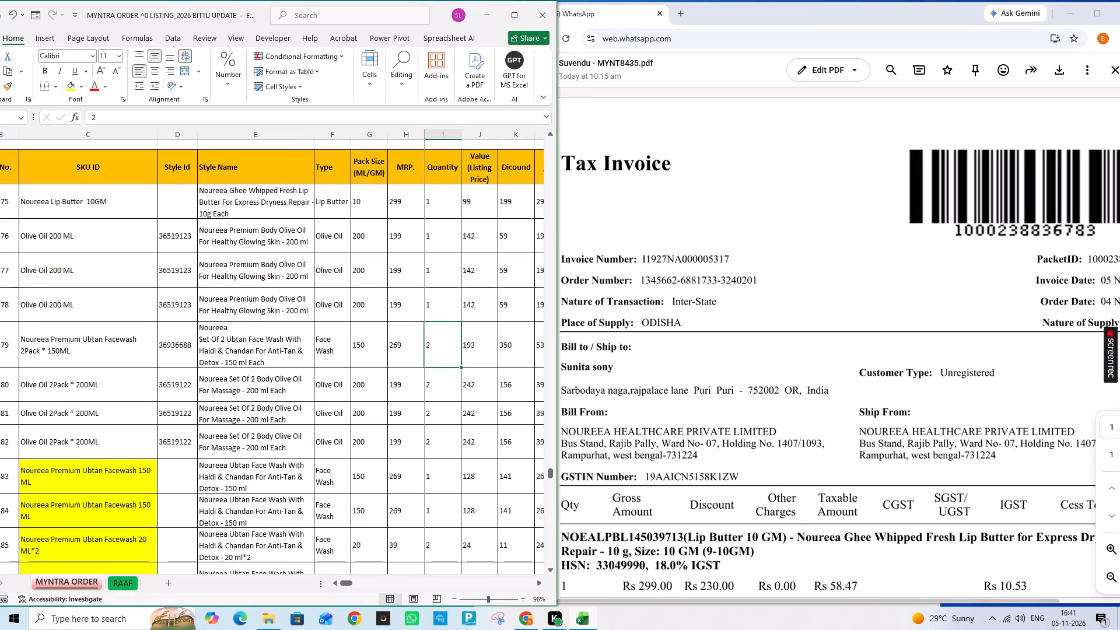
Copy an existing Noureea Lip Butter 10GM entry's product details, SKU ID through Commision, into the empty MYNT8435 row.
left_click(111, 192)
key("shift+Right")
key("shift+Right")
key("shift+Right")
key("shift+Right")
key("shift+Right")
key("shift+Right")
key("shift+Right")
key("shift+Right")
key("shift+Right")
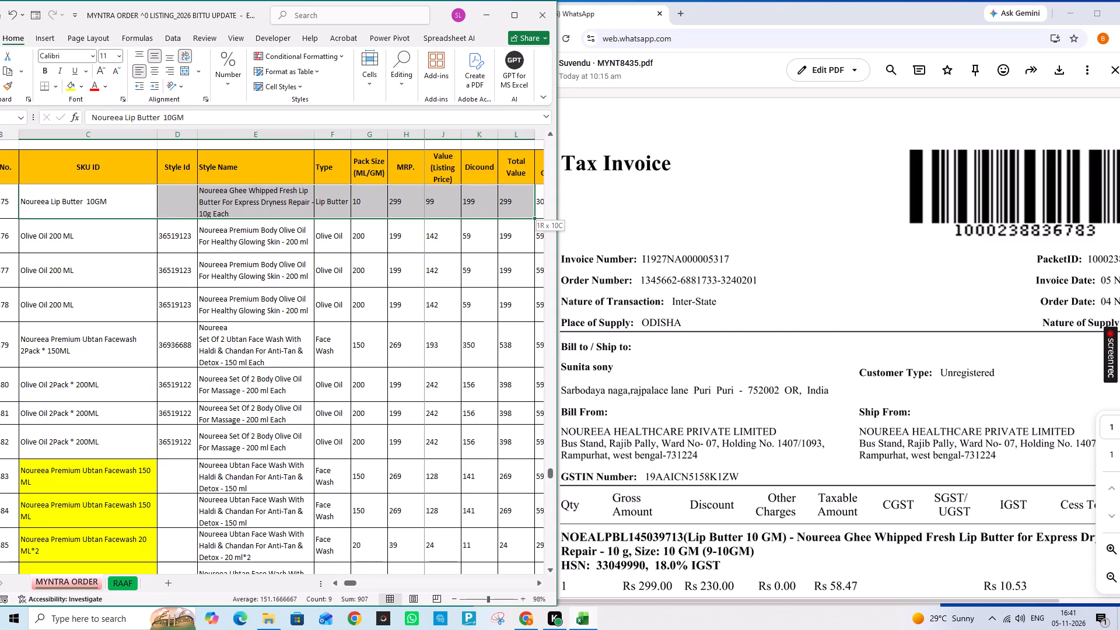
key("shift+Right")
key("shift+Right")
key("ctrl+c")
key("Page_Down")
key("Page_Down")
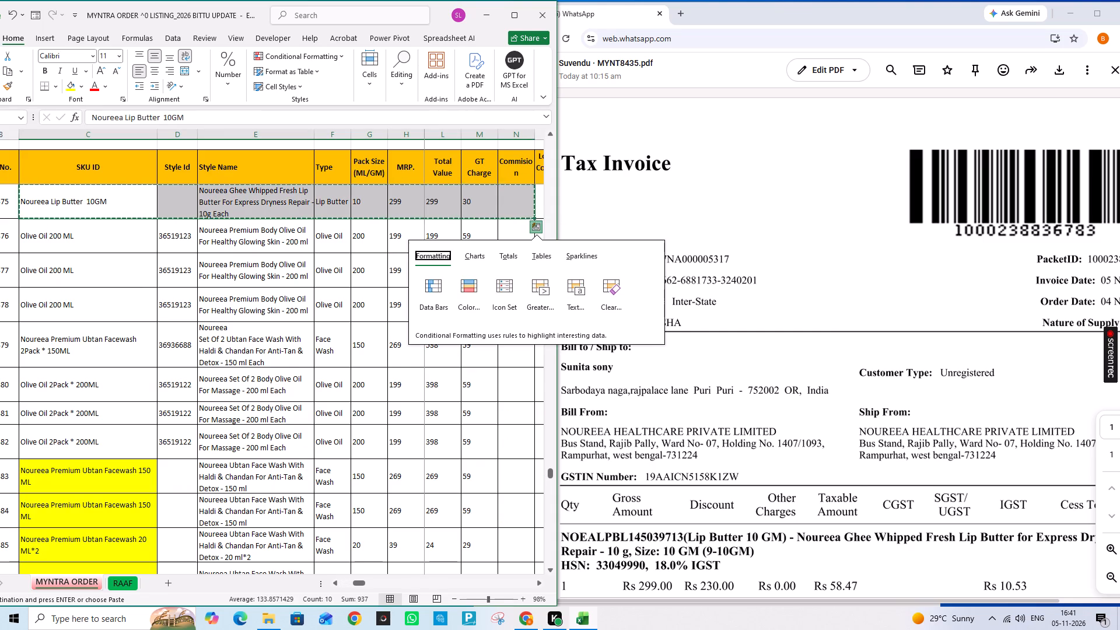
key("Page_Down")
key("Escape")
key("Page_Down")
key("Page_Down")
key("Page_Down")
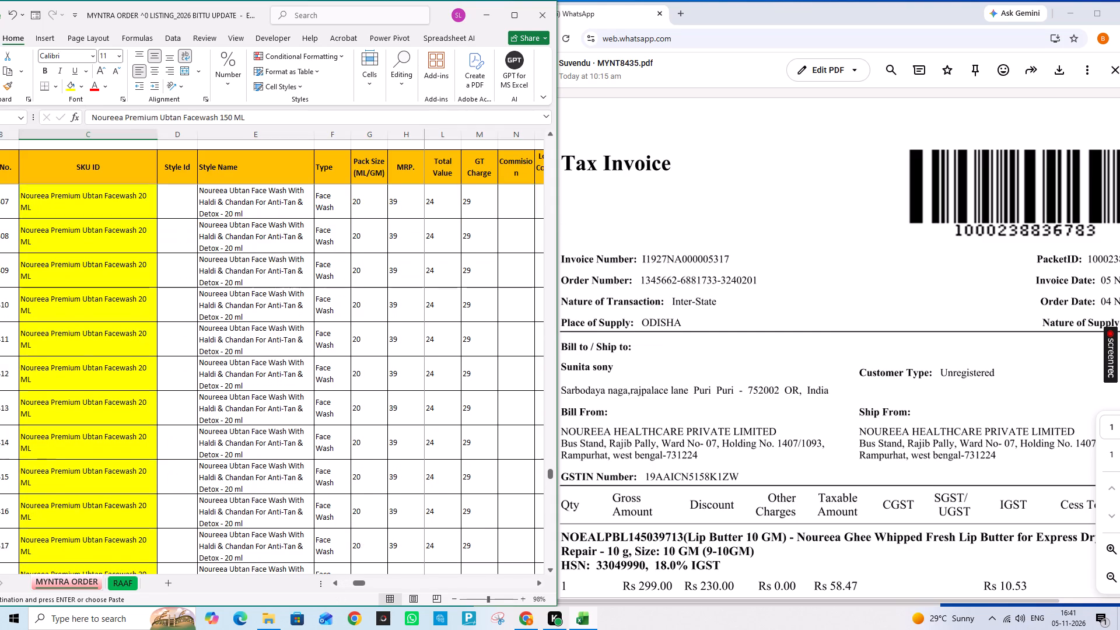
key("Page_Down")
key("Page_Down")
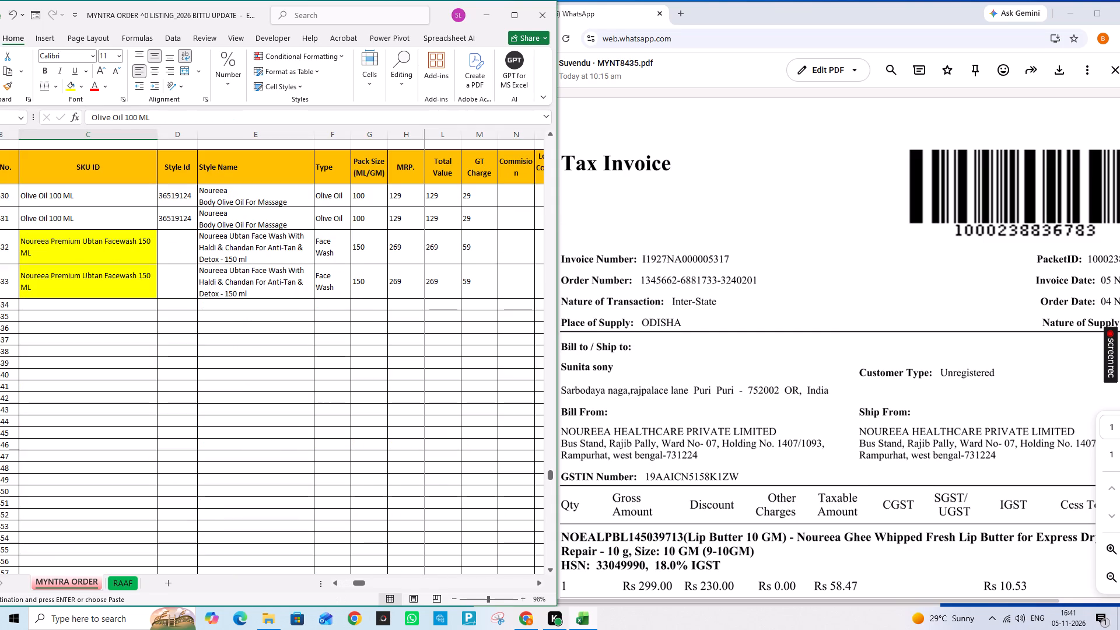
key("Down")
key("Down")
key("Down")
key("Down")
key("Return")
key("Right")
key("Right")
key("Right")
key("Right")
key("Right")
key("Right")
key("Right")
key("Right")
key("Right")
key("Right")
key("Right")
key("Right")
key("Right")
key("Right")
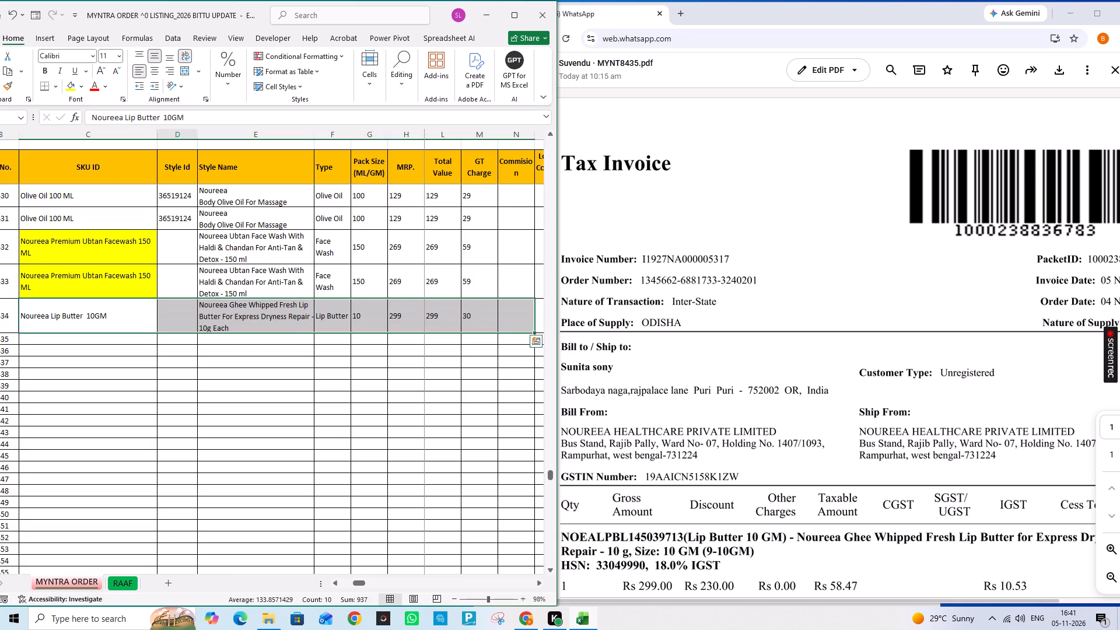
key("Right")
key("Right")
key("Right")
key("Right")
key("Right")
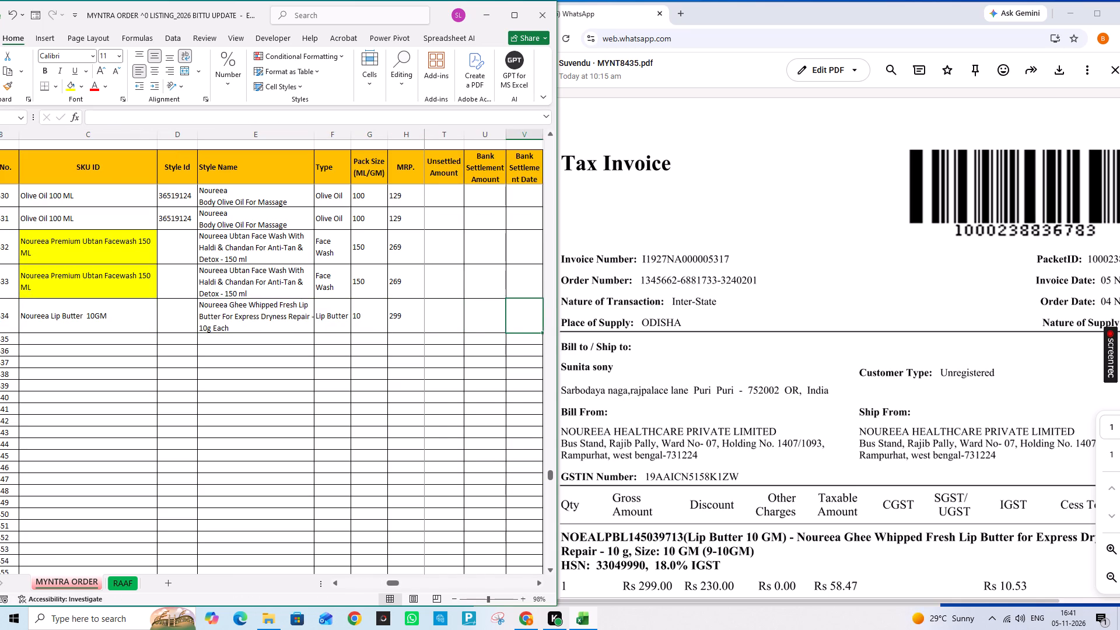
key("Right")
key("Right")
key("Right")
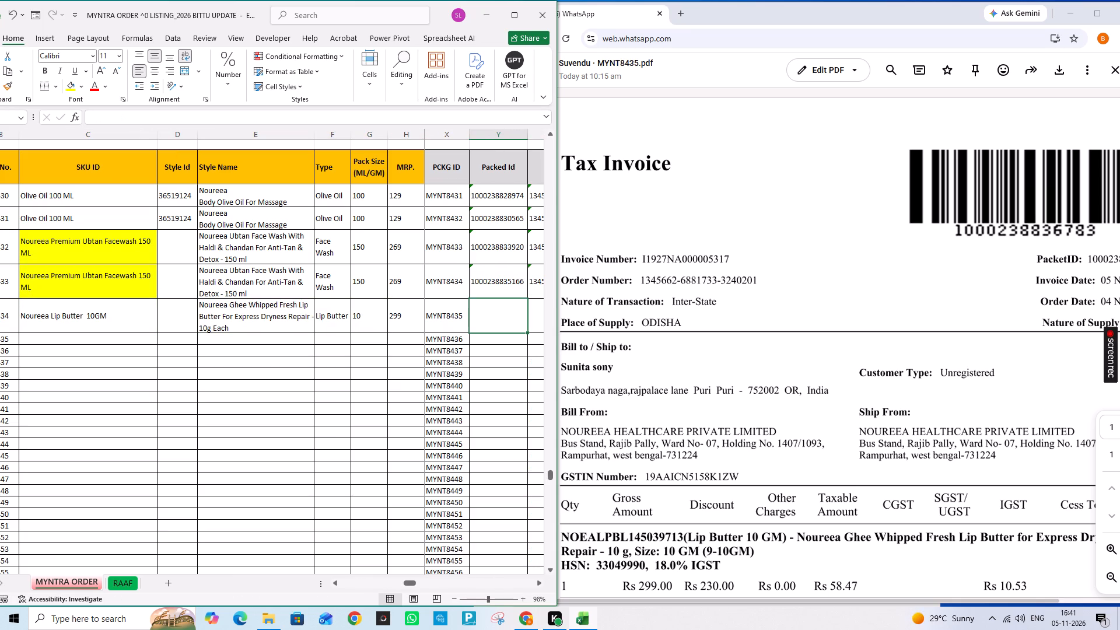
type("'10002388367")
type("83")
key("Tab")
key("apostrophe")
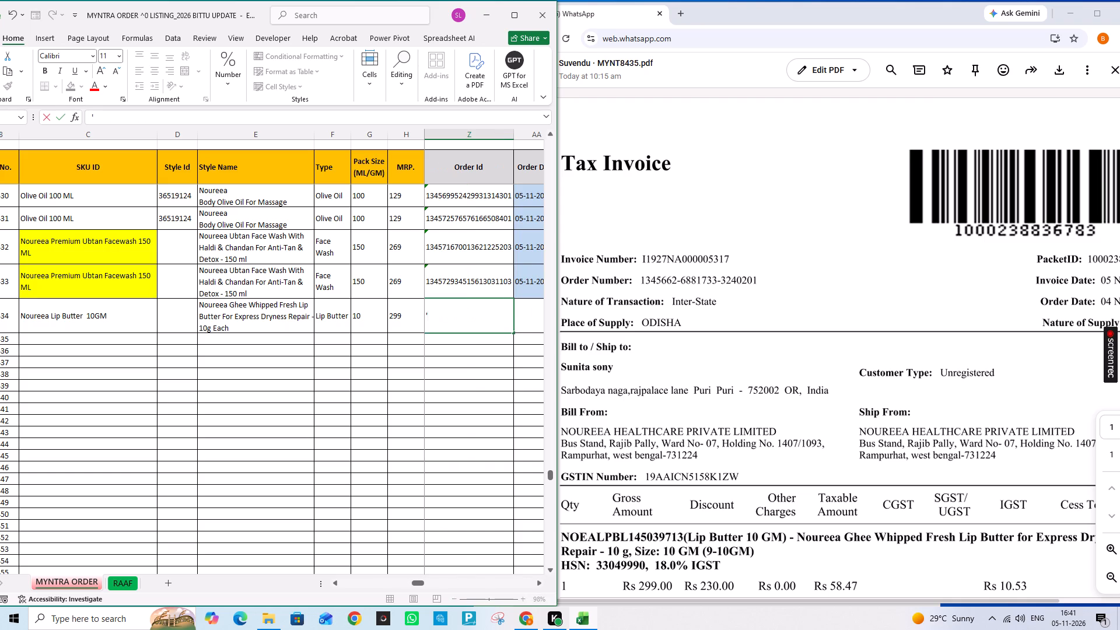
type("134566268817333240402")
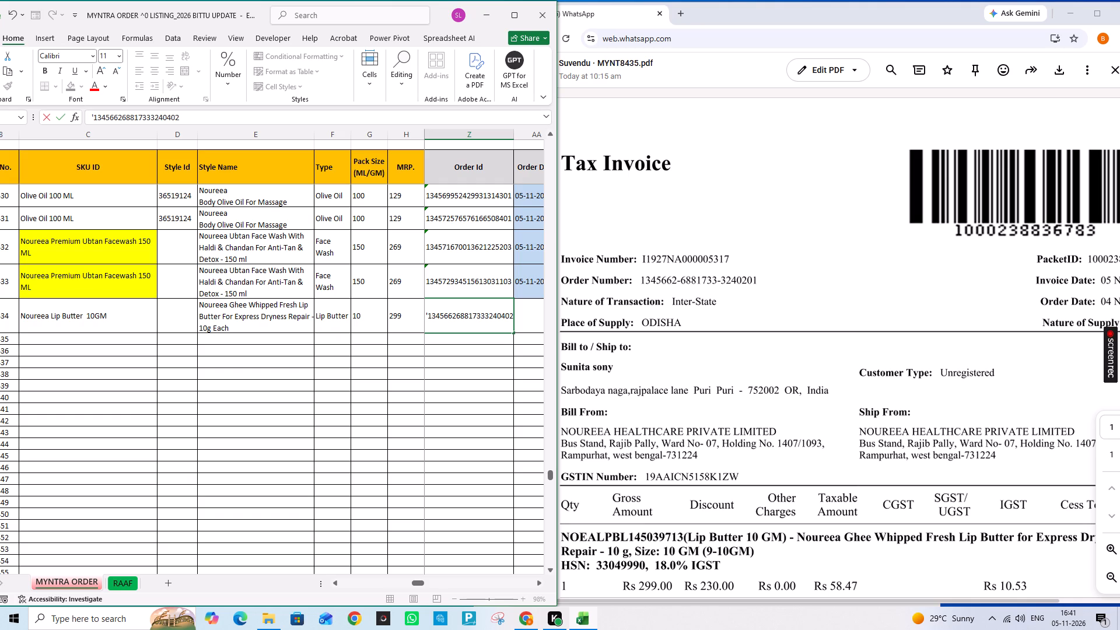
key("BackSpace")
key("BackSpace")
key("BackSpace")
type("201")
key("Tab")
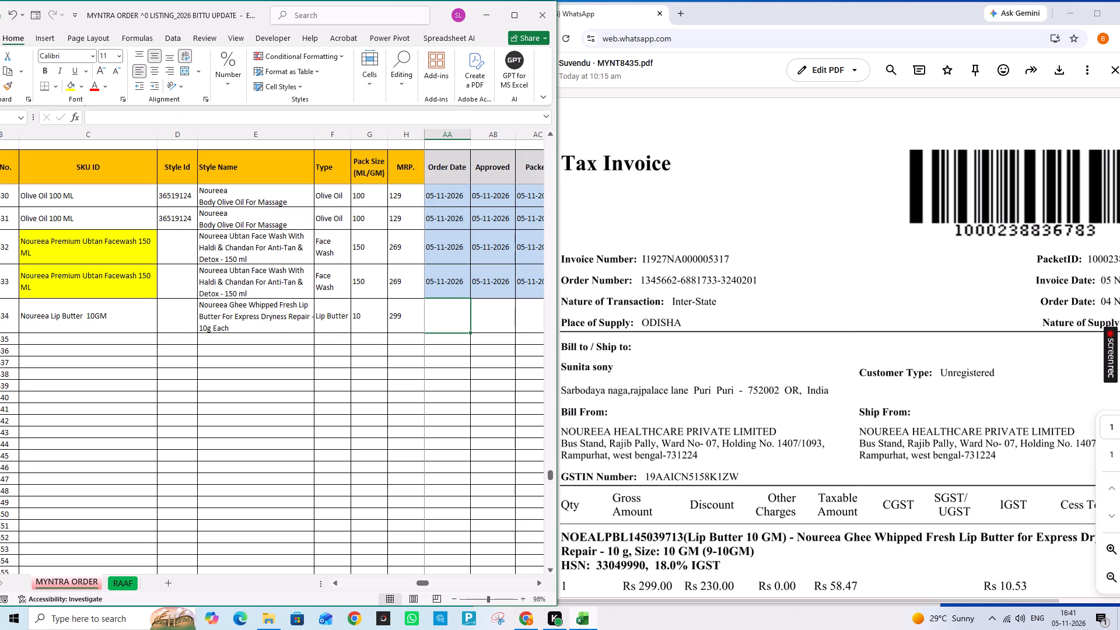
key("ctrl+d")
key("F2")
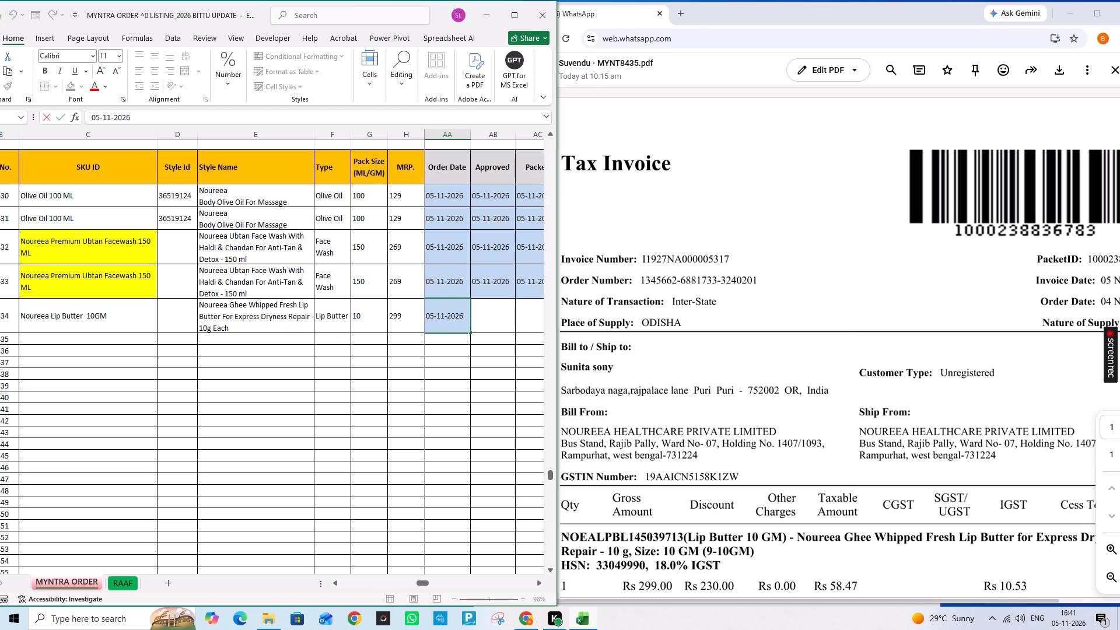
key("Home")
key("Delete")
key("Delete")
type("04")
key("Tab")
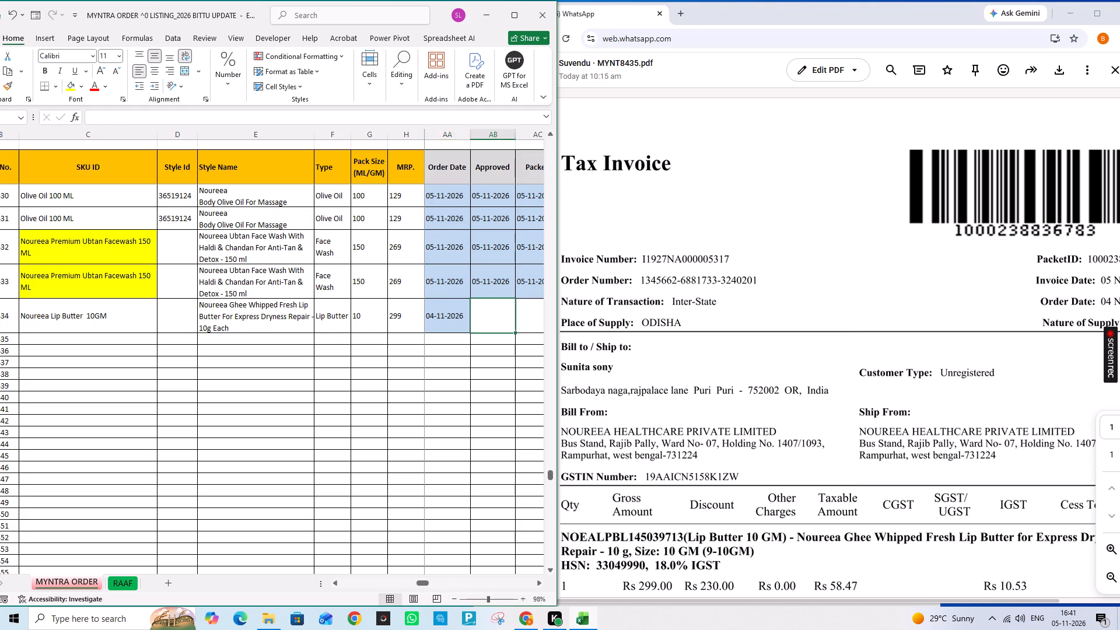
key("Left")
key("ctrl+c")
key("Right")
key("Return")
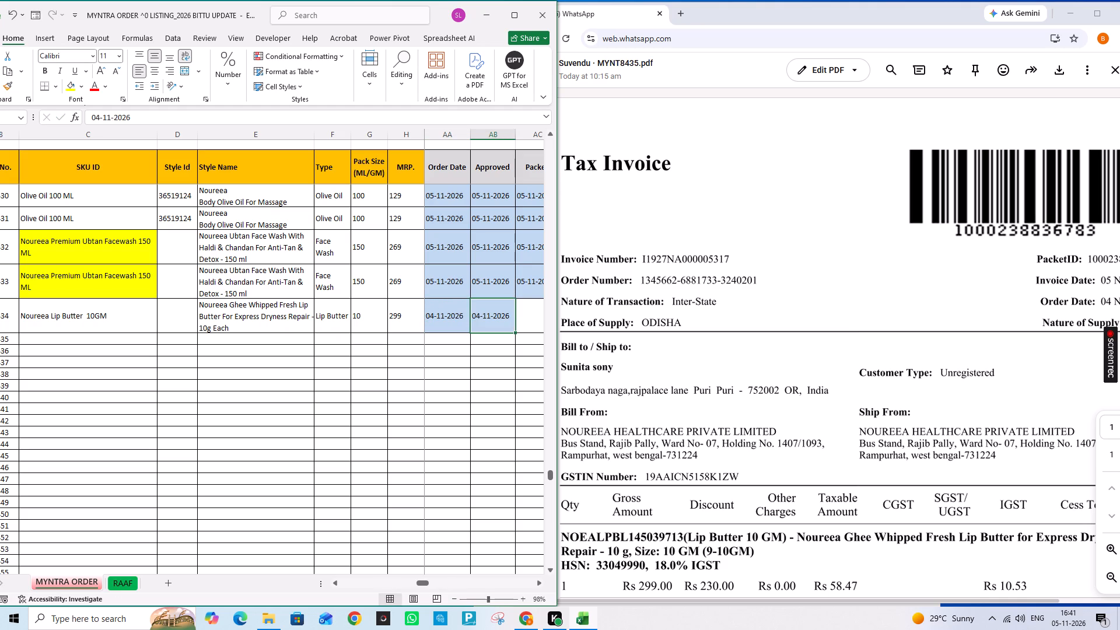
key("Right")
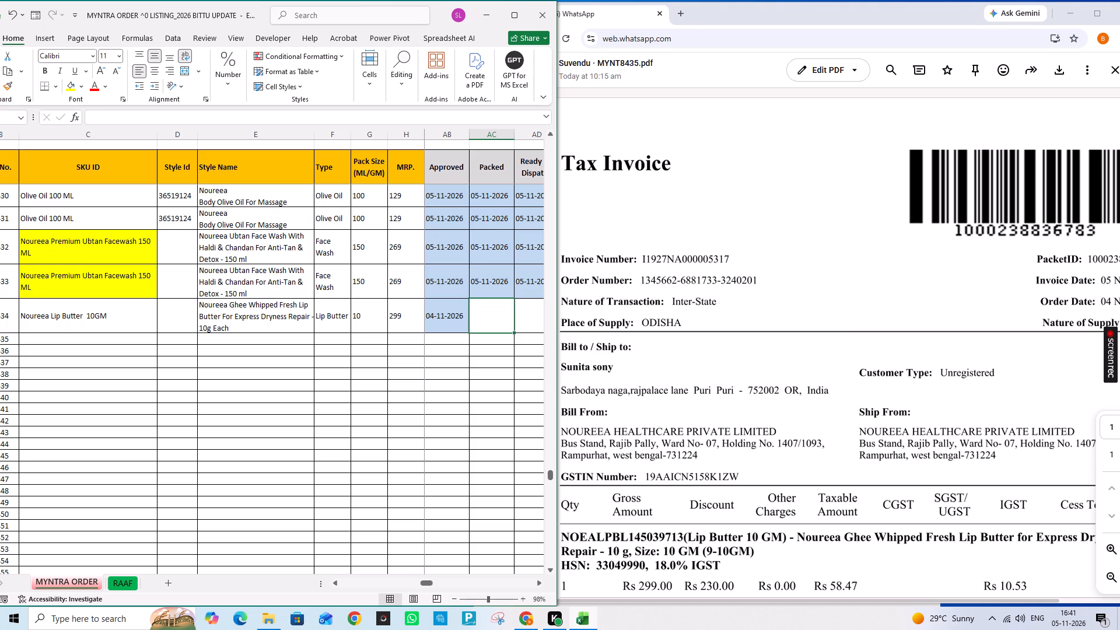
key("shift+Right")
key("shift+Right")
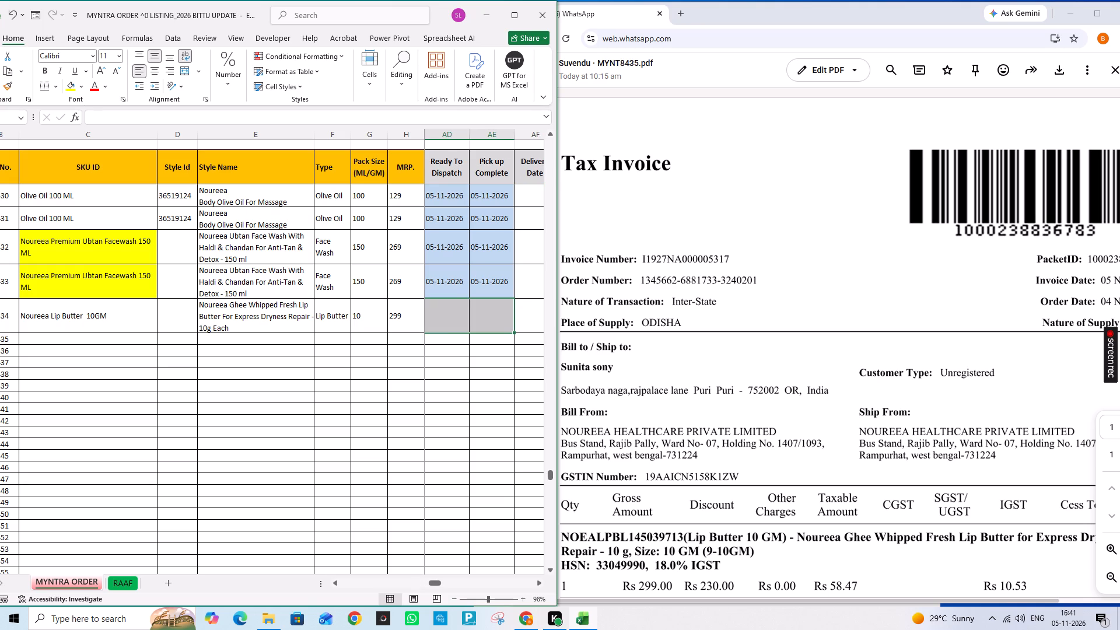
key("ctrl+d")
Select the Buyer Name cell in the MYNT8435 row for entering the invoice's buyer details.
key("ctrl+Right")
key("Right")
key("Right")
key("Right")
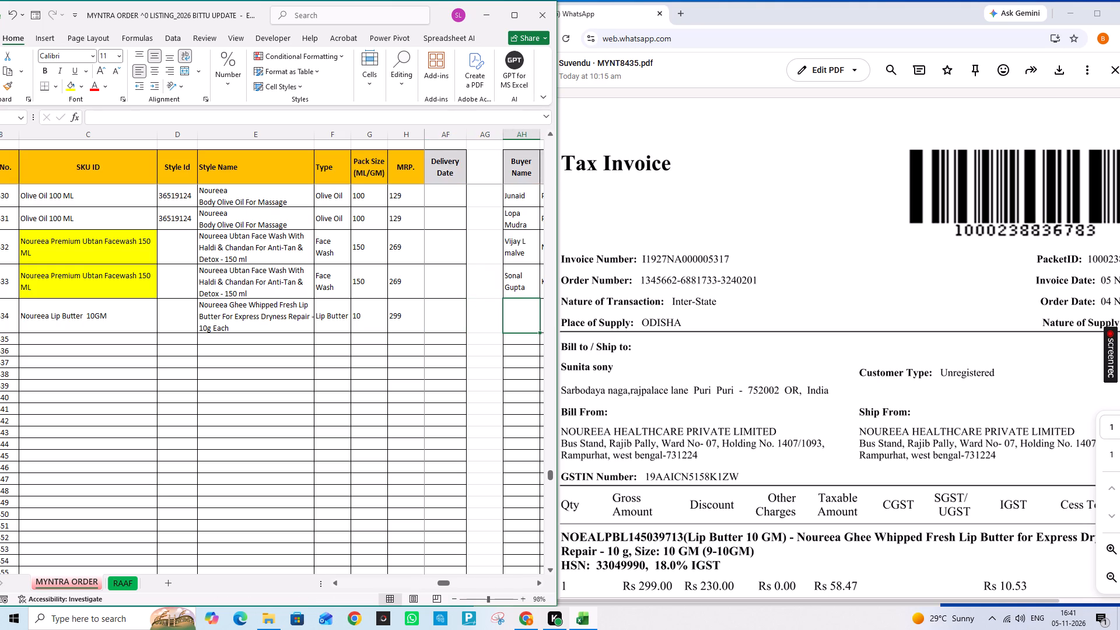
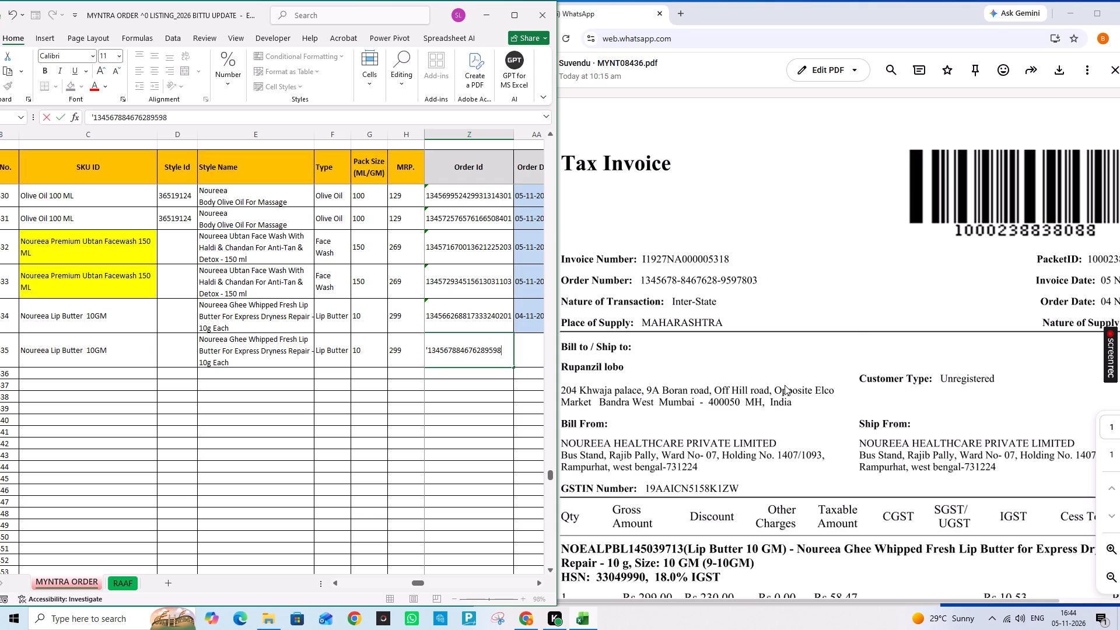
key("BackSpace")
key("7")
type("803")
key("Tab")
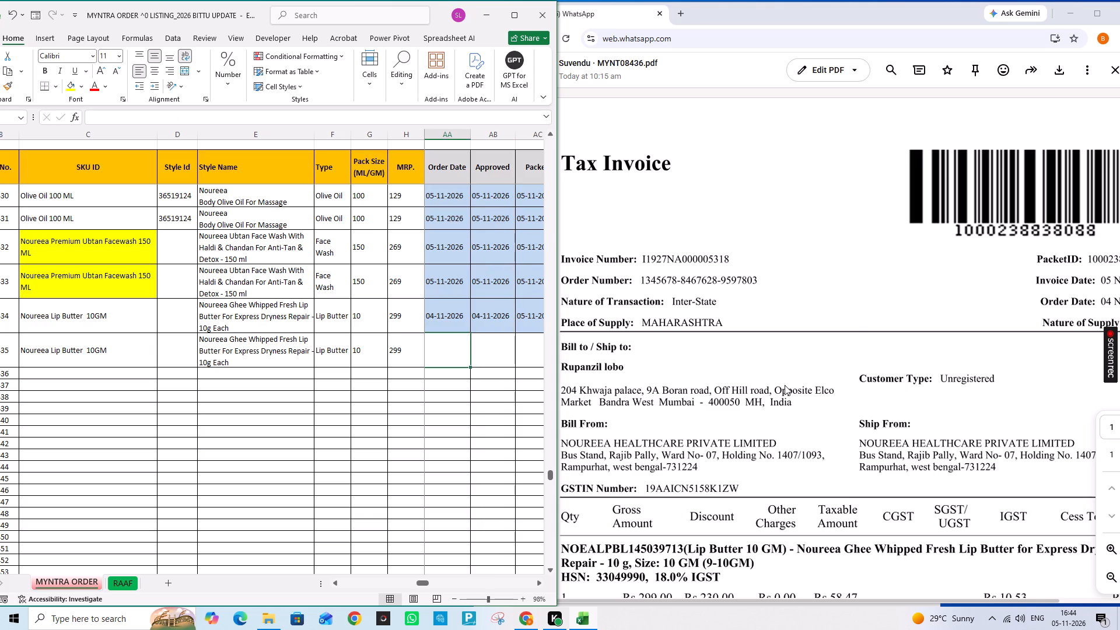
Fill the dates from Order Date through Pick up Complete down from the MYNT8435 row into the MYNT8436 row.
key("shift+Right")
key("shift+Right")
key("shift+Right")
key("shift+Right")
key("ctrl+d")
Enter the buyer's name from the invoice in the MYNT8436 row's Buyer Name cell.
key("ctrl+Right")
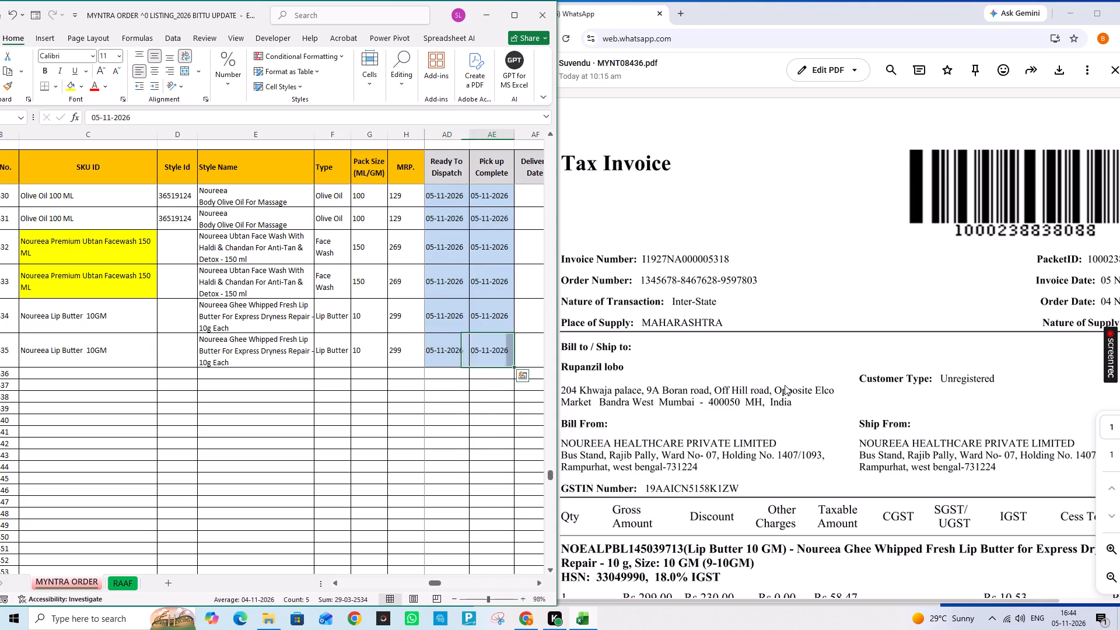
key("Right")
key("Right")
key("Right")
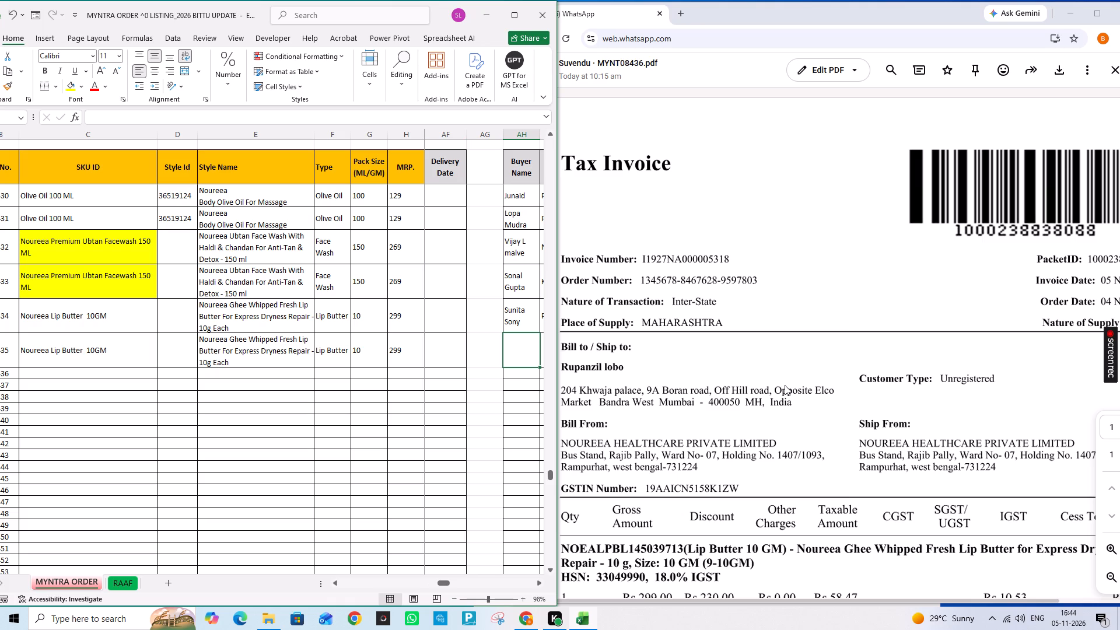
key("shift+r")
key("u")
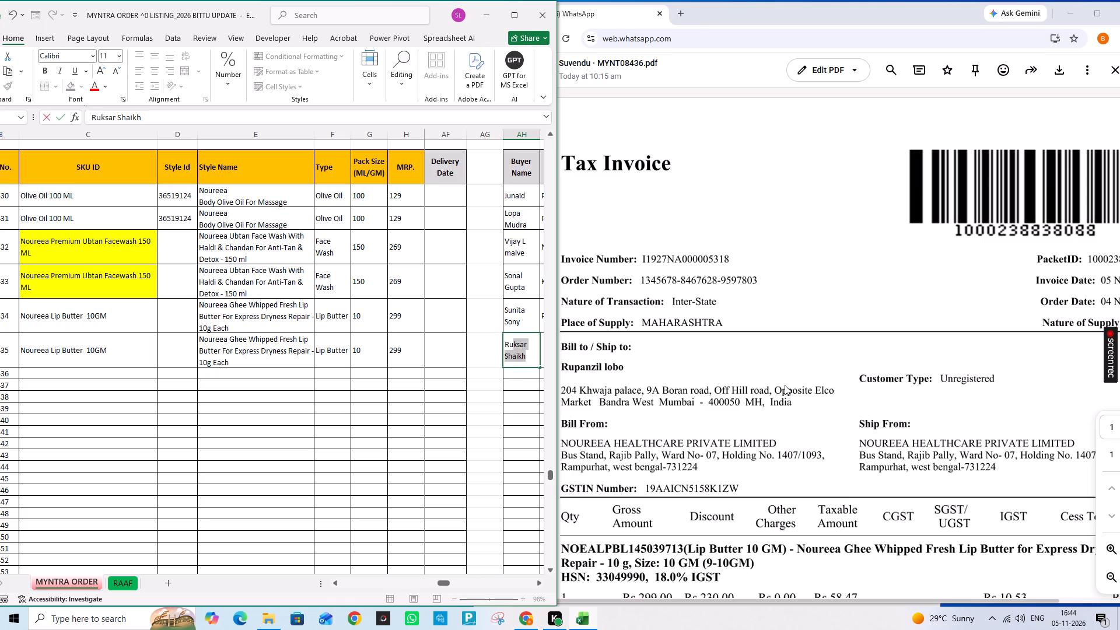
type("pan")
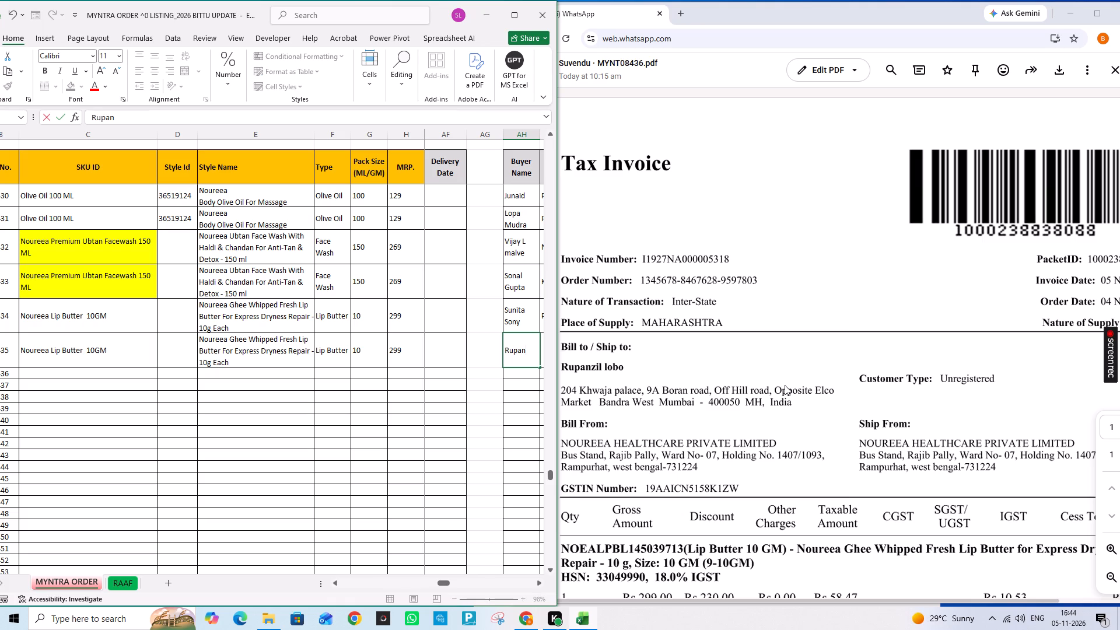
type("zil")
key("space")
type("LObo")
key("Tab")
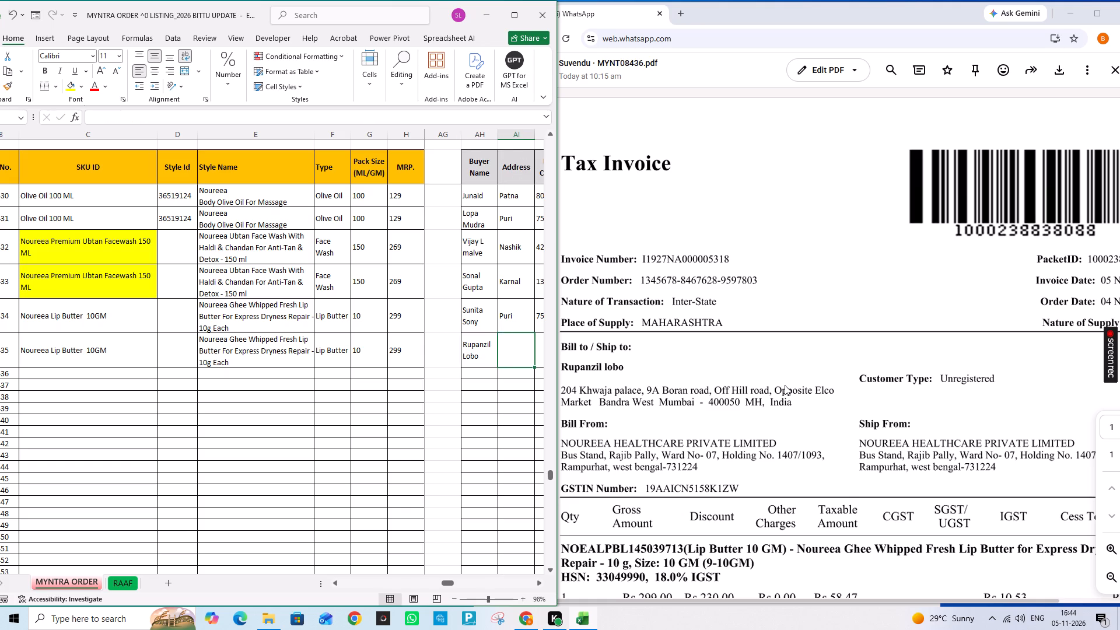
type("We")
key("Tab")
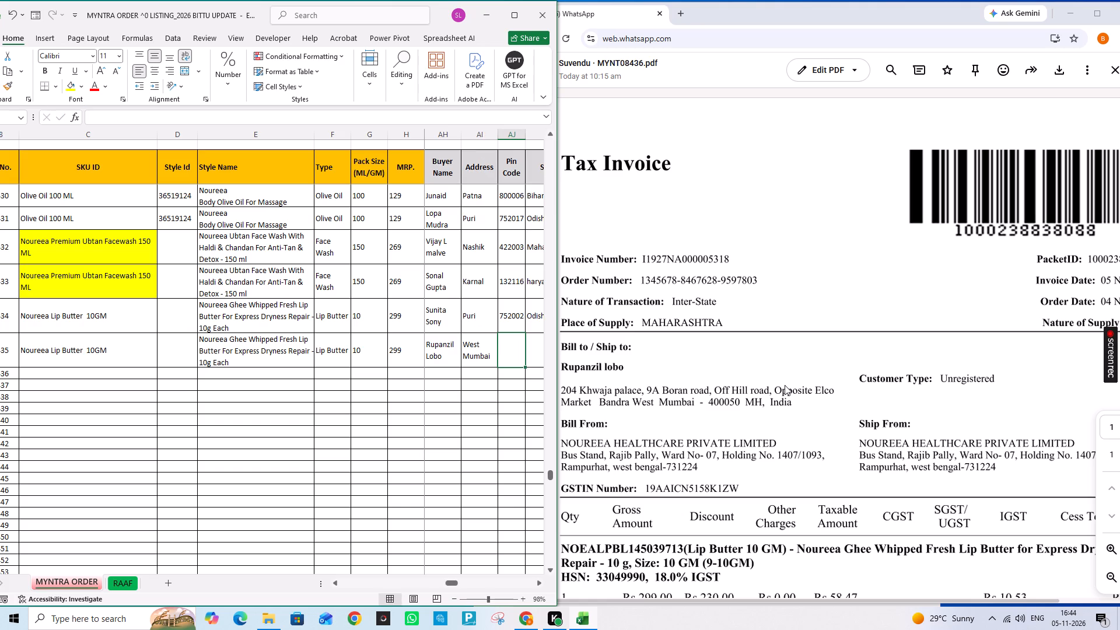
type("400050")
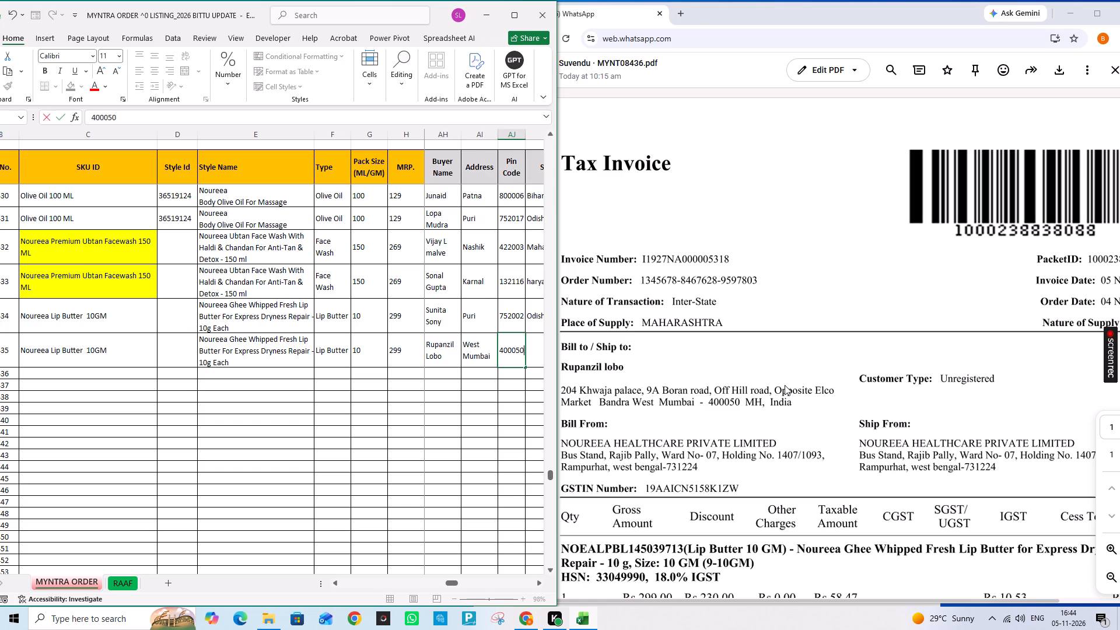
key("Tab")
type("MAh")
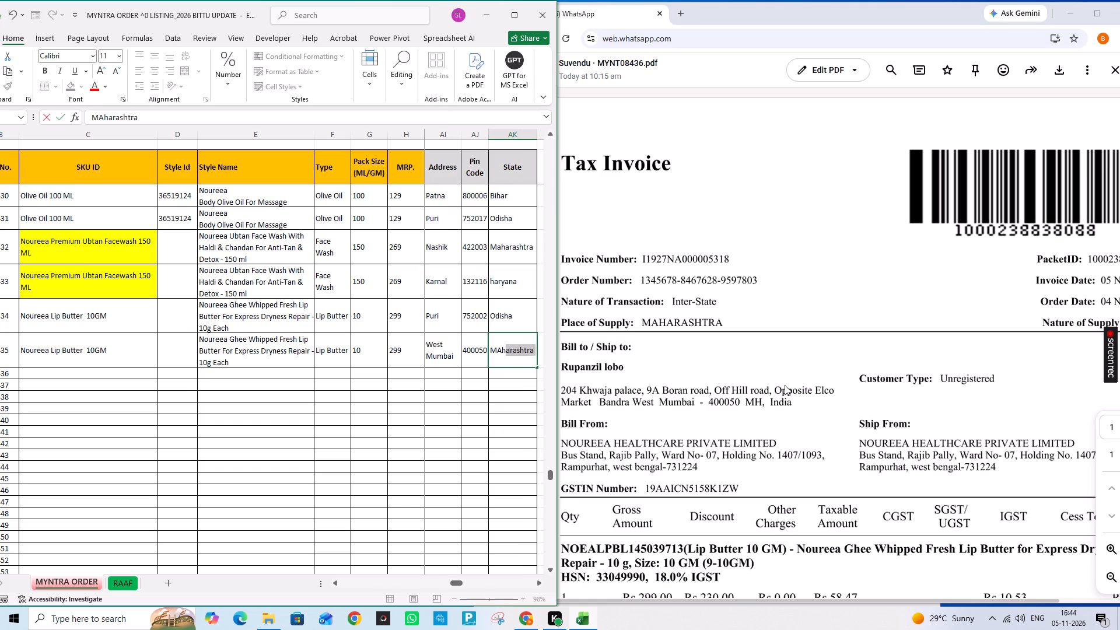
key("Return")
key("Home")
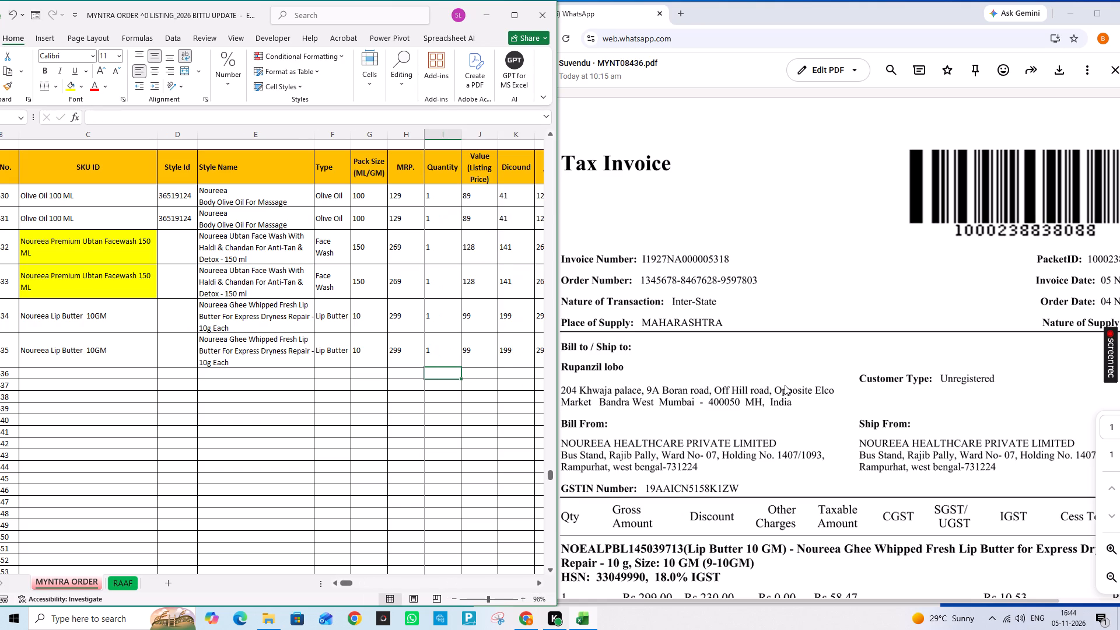
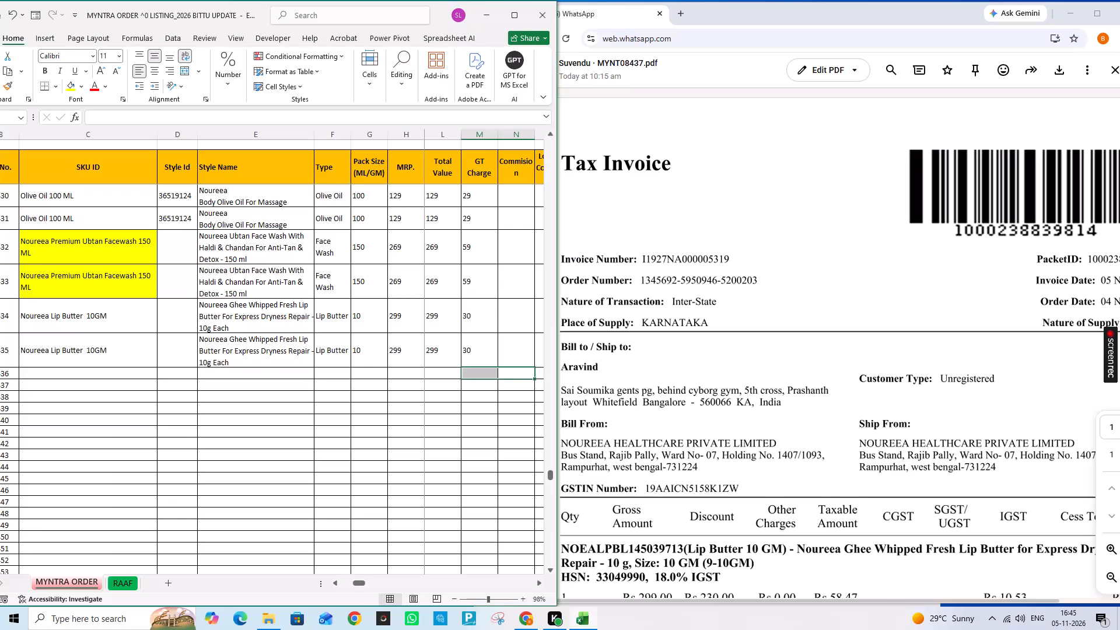
Fill the blank row below MYNT8436 with that row's Noureea Lip Butter 10GM product and pricing details, from SKU ID onward.
key("shift+Left")
key("shift+Right")
key("ctrl+d")
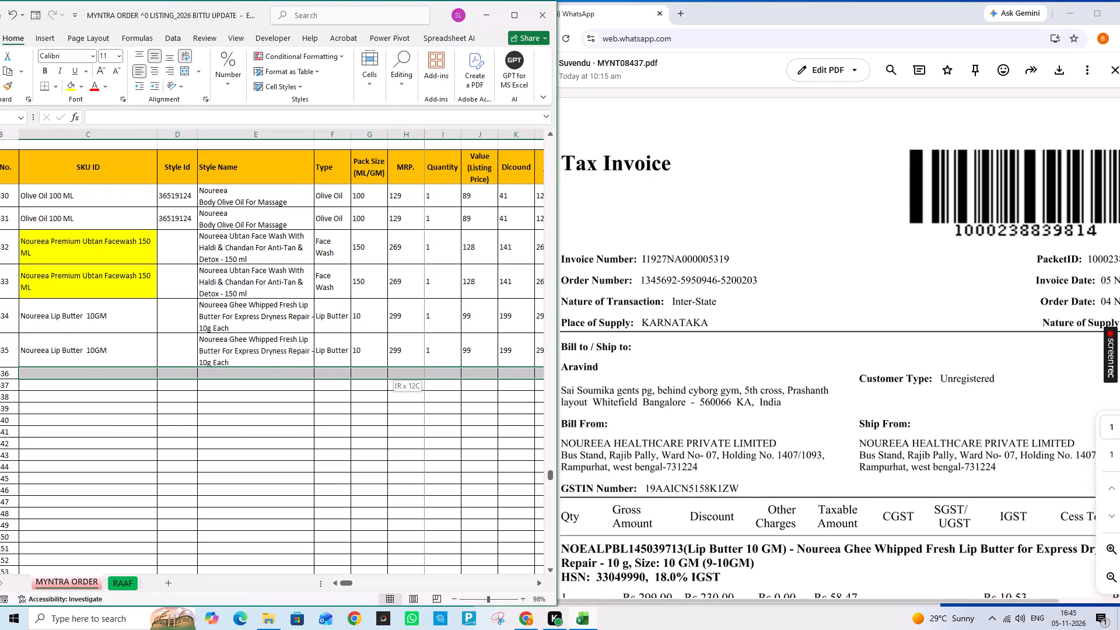
key("ctrl+Right")
key("Right")
key("apostrophe")
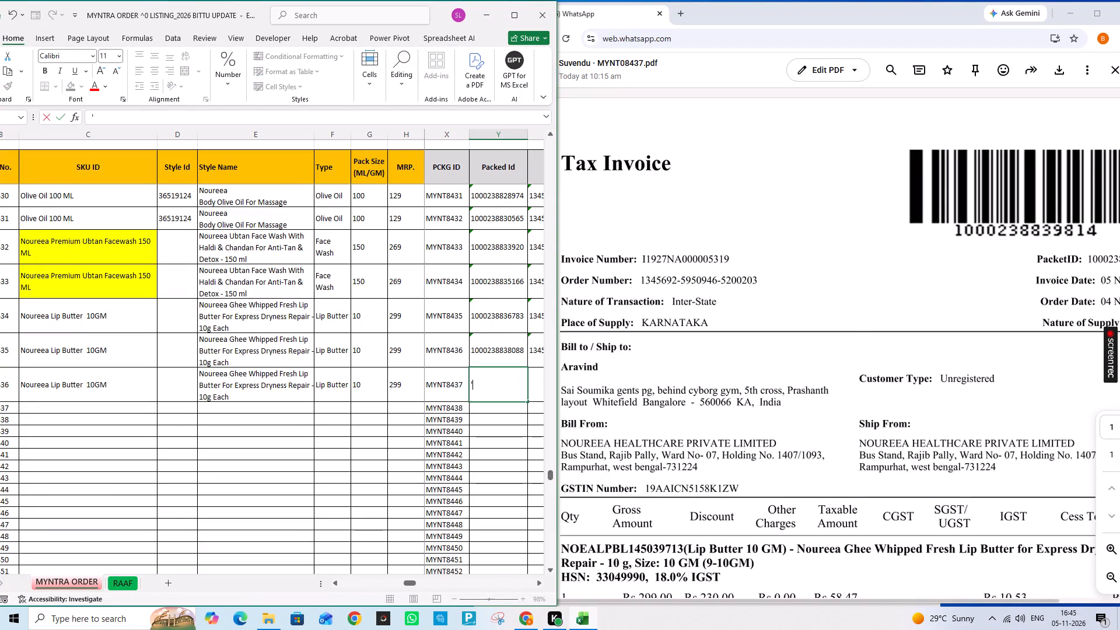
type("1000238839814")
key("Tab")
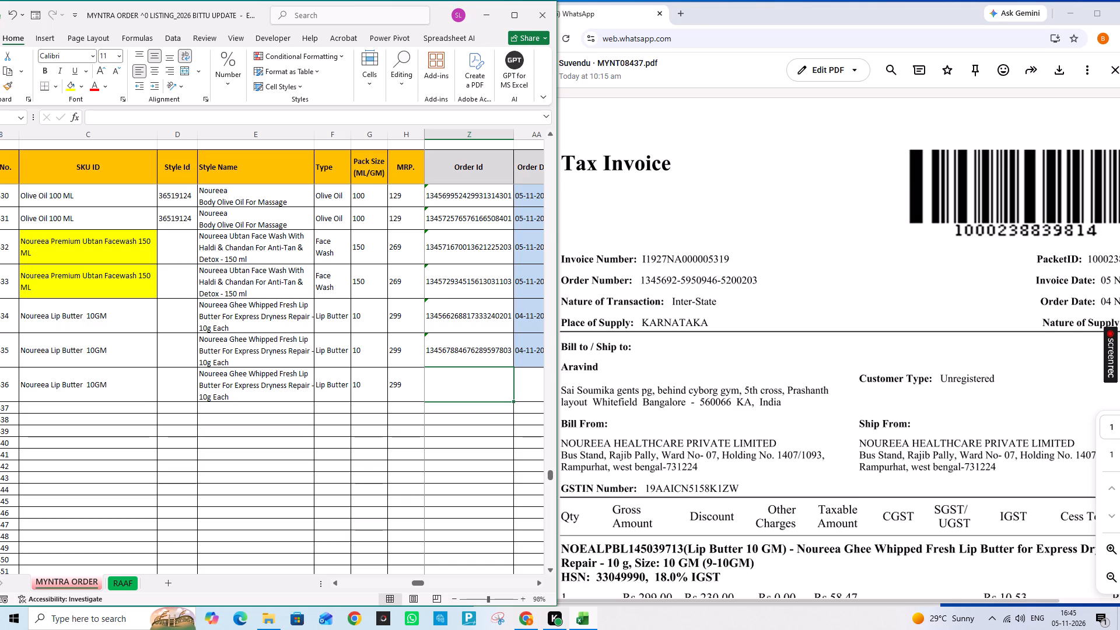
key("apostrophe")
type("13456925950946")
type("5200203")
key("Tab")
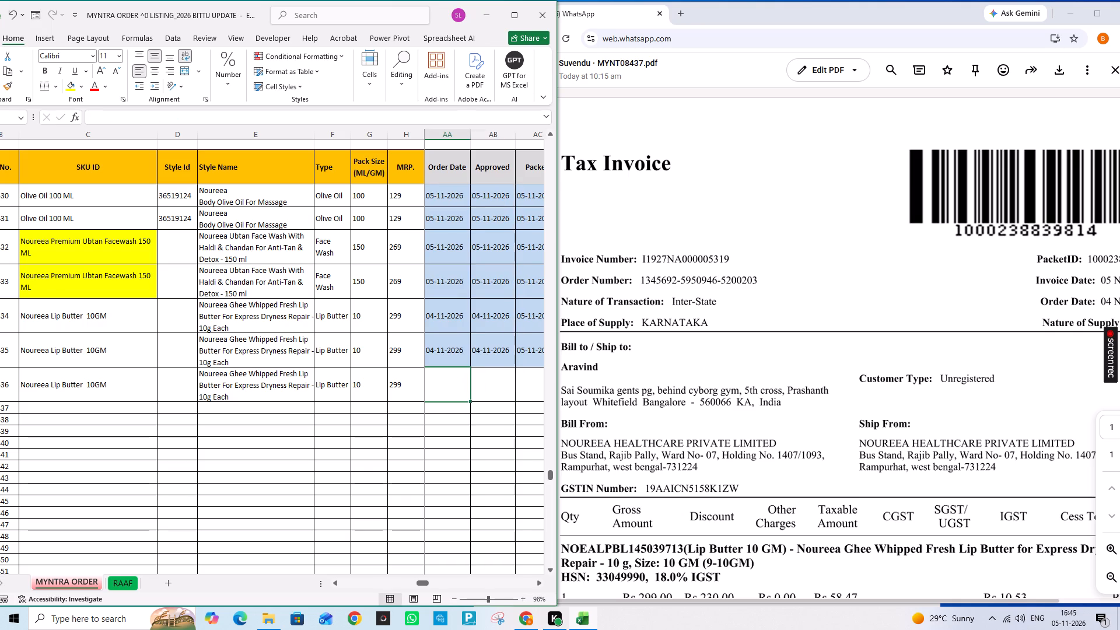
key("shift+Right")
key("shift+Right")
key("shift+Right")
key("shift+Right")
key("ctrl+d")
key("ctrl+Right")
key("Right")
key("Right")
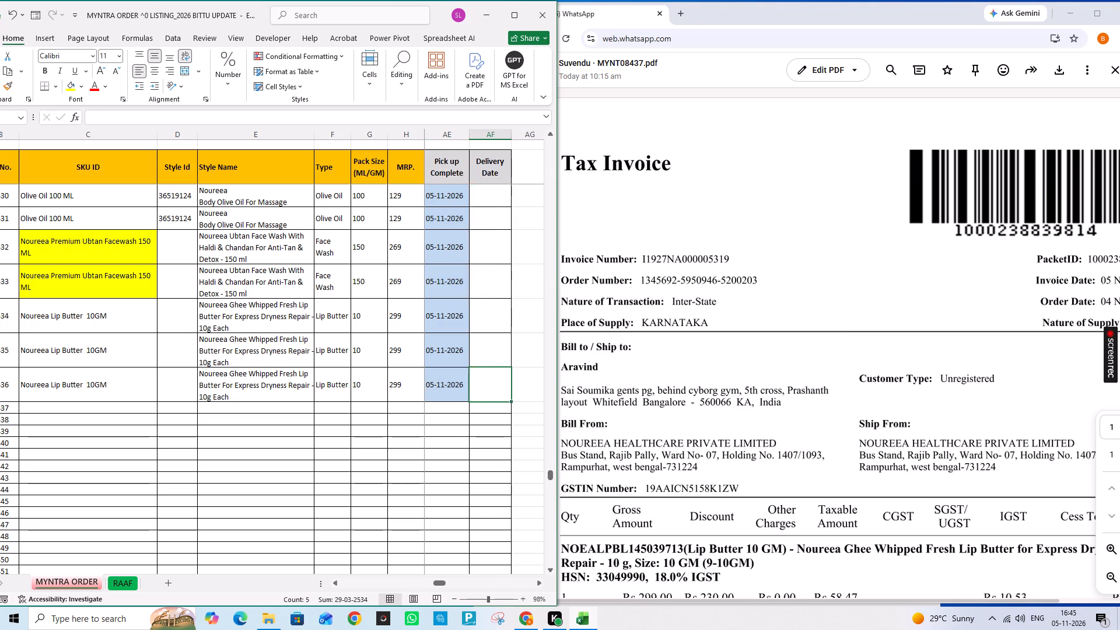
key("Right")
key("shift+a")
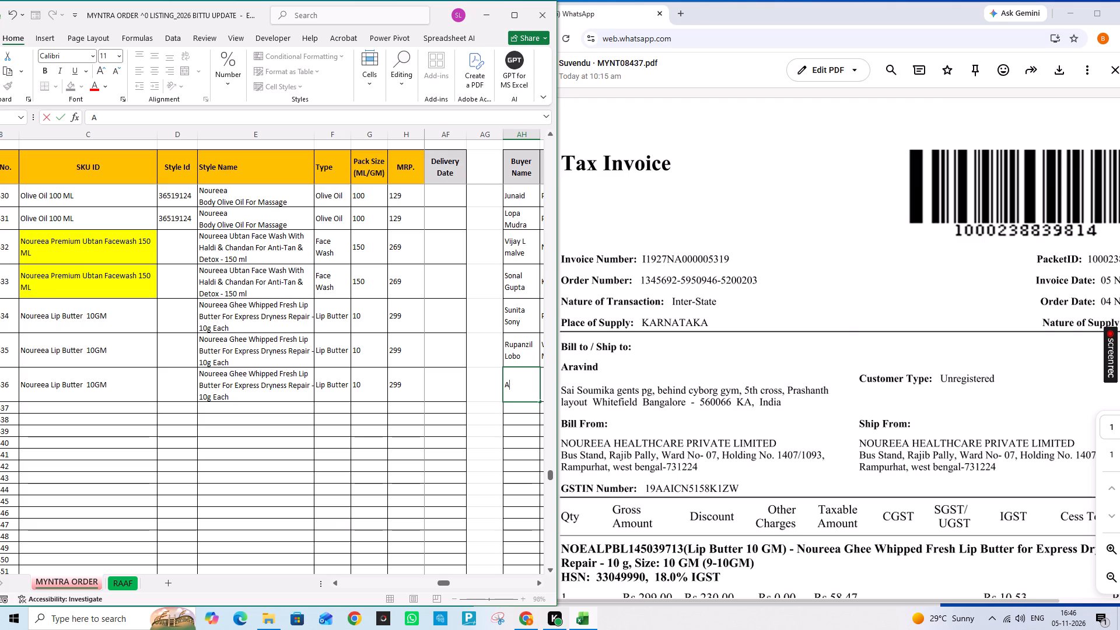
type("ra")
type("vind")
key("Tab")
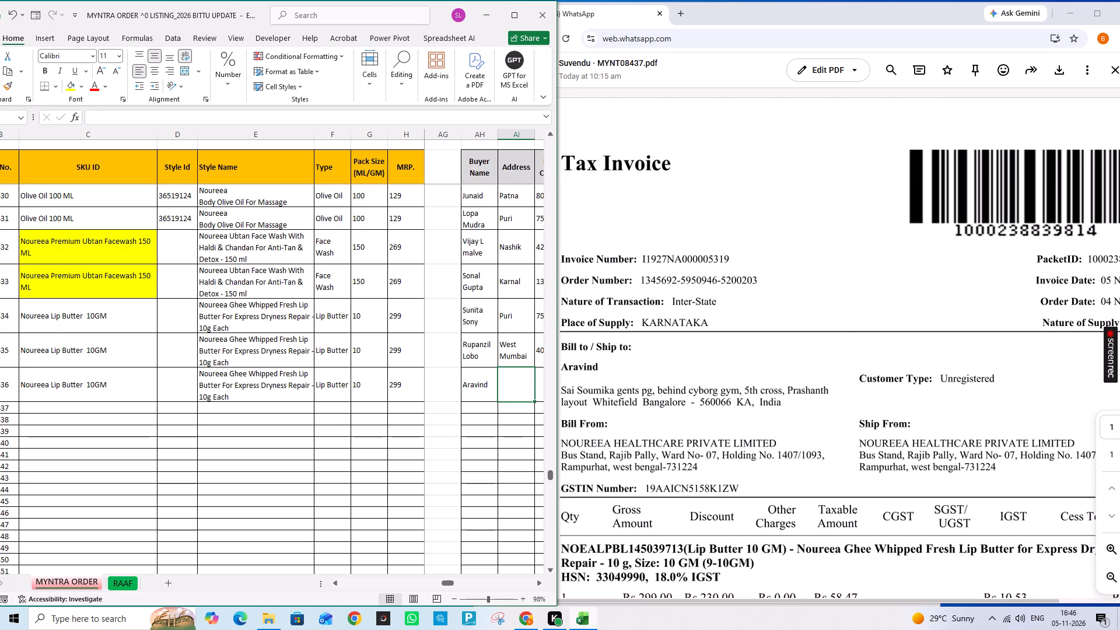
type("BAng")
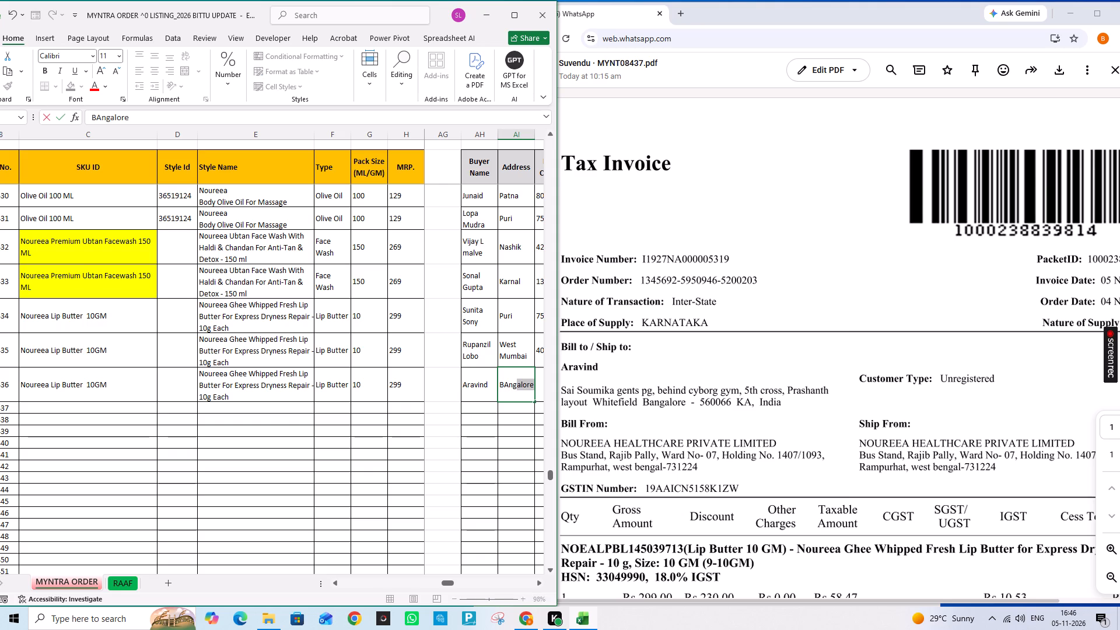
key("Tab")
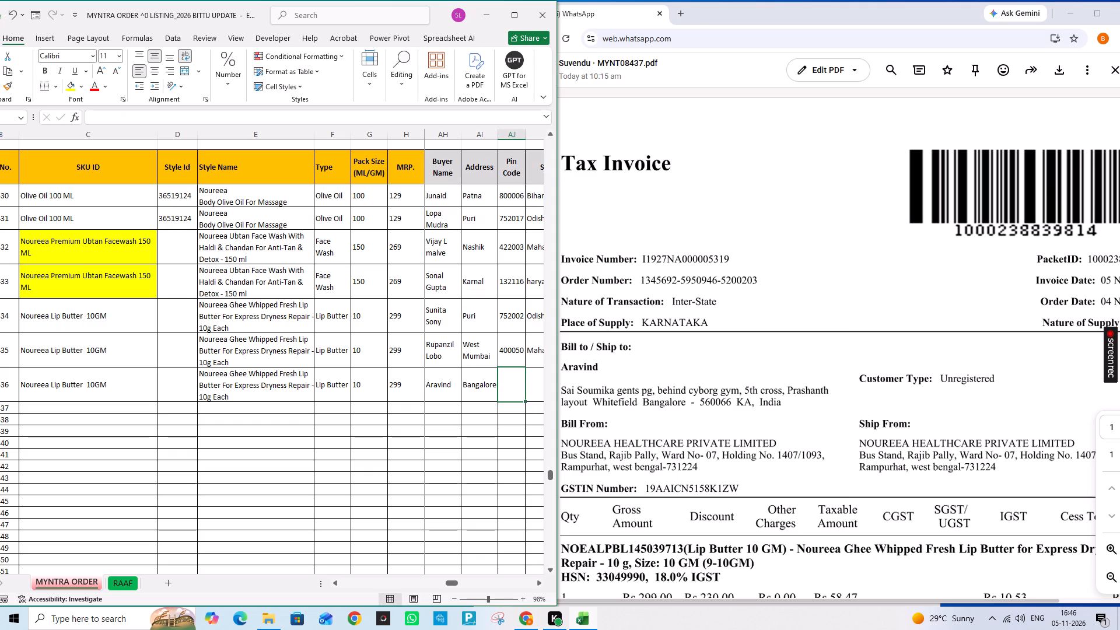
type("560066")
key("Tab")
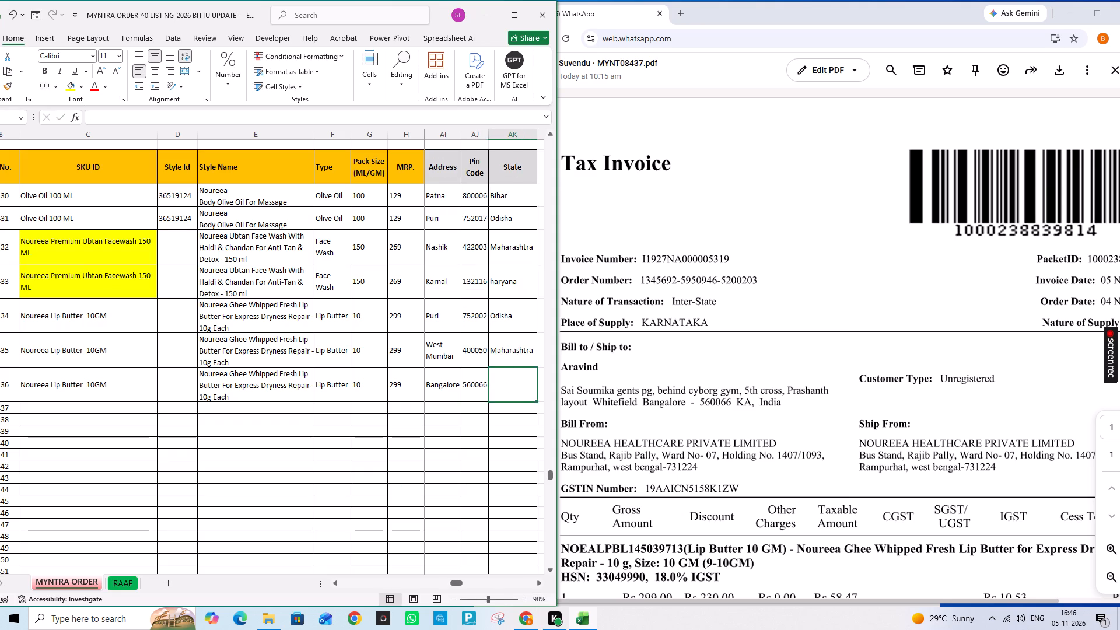
Enter Karnataka as the State for the Bangalore buyer in the last filled Noureea Lip Butter 10GM row and save the workbook.
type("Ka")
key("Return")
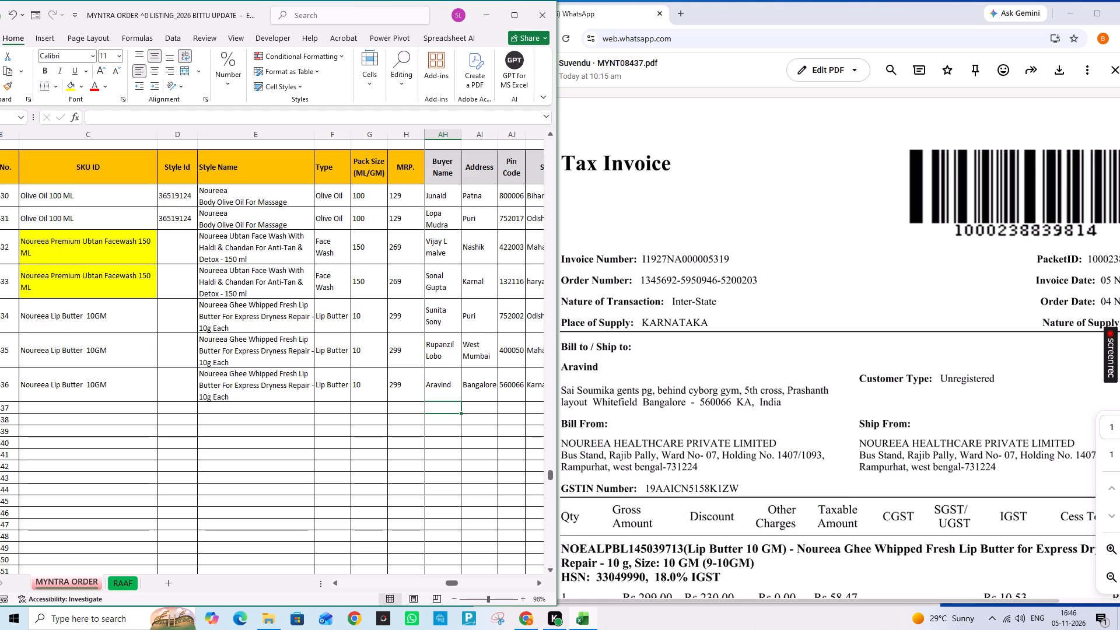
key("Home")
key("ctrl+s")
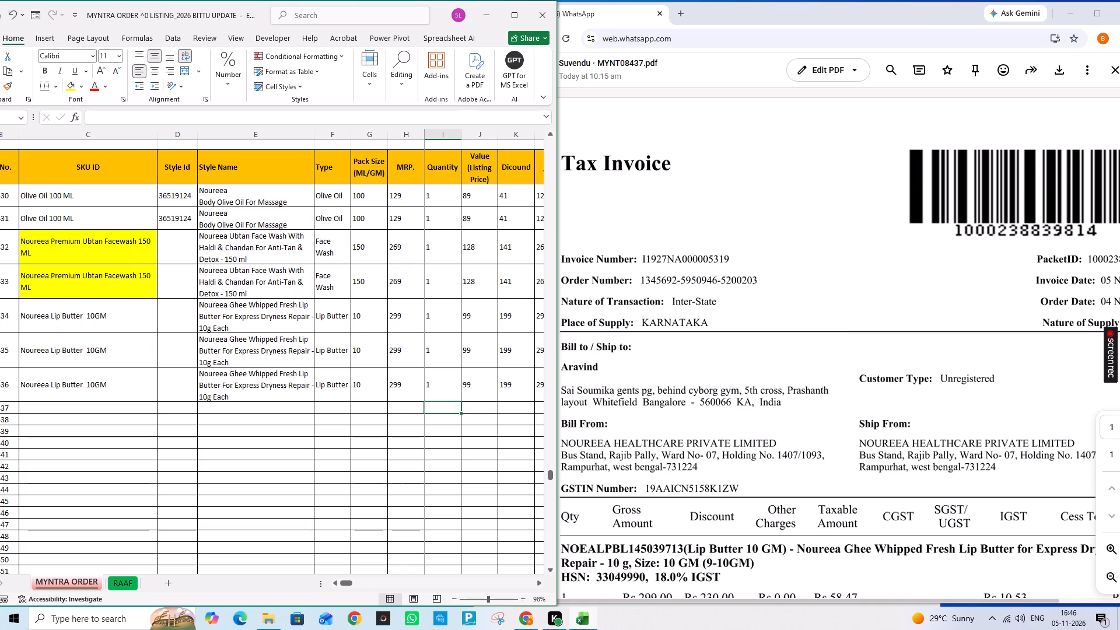
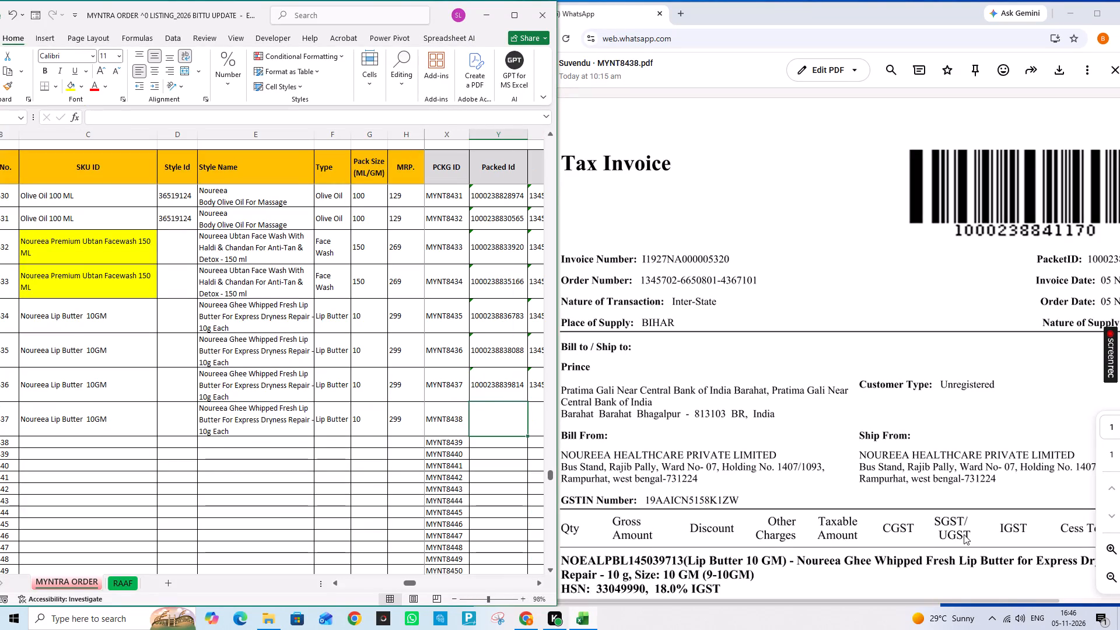
key("apostrophe")
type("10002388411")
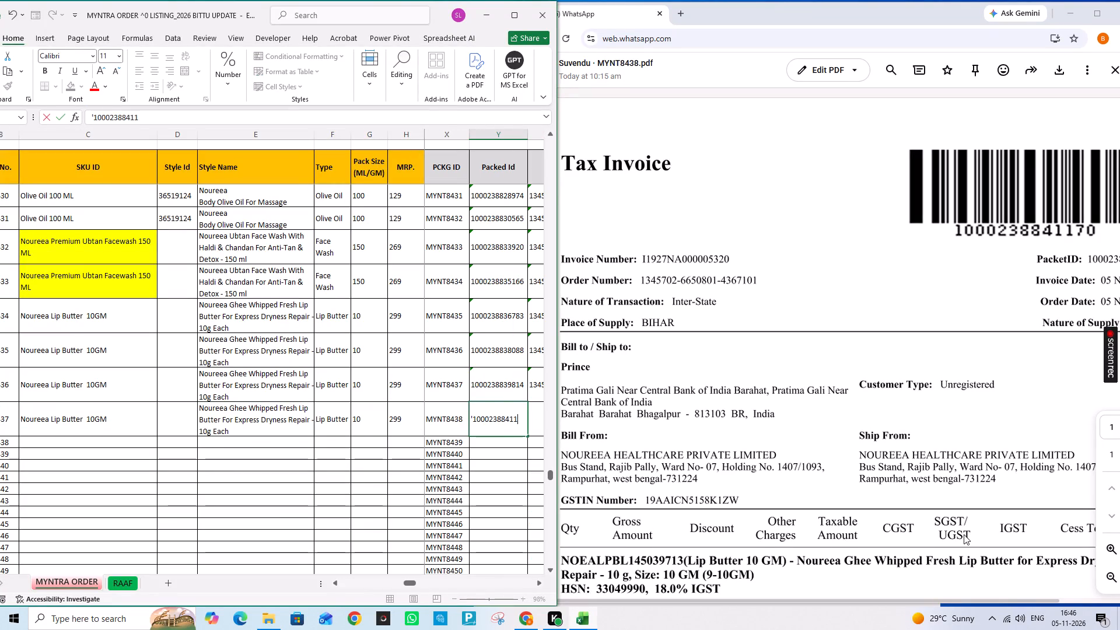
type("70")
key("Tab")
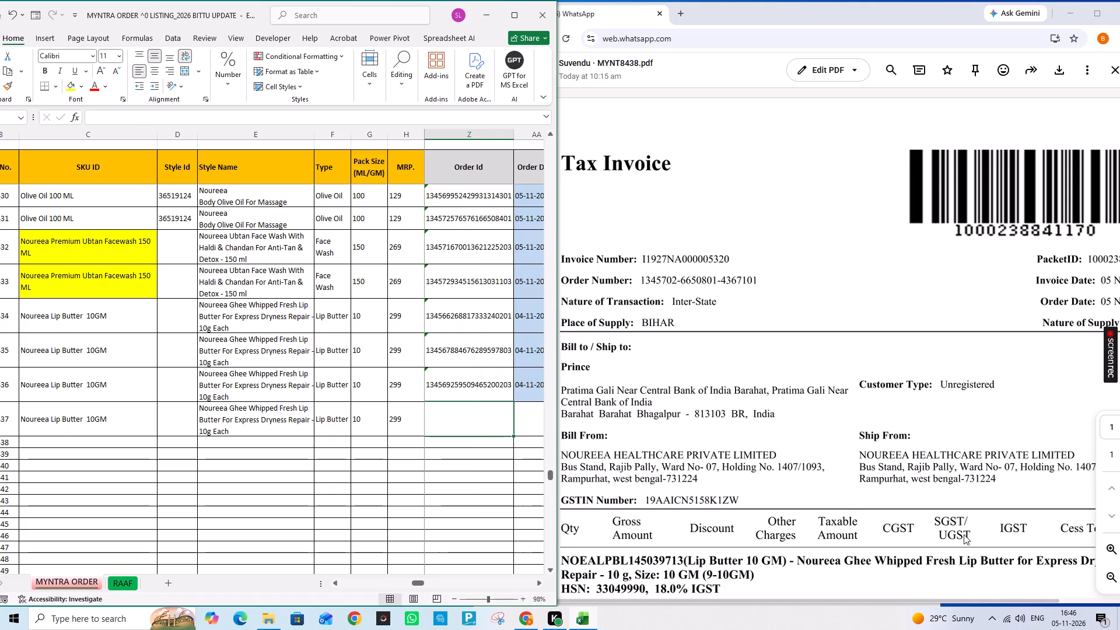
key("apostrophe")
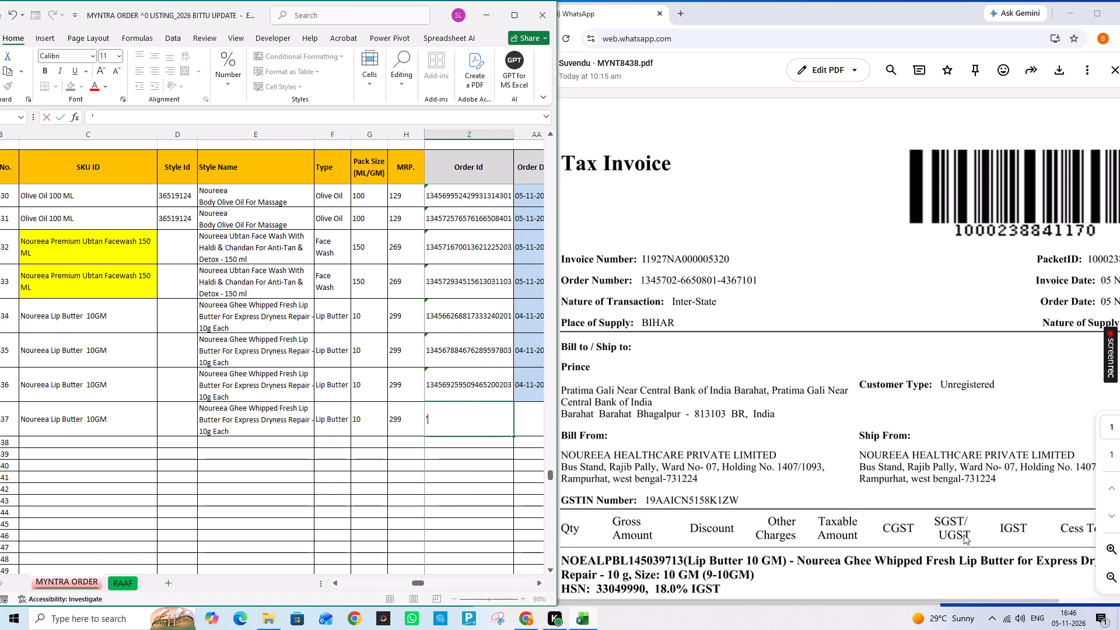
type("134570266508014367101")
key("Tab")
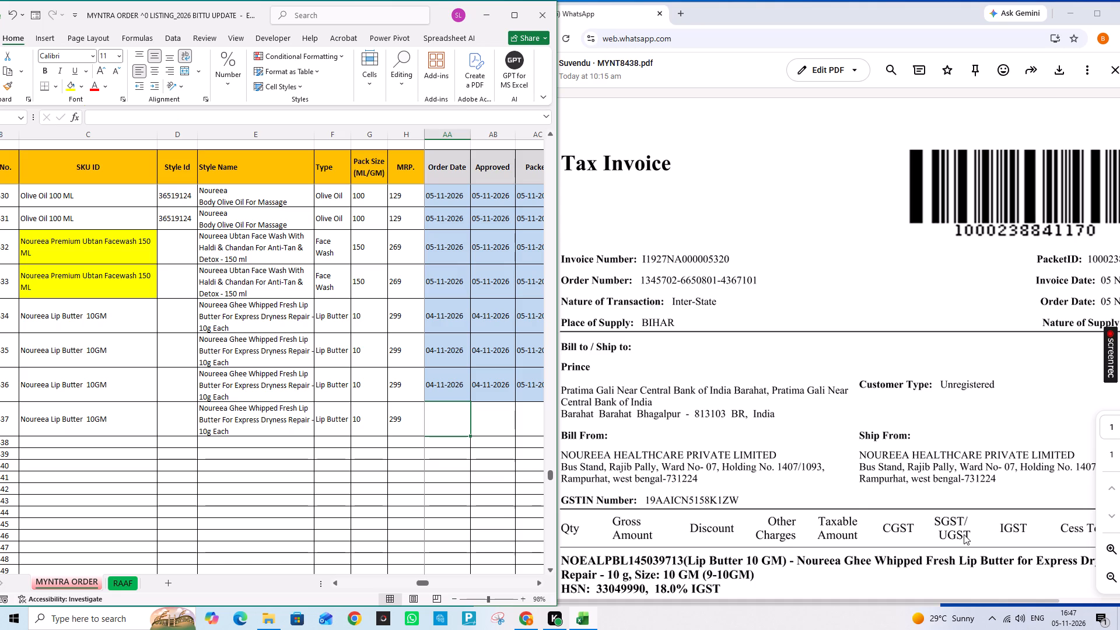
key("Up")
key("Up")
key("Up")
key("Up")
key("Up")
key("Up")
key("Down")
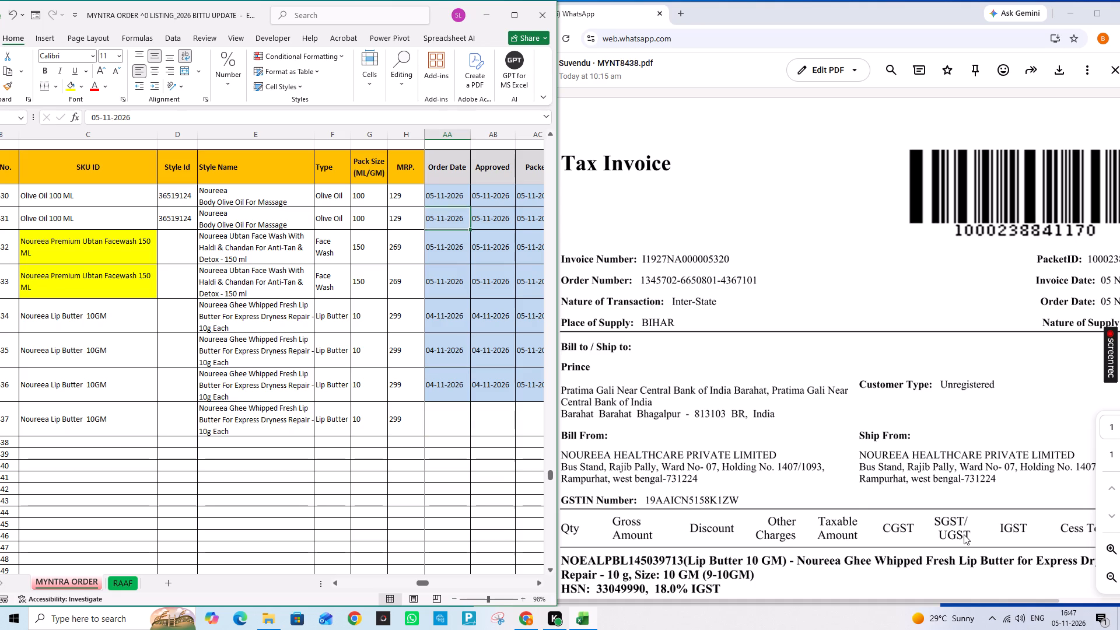
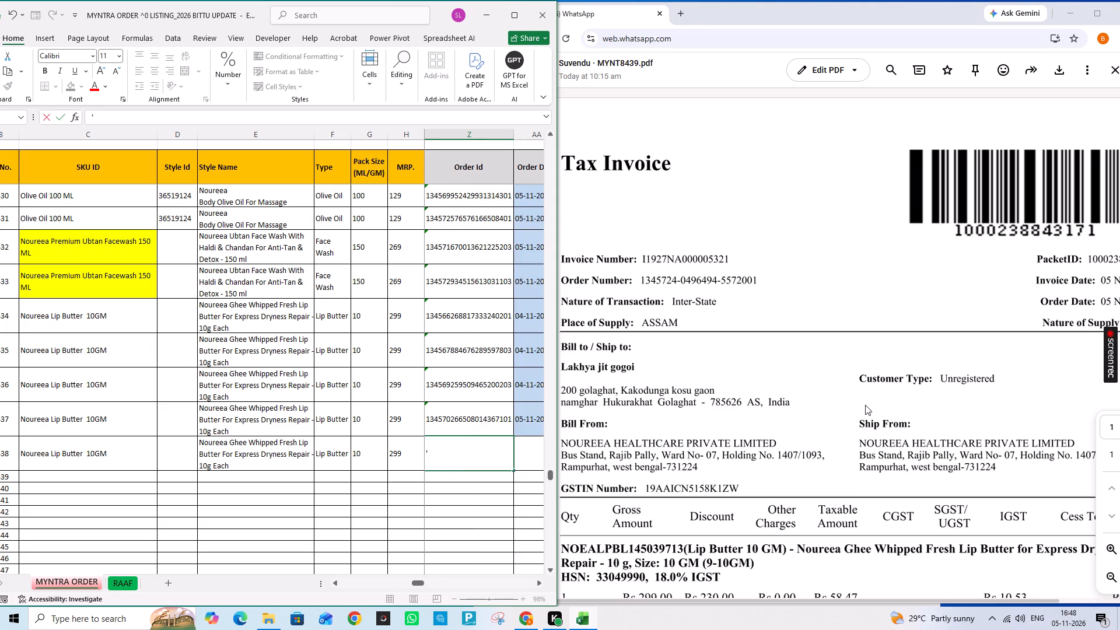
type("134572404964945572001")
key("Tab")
Fill the MYNT8439 row's dates, Order Date through Pick up Complete, with 05-11-2026 from the MYNT8438 row above.
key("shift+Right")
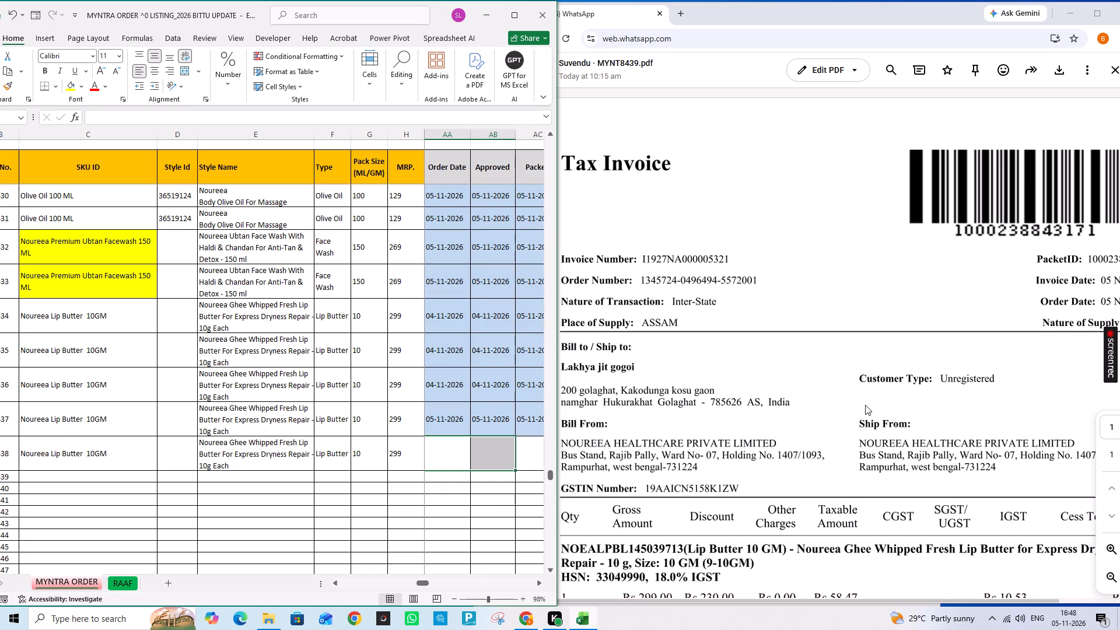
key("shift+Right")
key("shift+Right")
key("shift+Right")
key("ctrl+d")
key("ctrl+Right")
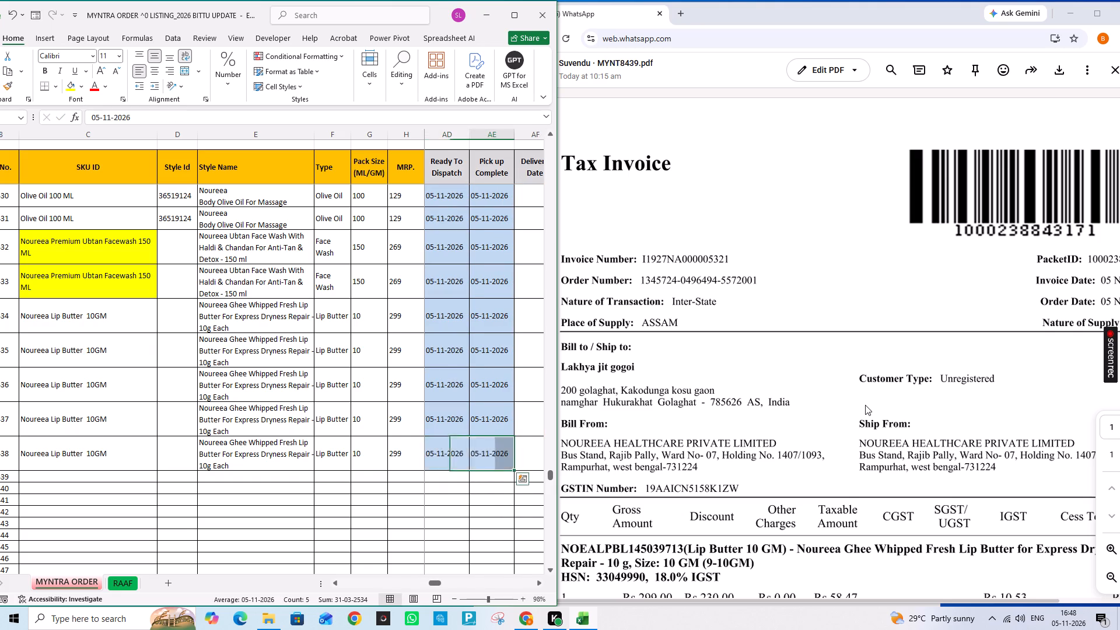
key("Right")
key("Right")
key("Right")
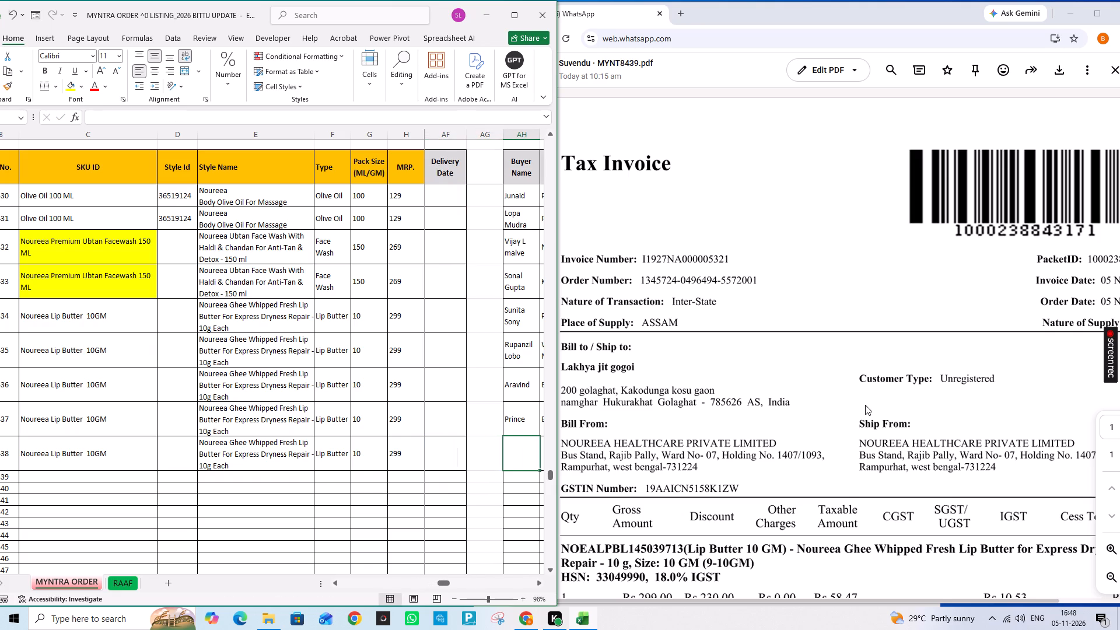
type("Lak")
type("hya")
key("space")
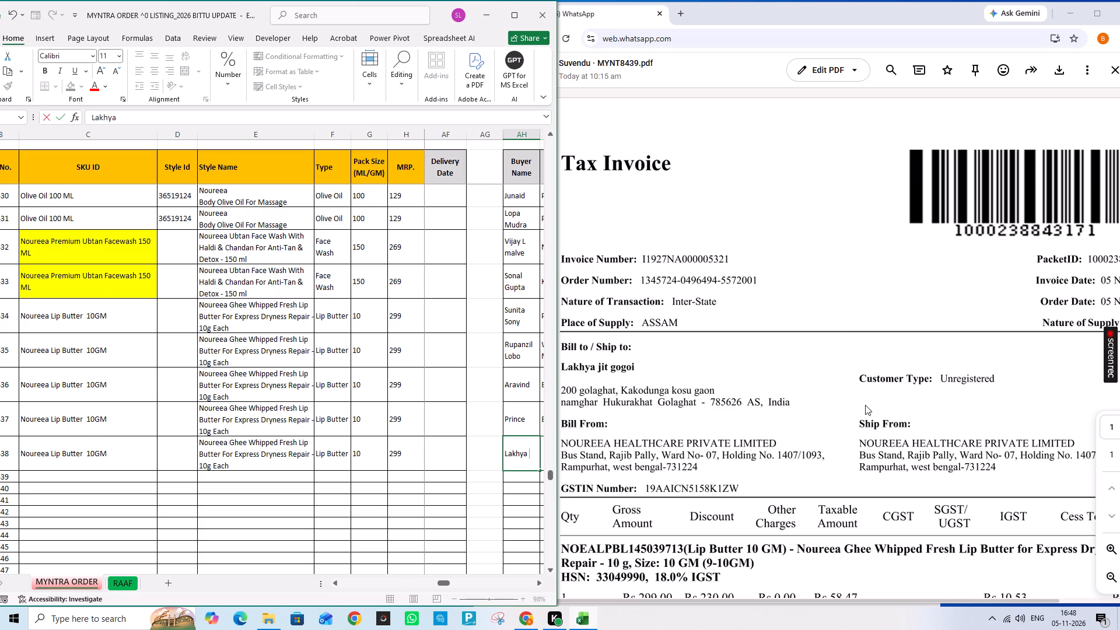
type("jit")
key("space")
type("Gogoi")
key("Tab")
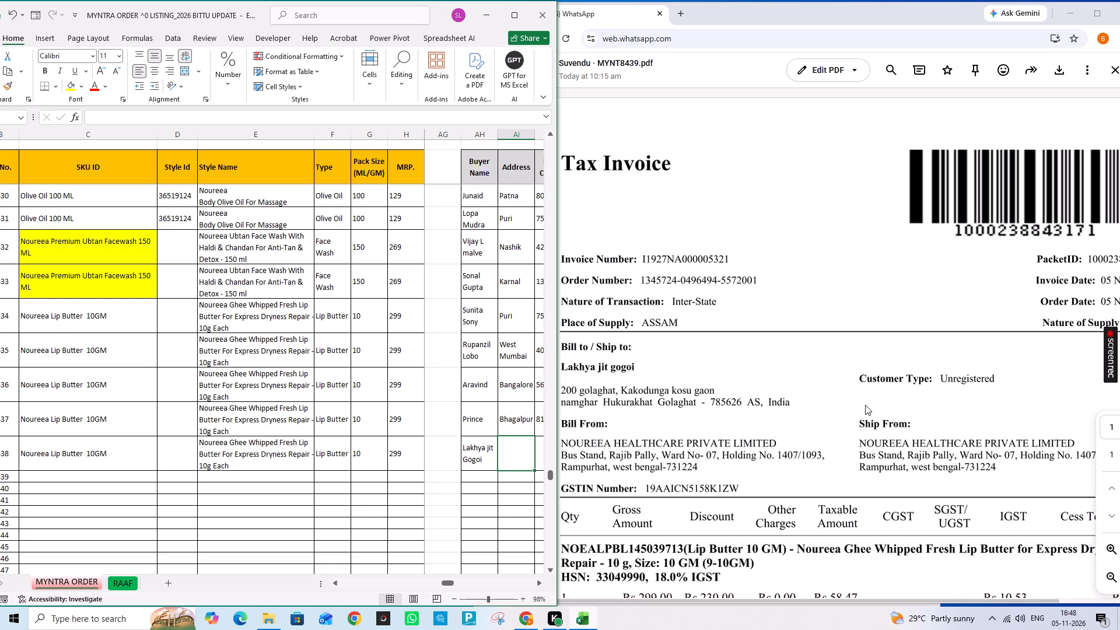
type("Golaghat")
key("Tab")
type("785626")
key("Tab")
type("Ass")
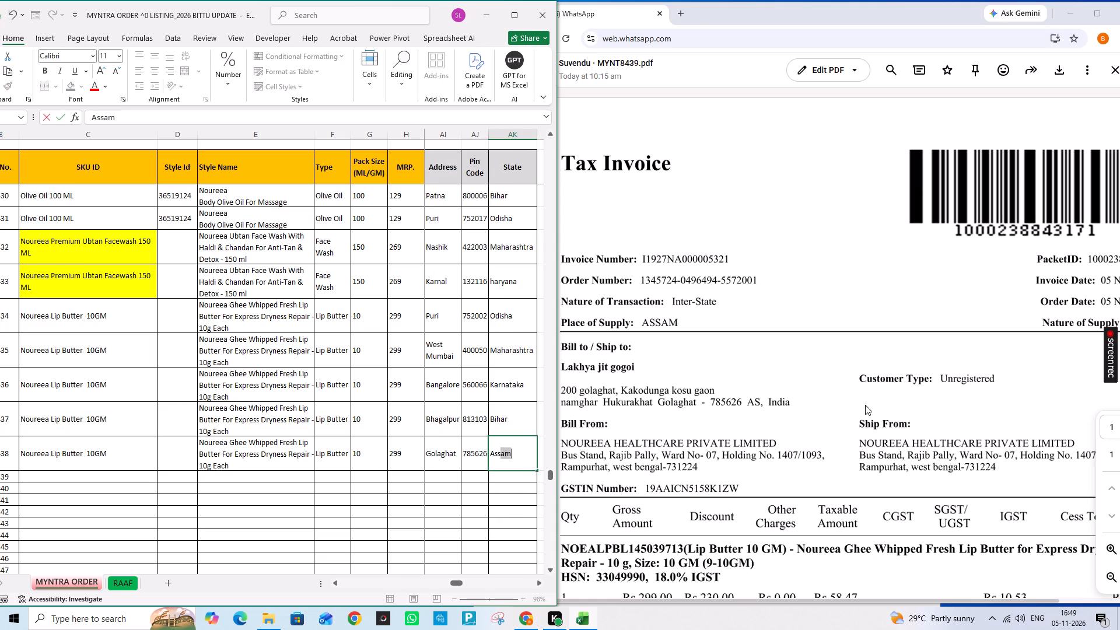
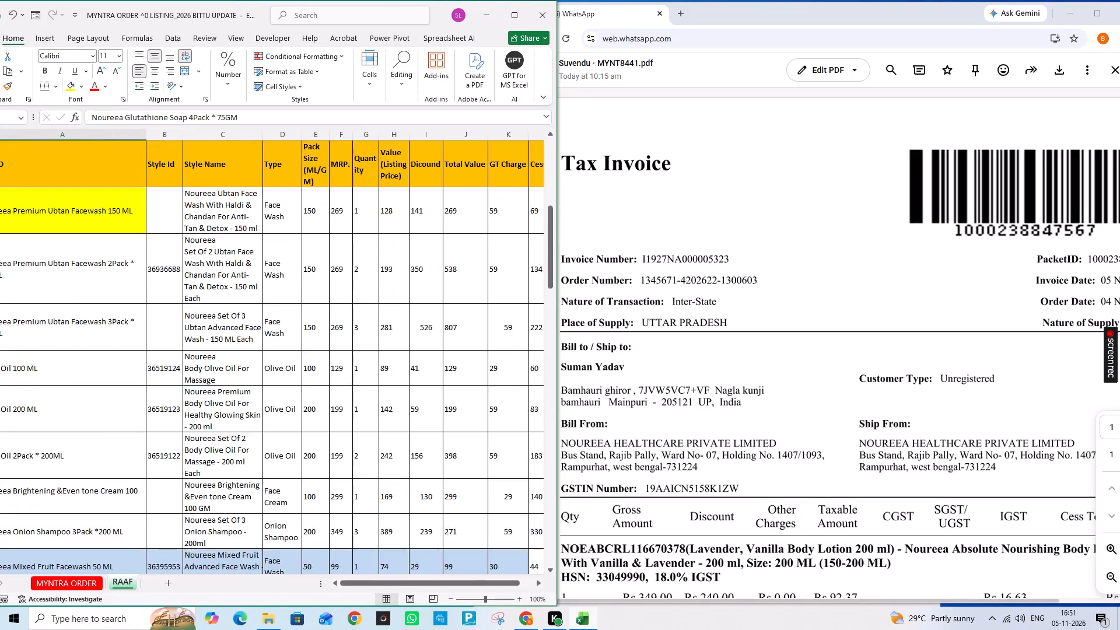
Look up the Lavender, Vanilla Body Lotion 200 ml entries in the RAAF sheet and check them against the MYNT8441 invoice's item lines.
scroll(171, 235, "up", 6)
scroll(171, 235, "down", 6)
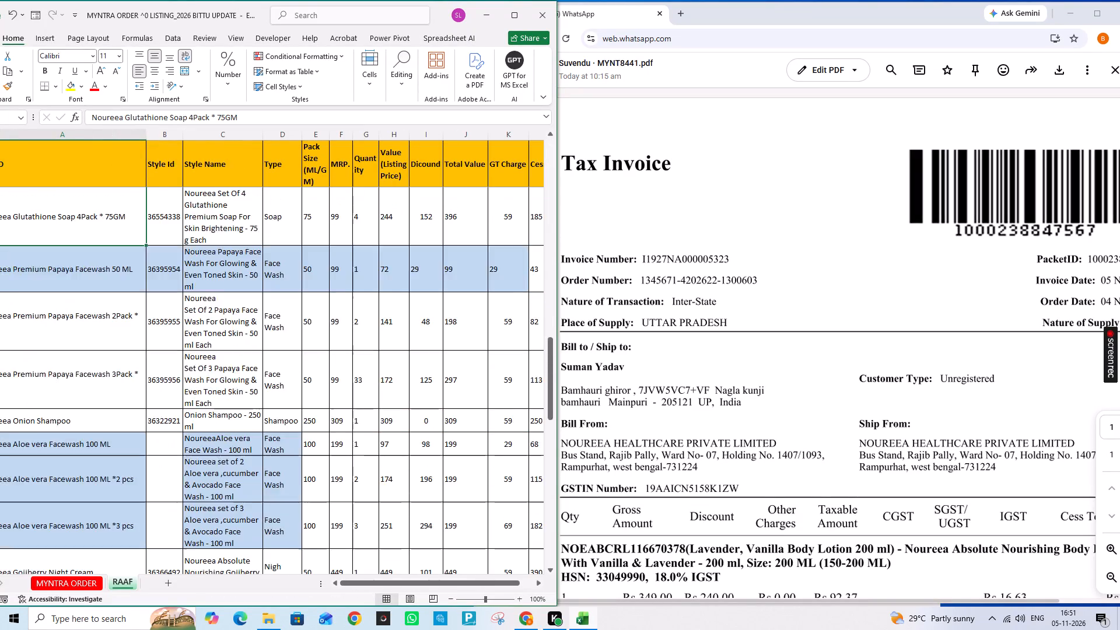
scroll(171, 235, "down", 4)
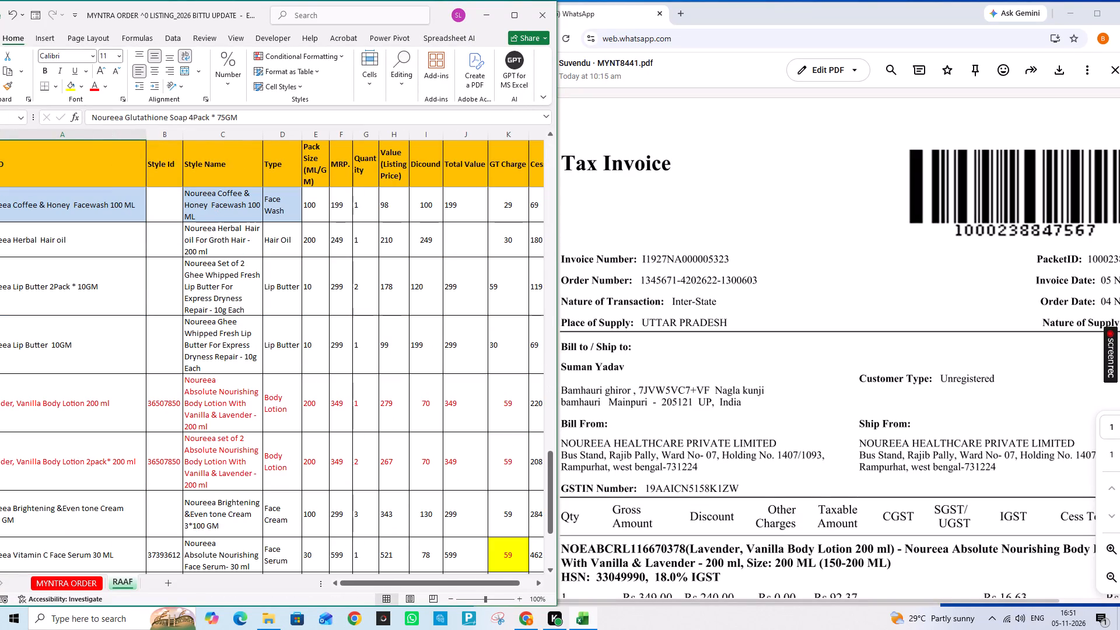
scroll(856, 494, "down", 2)
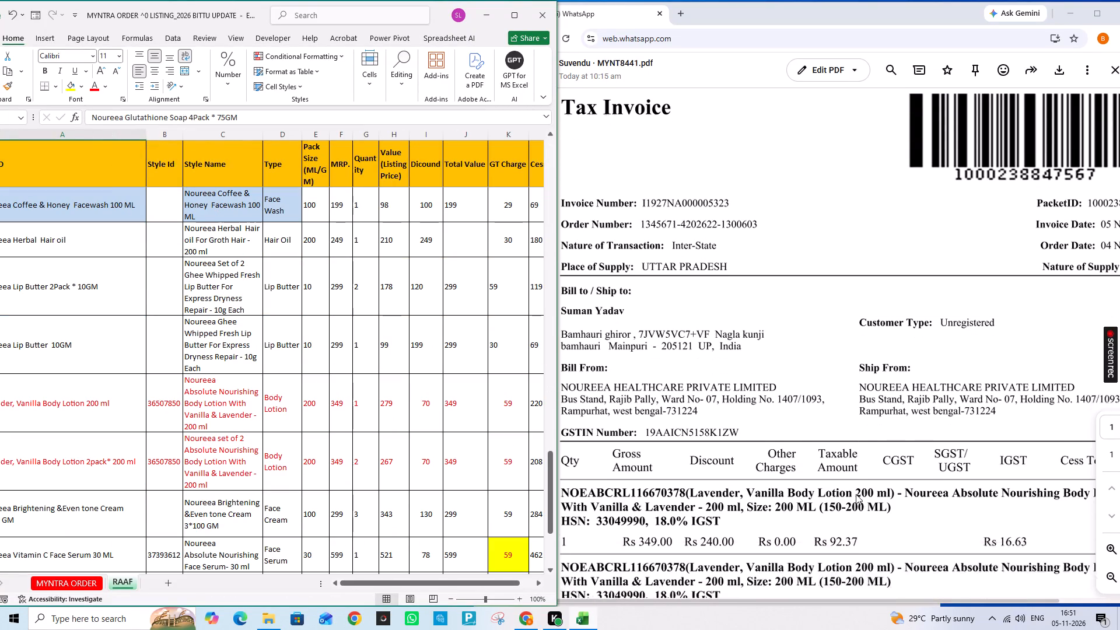
Copy the Lavender, Vanilla Body Lotion 200 ml entry, SKU ID through GT Charge, from the RAAF sheet into MYNTRA ORDER's empty MYNT8441 row.
scroll(856, 494, "down", 1)
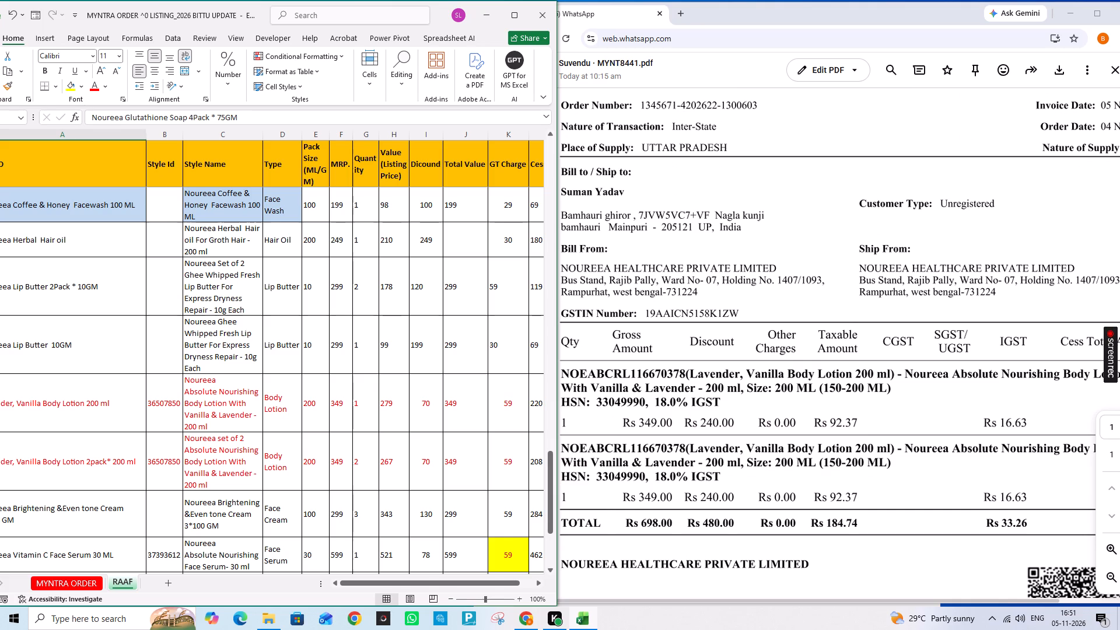
left_click(58, 411)
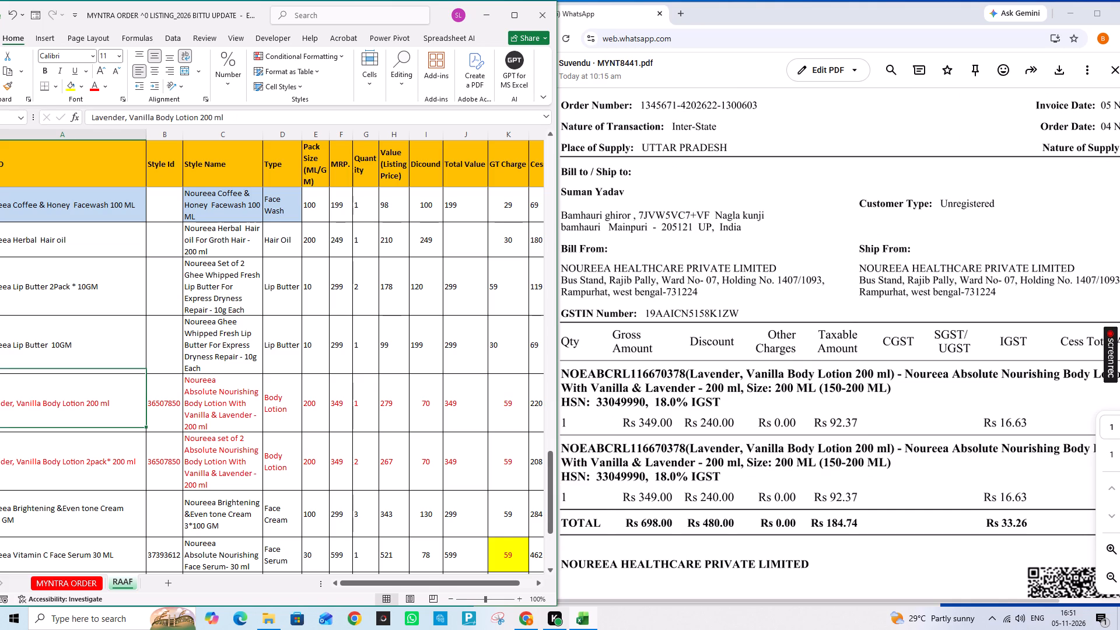
key("shift+Right")
key("shift+Right")
key("shift+Right")
key("shift+Right")
key("shift+Right")
key("shift+Right")
key("shift+Right")
key("shift+Right")
key("shift+Right")
key("shift+Right")
key("shift+Right")
key("shift+Right")
key("shift+Right")
key("shift+Left")
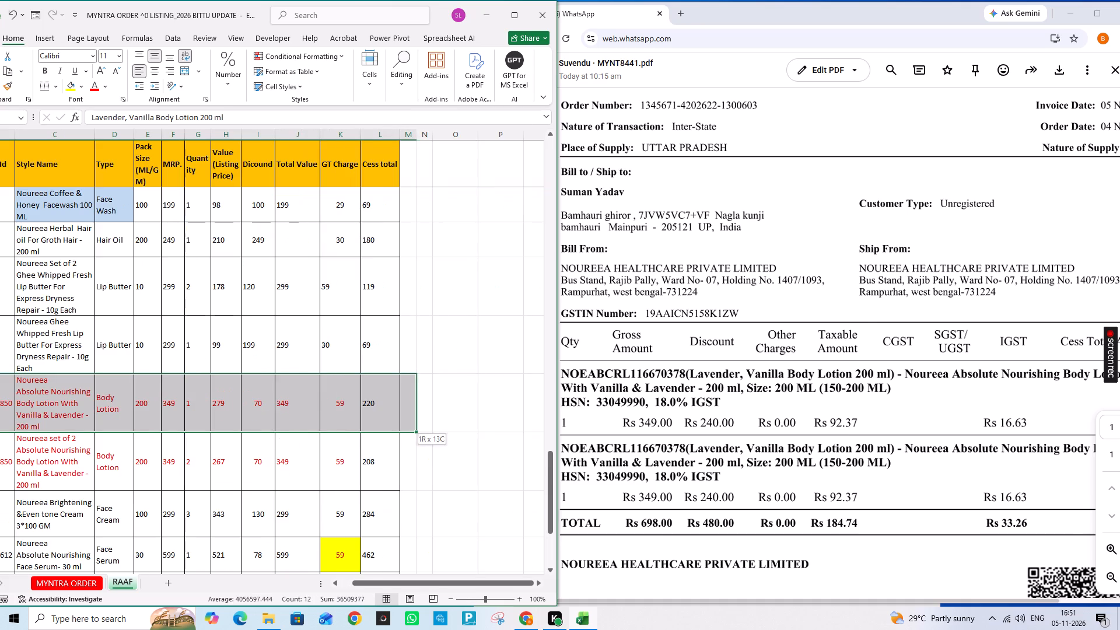
key("shift+Left")
key("shift+Left")
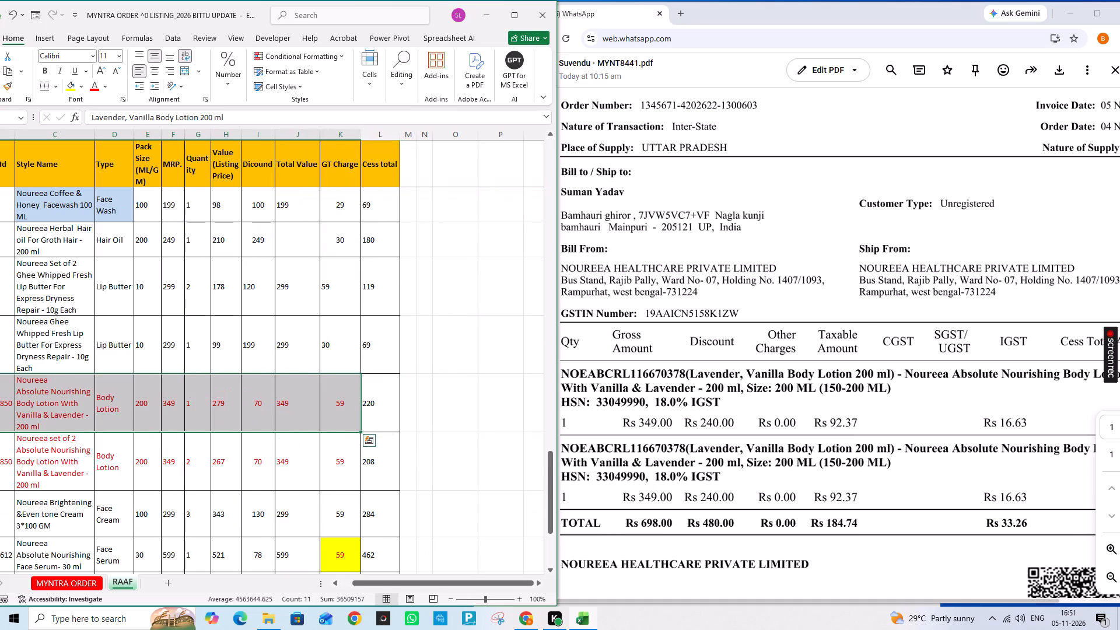
key("ctrl+c")
key("ctrl+Page_Up")
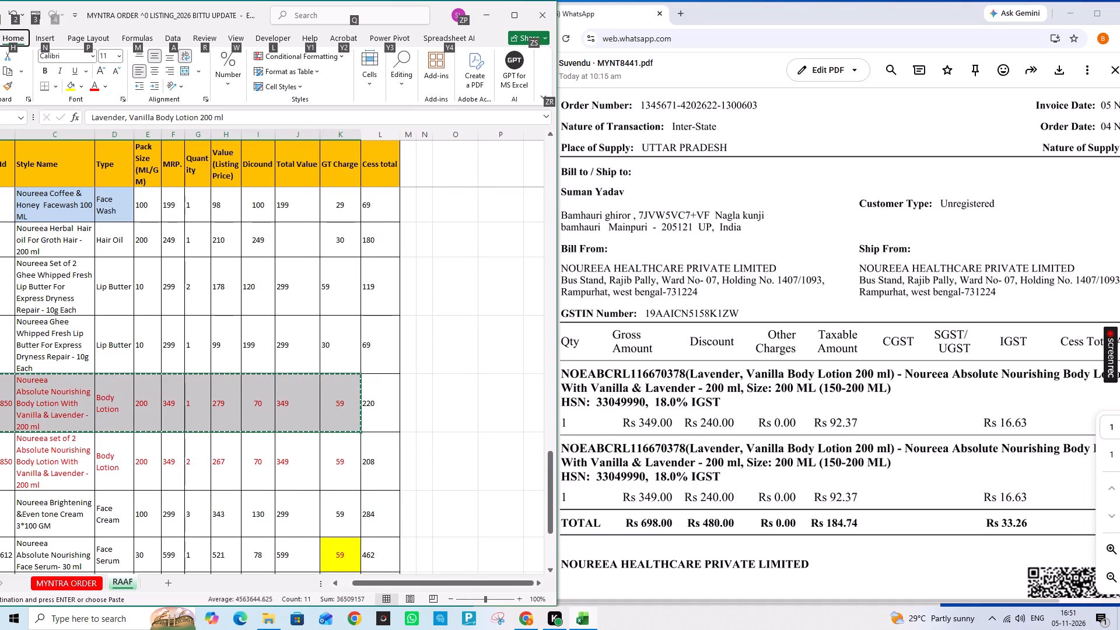
key("Escape")
key("ctrl+Page_Up")
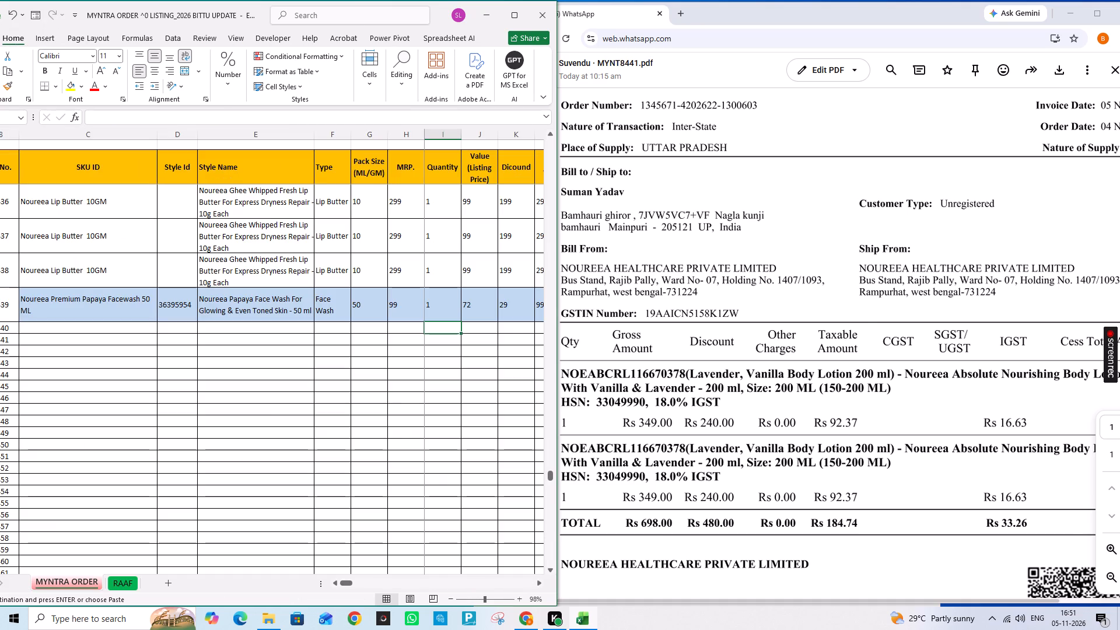
key("Left")
key("Left")
key("Left")
key("Left")
key("Left")
key("Left")
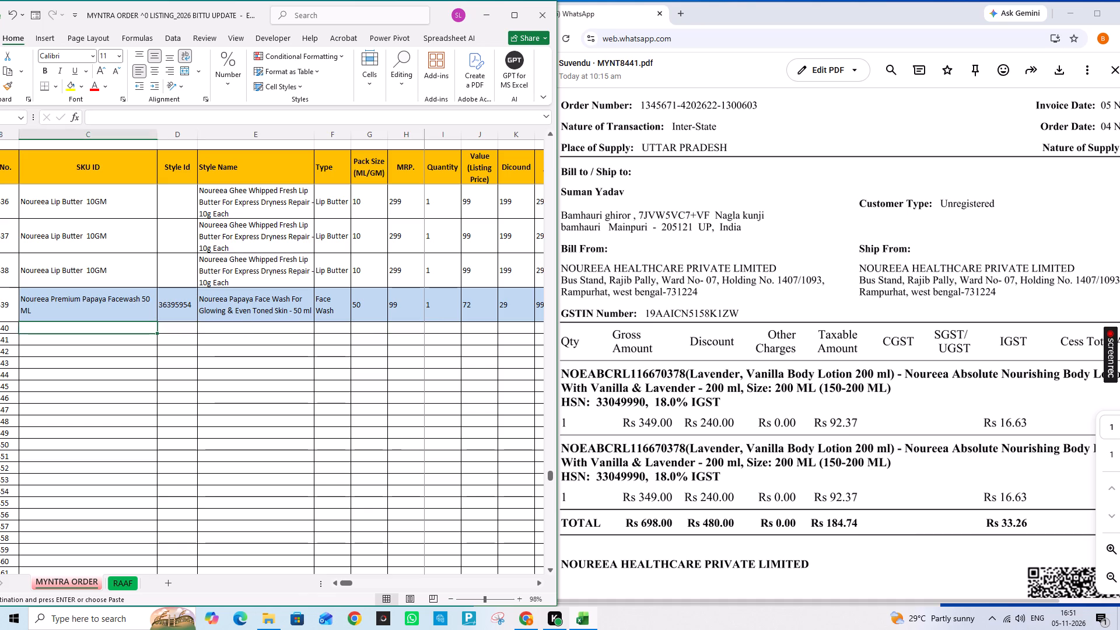
key("Left")
key("Right")
key("Return")
Start a text entry in the MYNT8441 row's Packed Id cell for the invoice's packet ID.
key("Right")
key("Right")
key("Right")
key("Right")
key("Right")
key("Right")
key("Right")
key("Right")
key("Right")
key("Right")
key("Right")
key("Right")
key("Right")
key("Right")
key("Right")
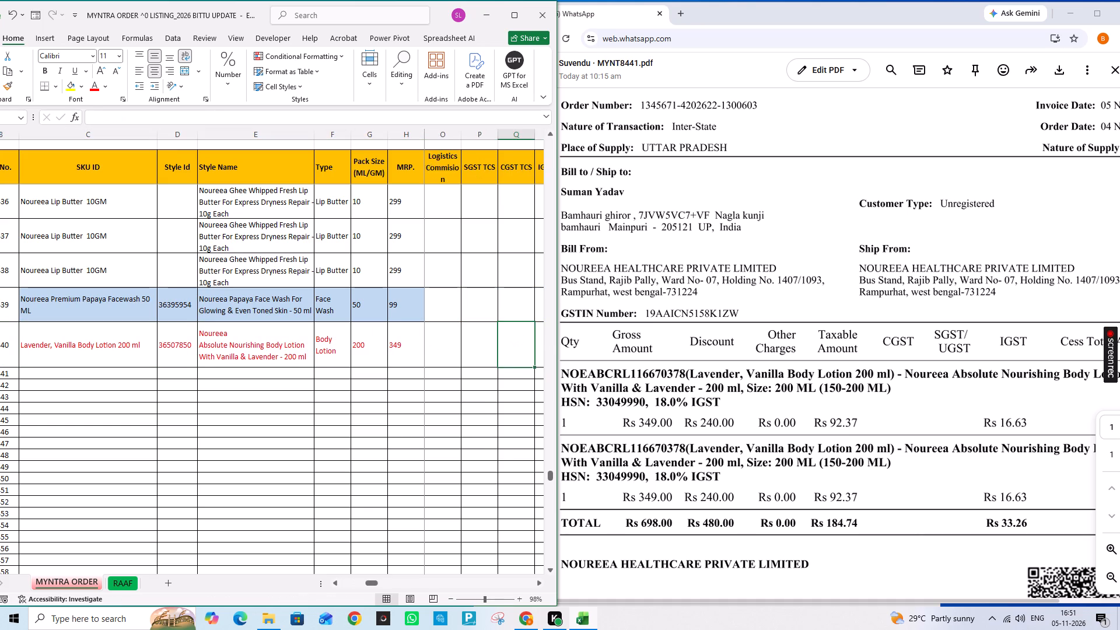
key("Right")
key("Right")
key("Right")
key("Right")
key("Right")
key("Right")
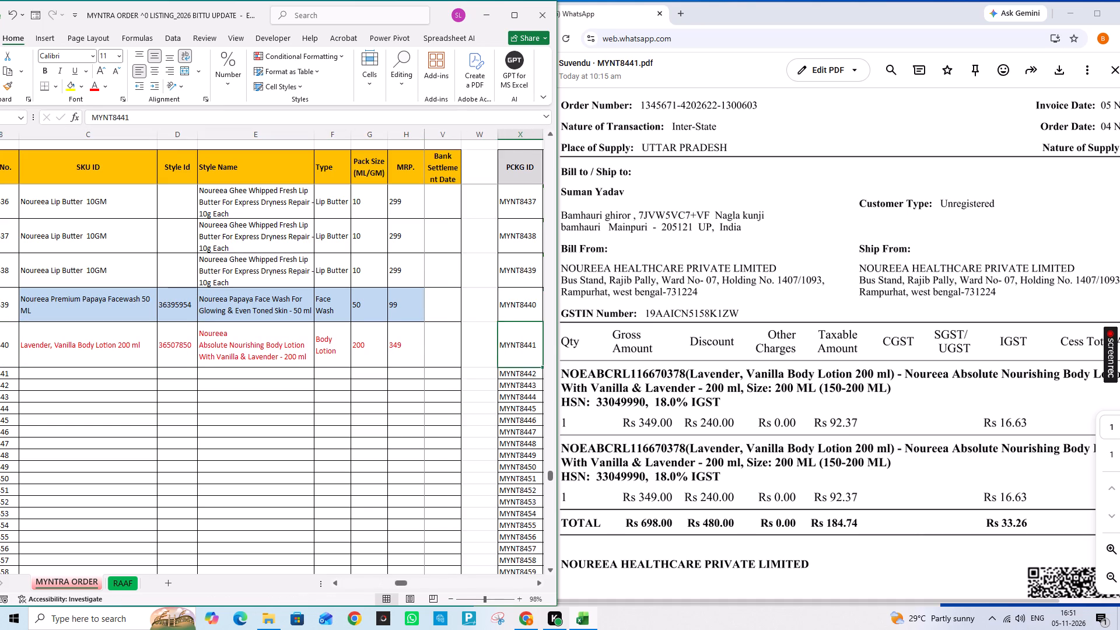
key("Right")
key("apostrophe")
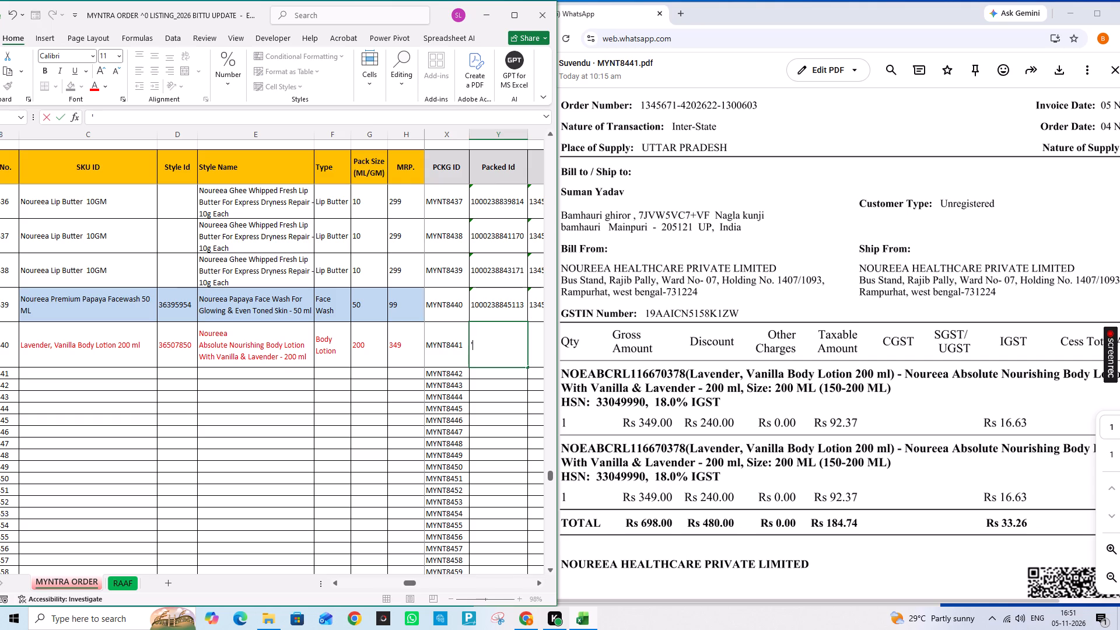
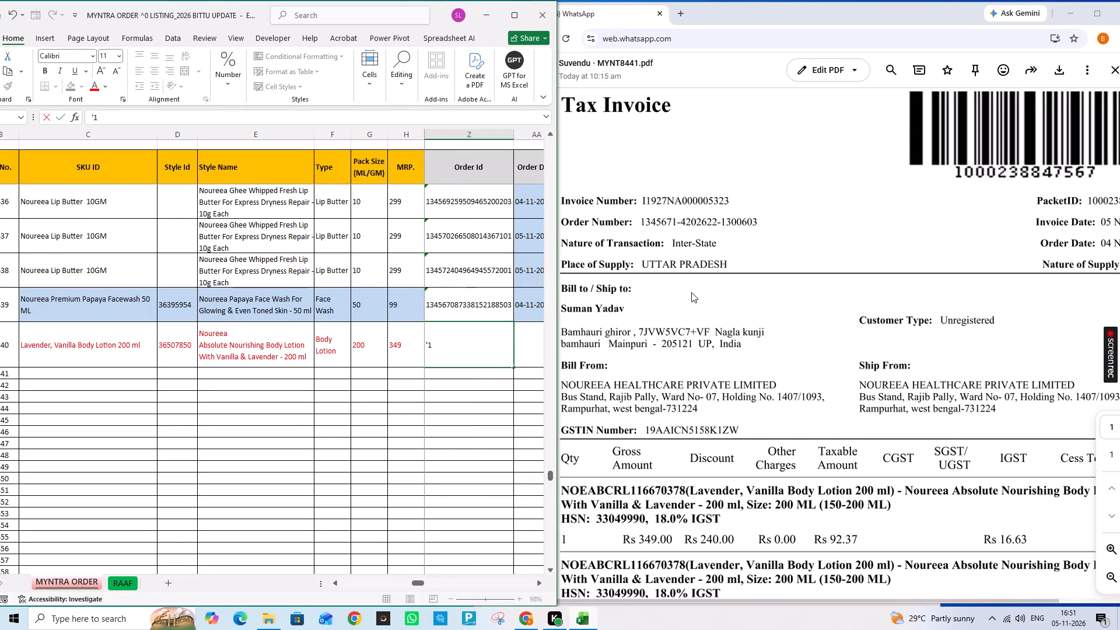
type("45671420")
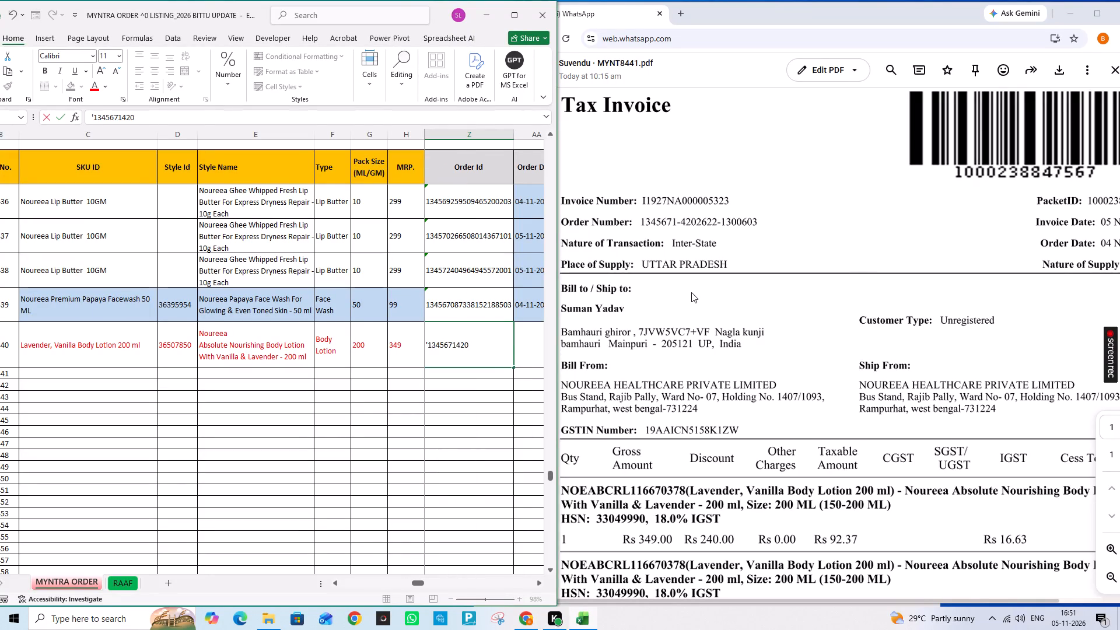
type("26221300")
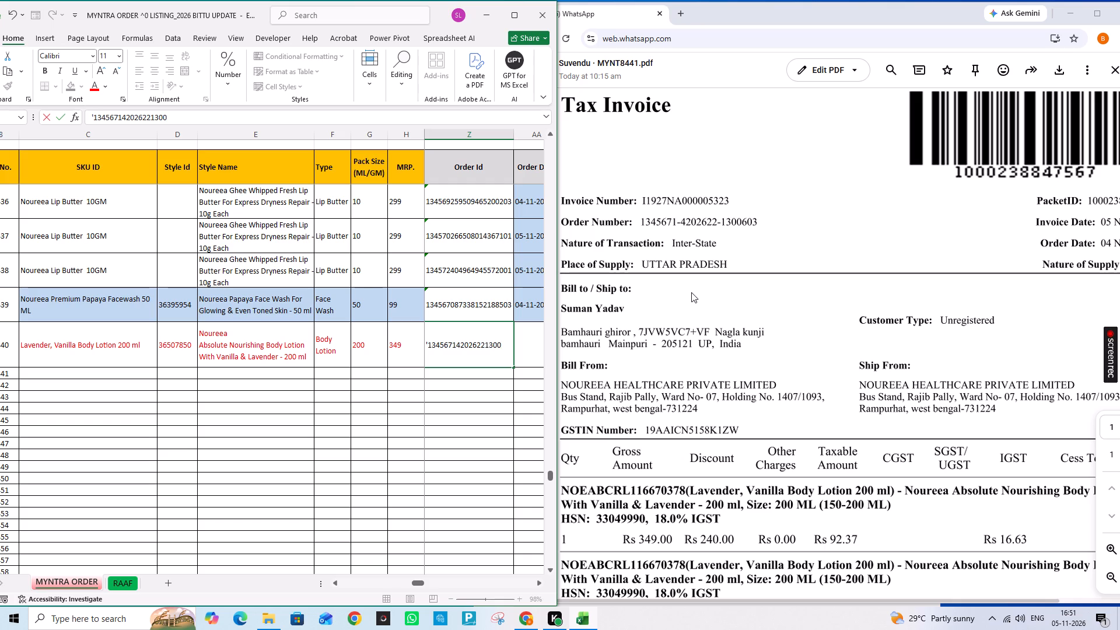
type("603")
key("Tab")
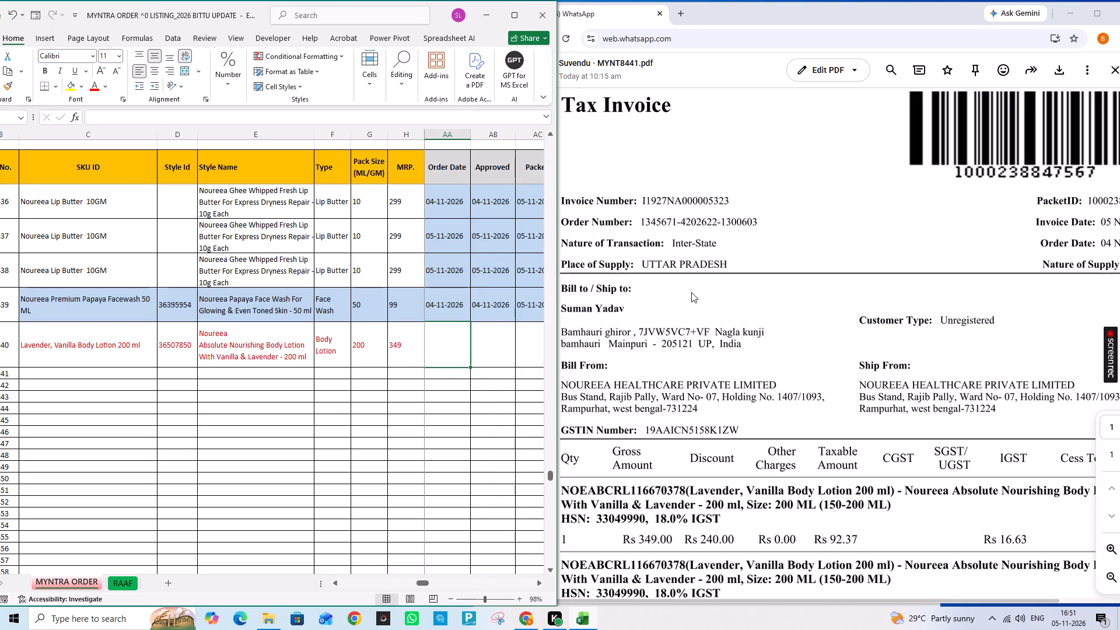
Fill the five date cells of the Lavender, Vanilla Body Lotion row, starting at Order Date, with the dates from the row above.
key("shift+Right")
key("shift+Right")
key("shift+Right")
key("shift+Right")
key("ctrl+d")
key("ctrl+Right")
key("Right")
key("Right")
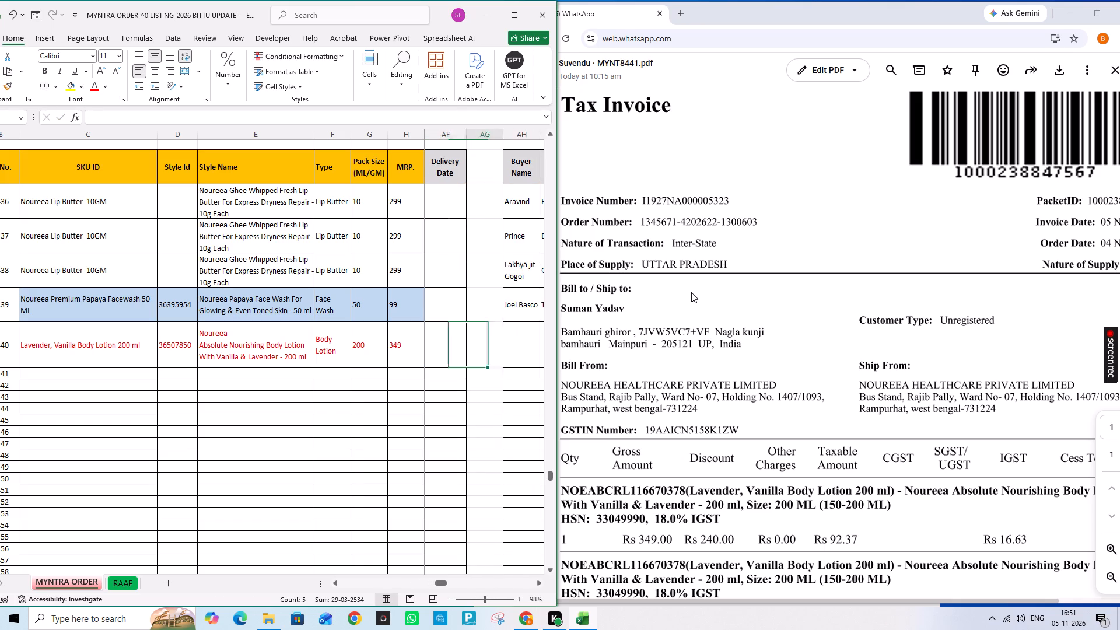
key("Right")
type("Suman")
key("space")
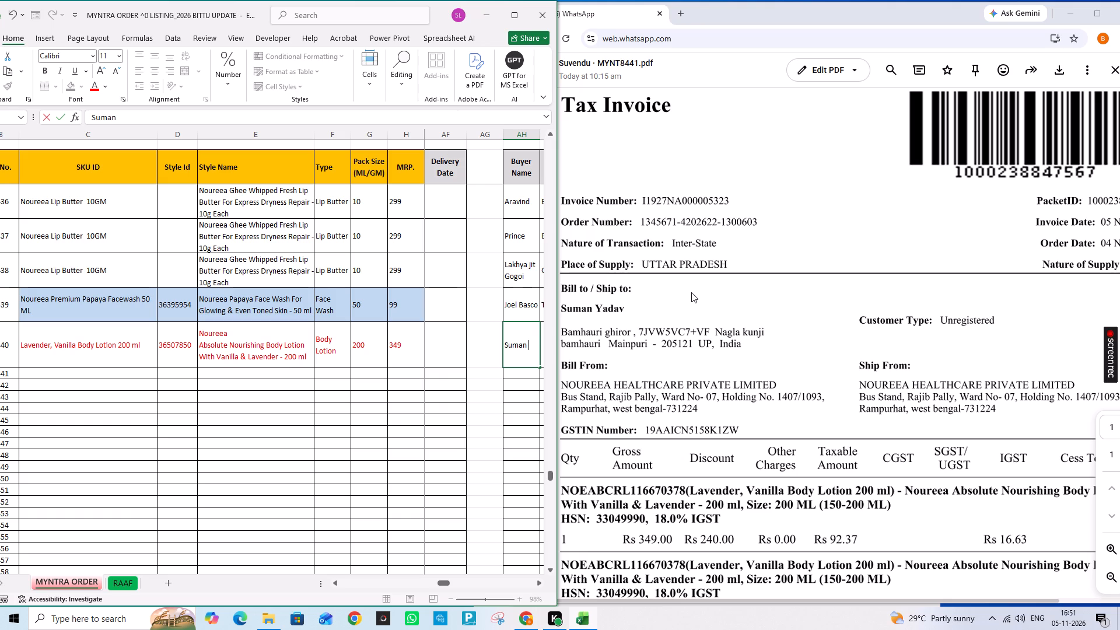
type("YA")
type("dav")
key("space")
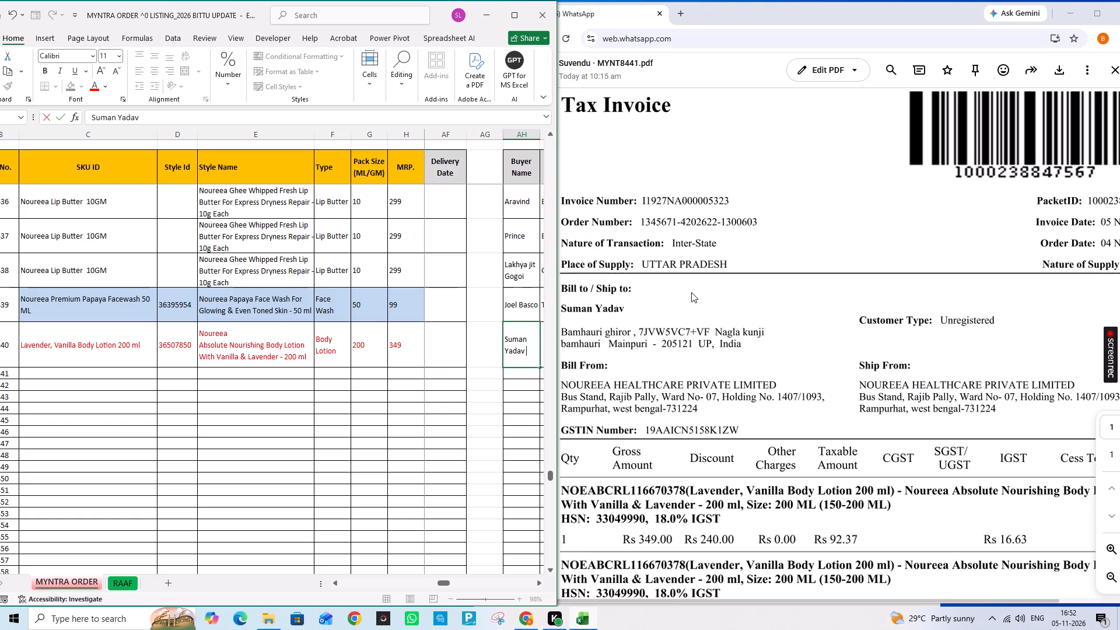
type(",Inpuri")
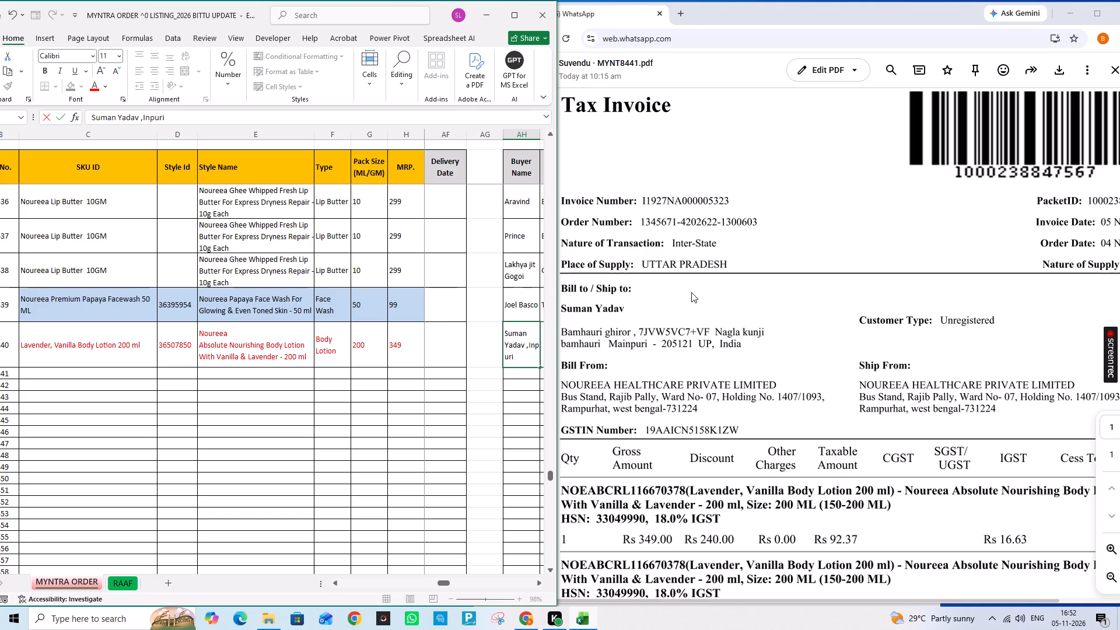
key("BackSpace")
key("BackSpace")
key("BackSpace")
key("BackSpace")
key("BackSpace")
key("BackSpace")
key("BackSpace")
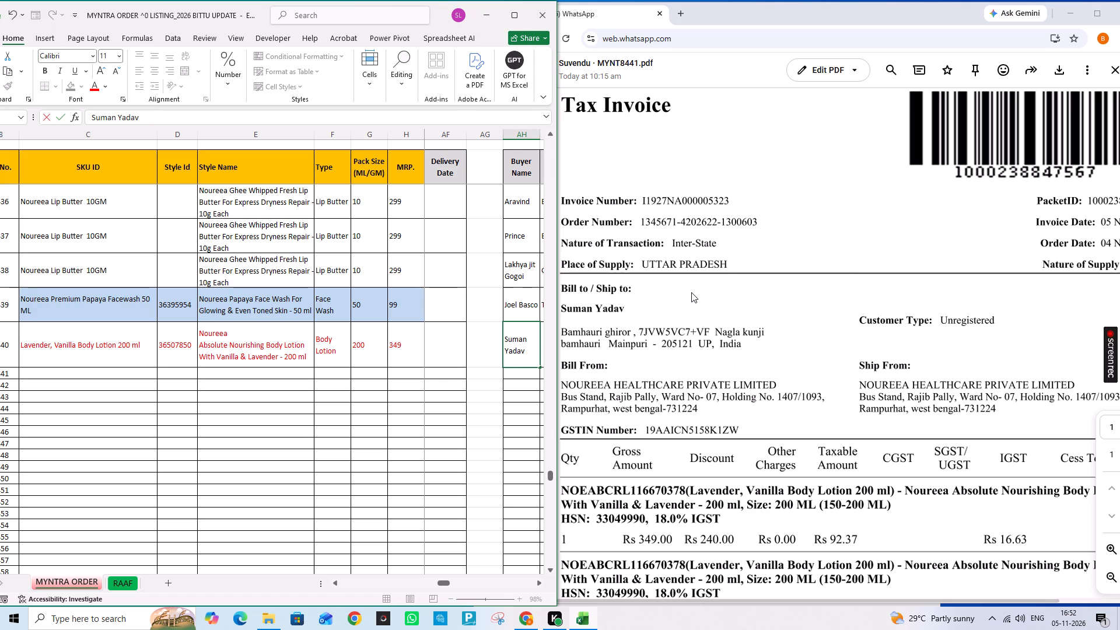
Complete the first Lavender, Vanilla Body Lotion row's buyer details with the invoice's city, pin code and state, Uttar Pradesh.
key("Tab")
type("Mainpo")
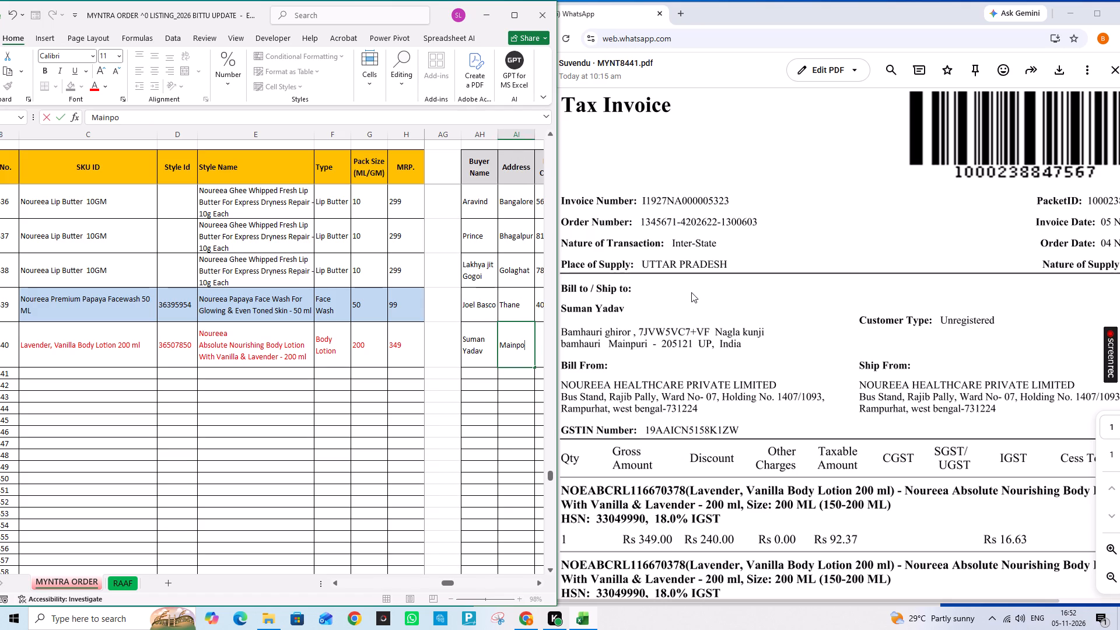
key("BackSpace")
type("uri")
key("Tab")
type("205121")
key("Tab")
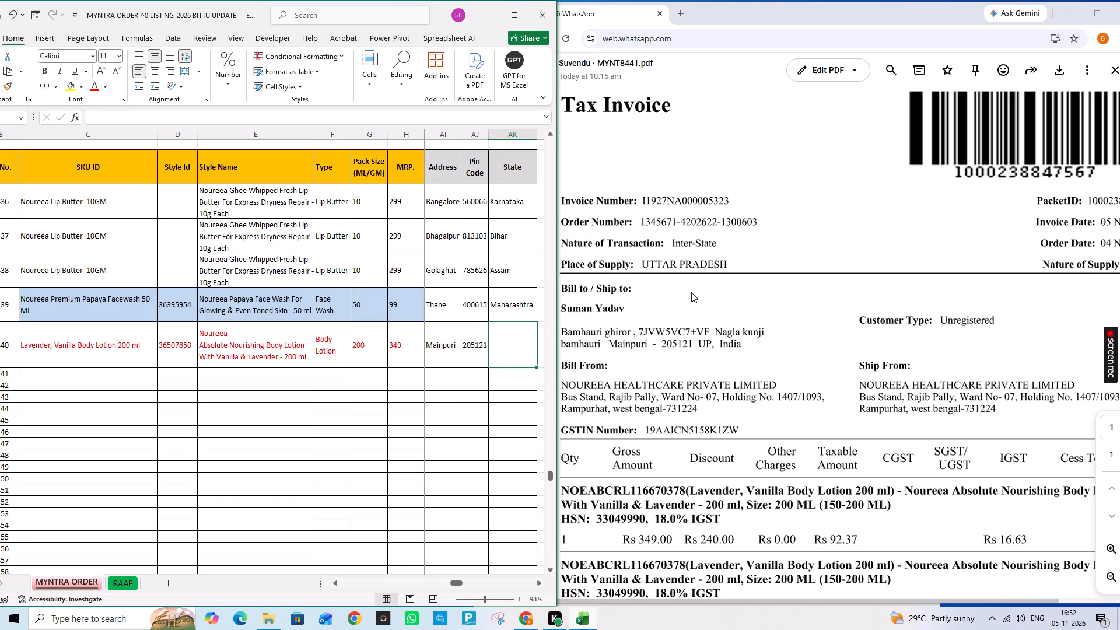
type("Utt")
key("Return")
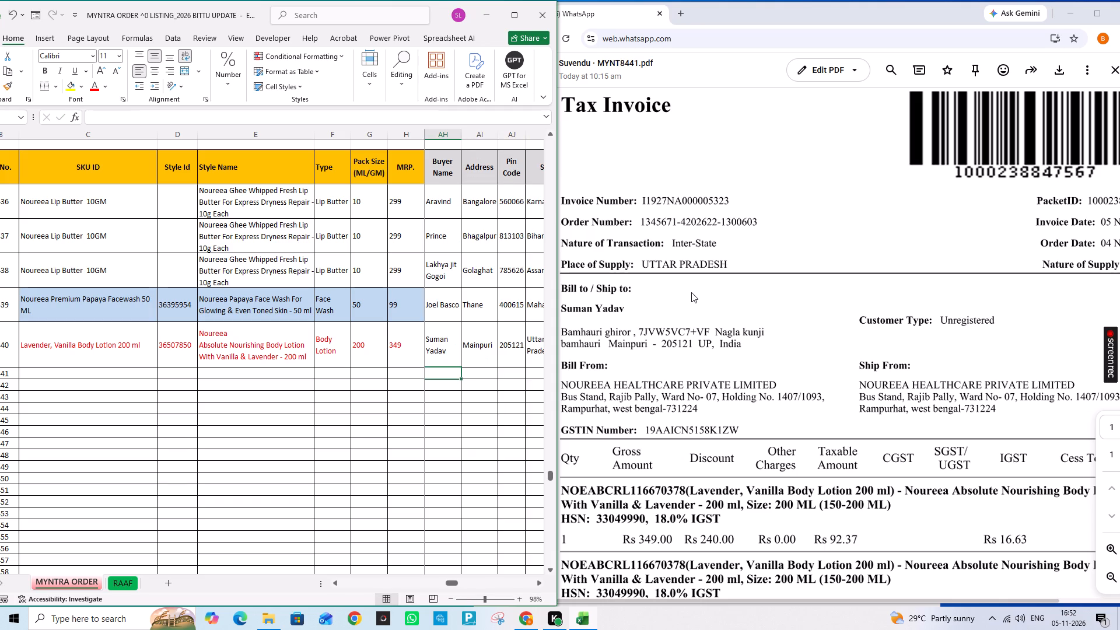
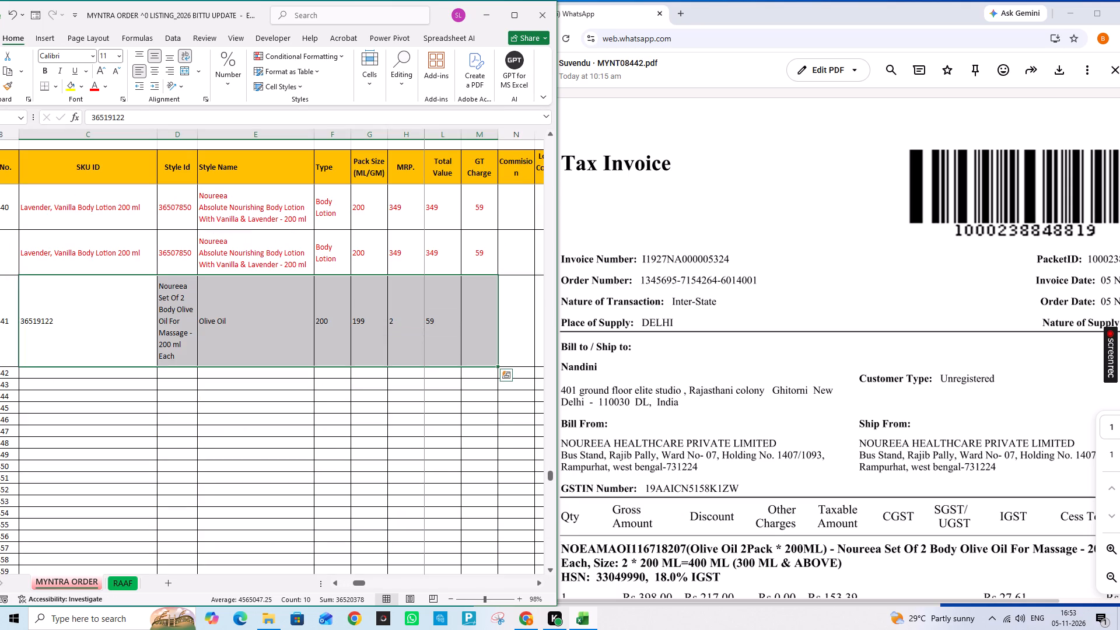
Undo the misaligned Olive Oil paste below the Lavender, Vanilla Body Lotion rows, keeping the duplicated lotion row in place.
key("Right")
key("Right")
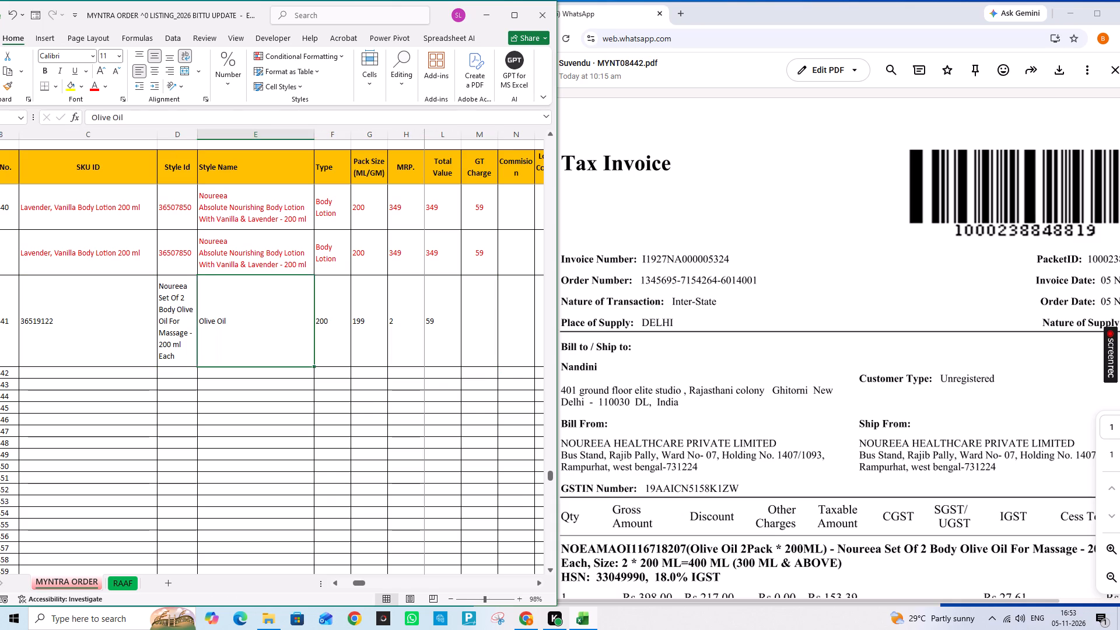
key("Right")
key("Left")
key("Left")
key("Left")
key("Left")
key("Right")
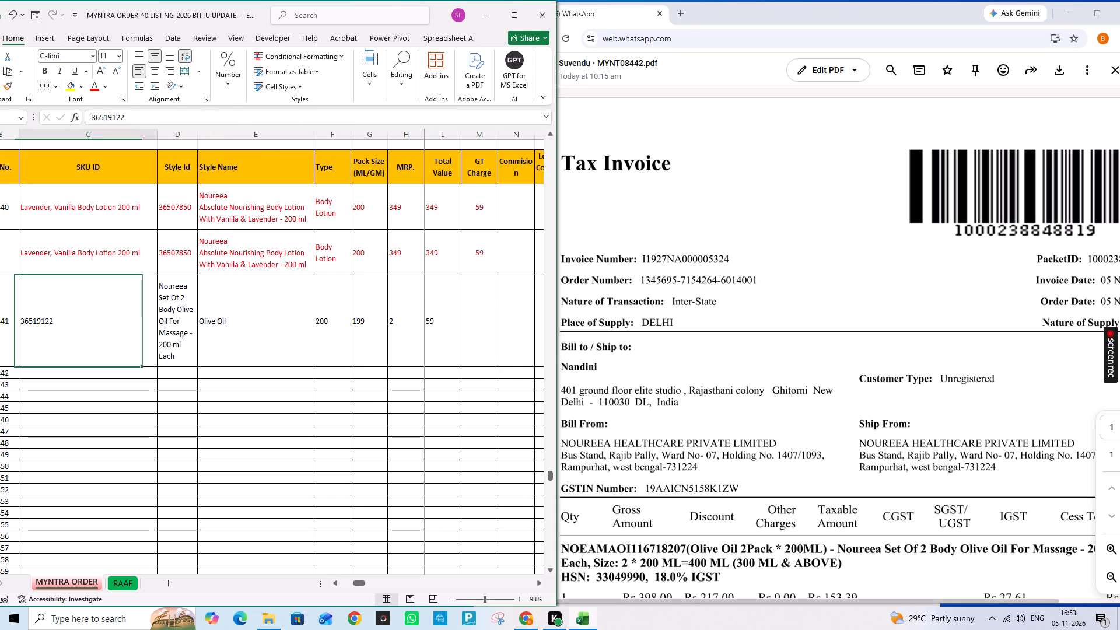
key("ctrl+z")
key("ctrl+z")
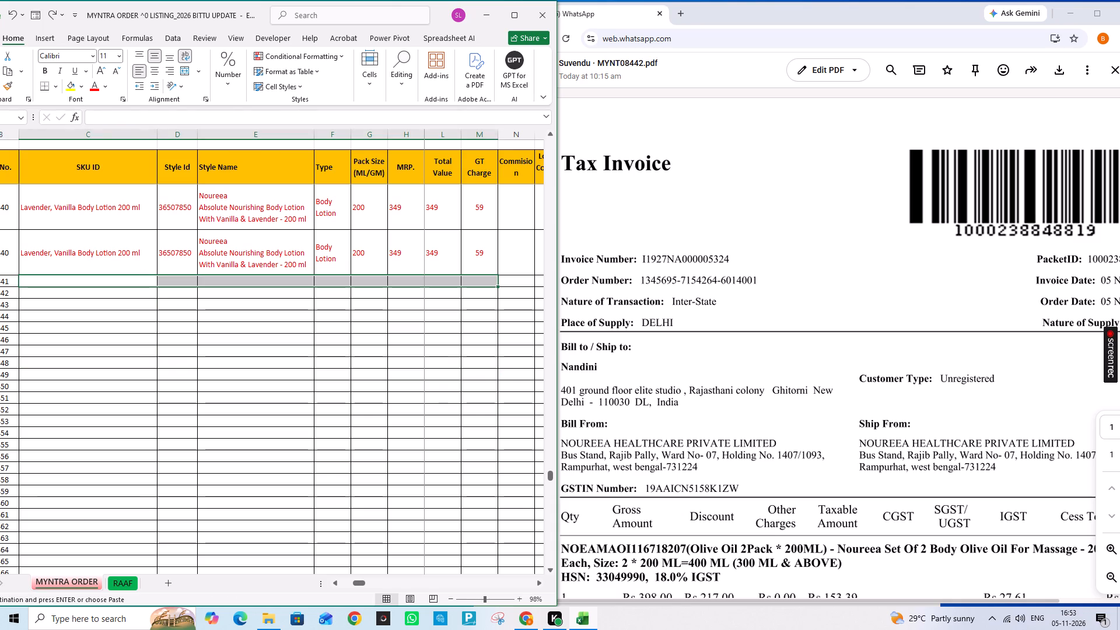
key("ctrl+z")
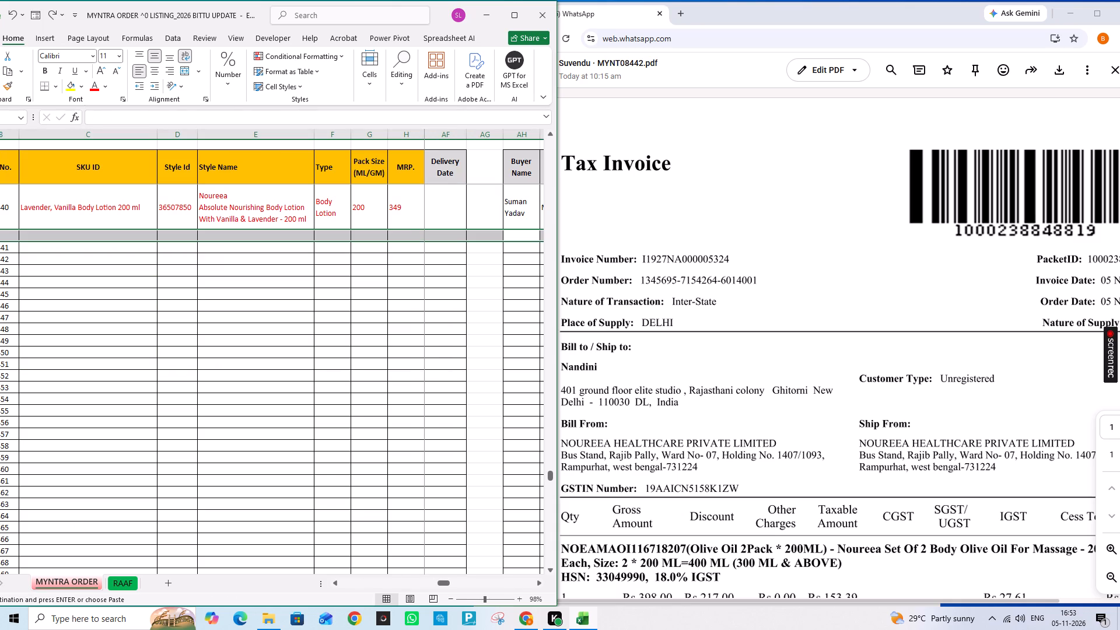
key("ctrl+y")
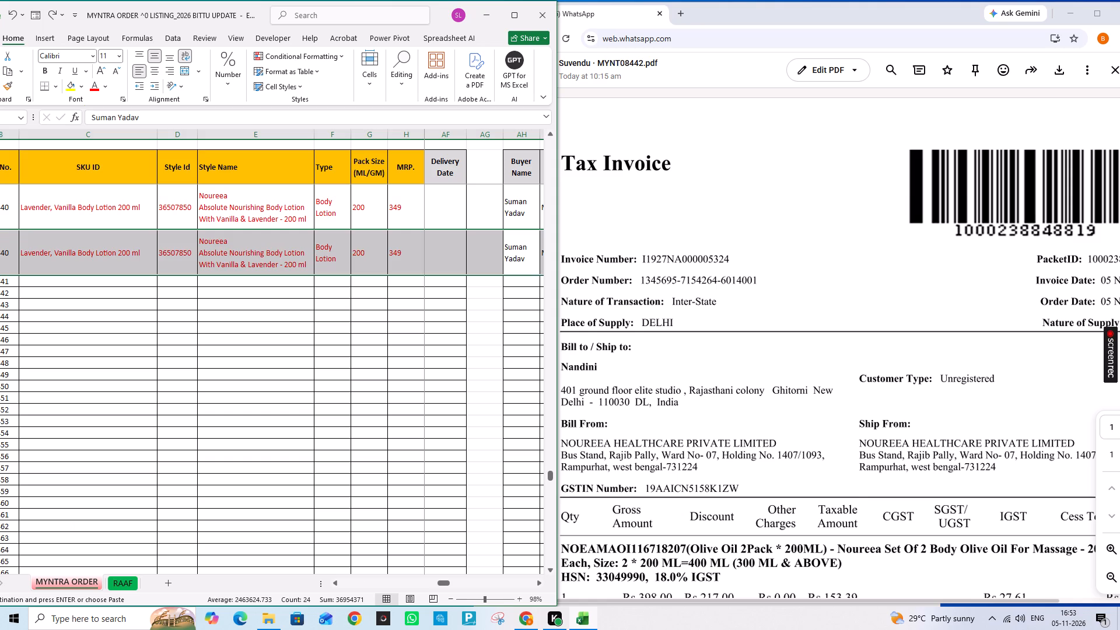
Clear the repeated serial number 8440 from the second Lavender, Vanilla Body Lotion row.
key("Left")
key("Left")
key("Left")
key("Left")
key("Left")
key("Left")
key("Home")
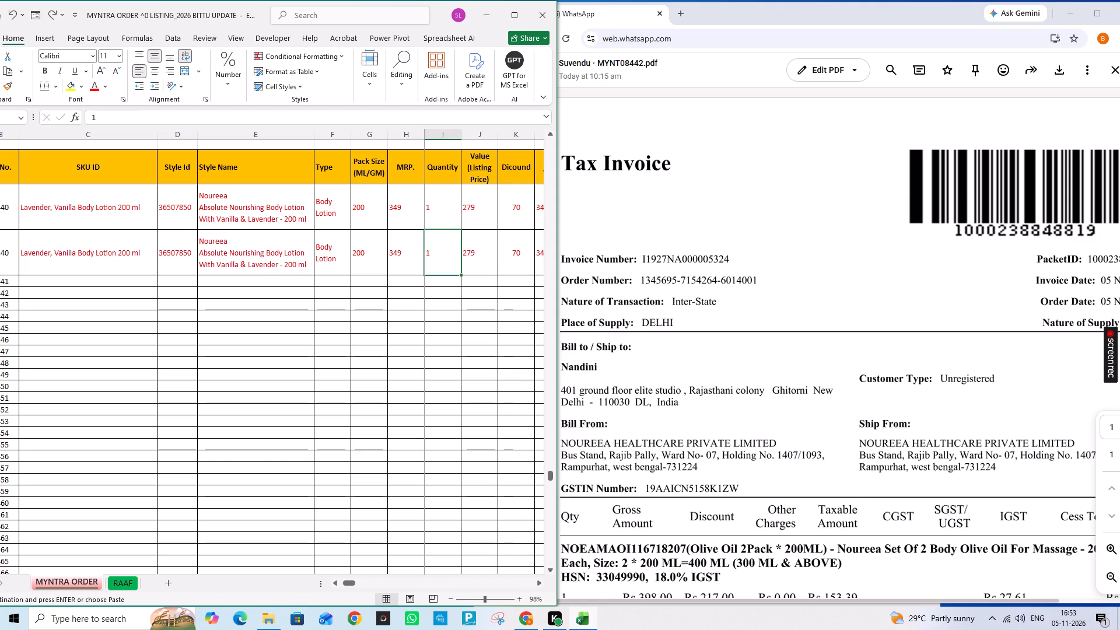
key("Left")
key("Left")
key("Left")
key("Left")
key("Left")
key("Left")
key("Left")
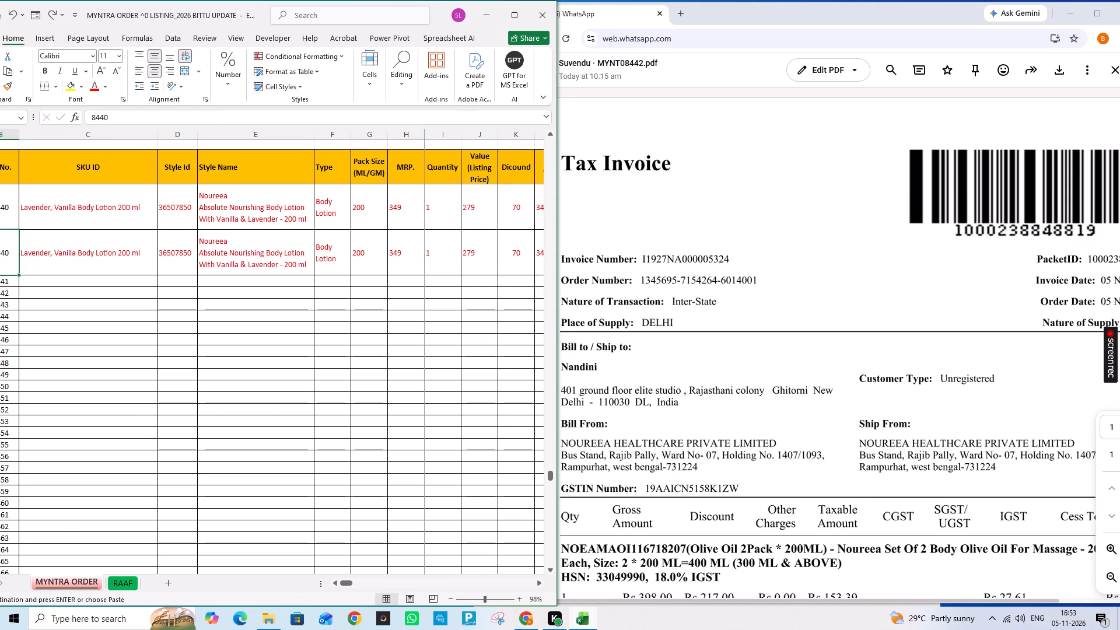
key("Delete")
Copy the product cells from SKU ID through Logistics Commission of an earlier Olive Oil 2Pack * 200ML order into the first empty row.
key("Down")
key("Right")
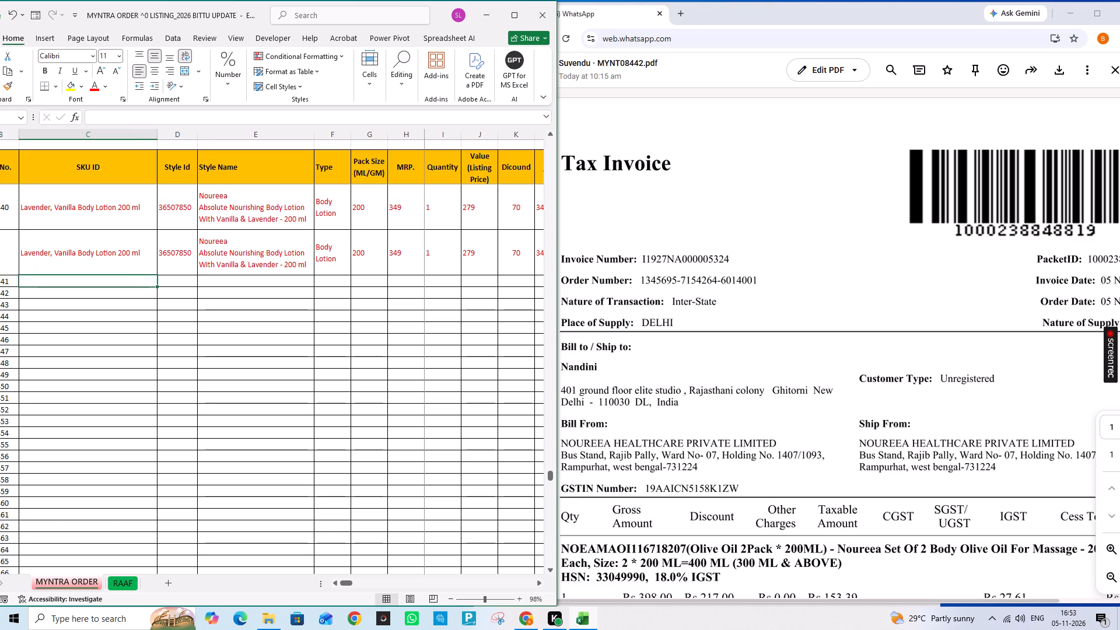
key("Page_Up")
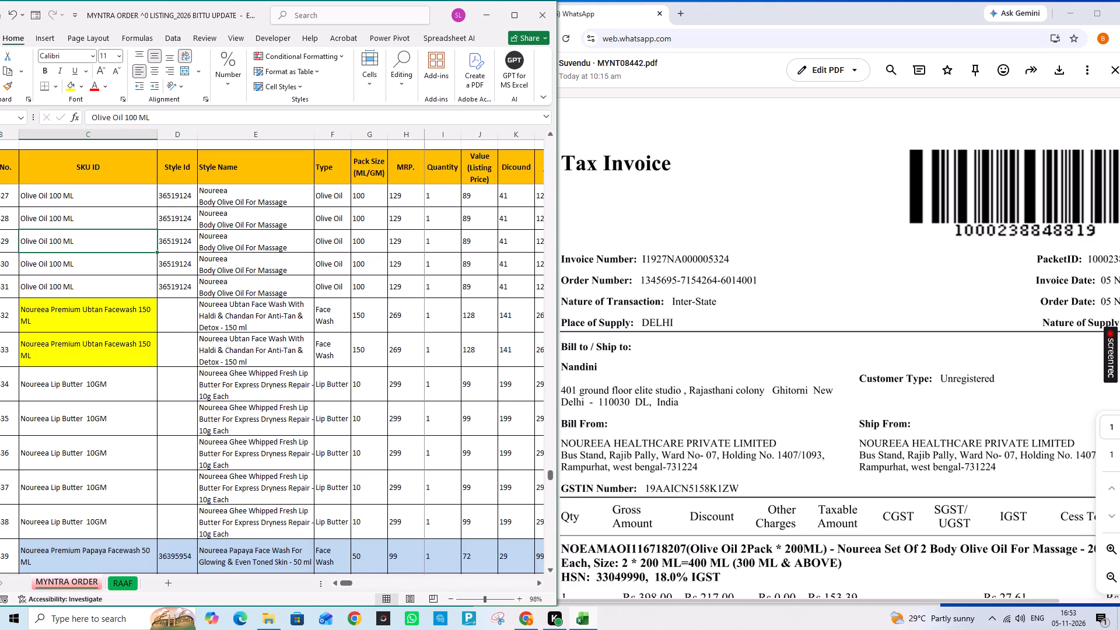
key("Page_Up")
key("Page_Up")
key("Page_Up")
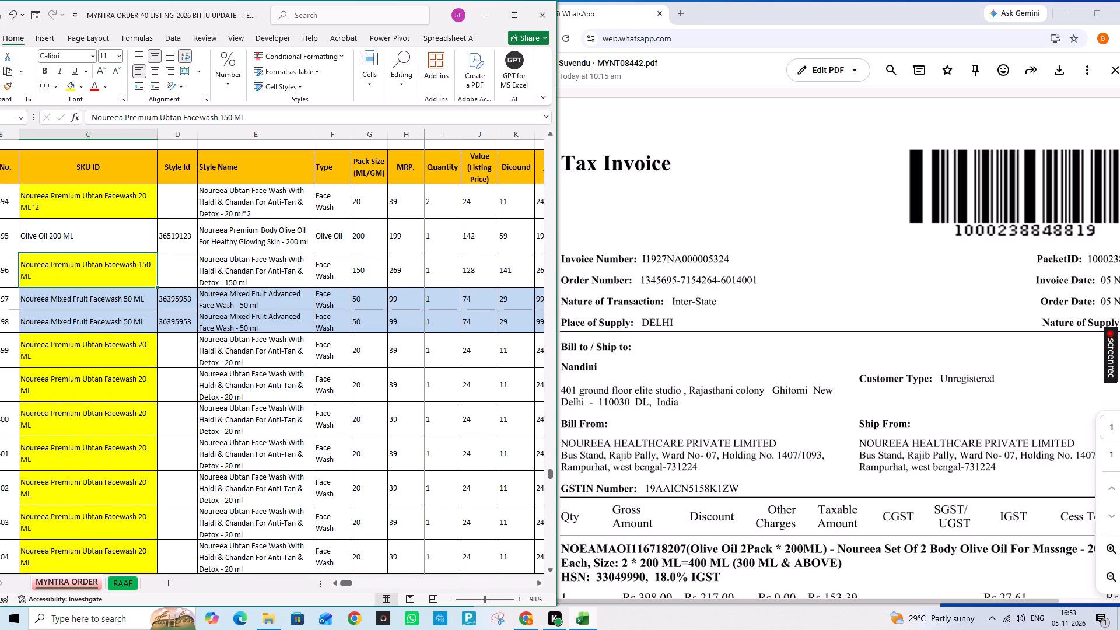
key("Page_Up")
key("Page_Up")
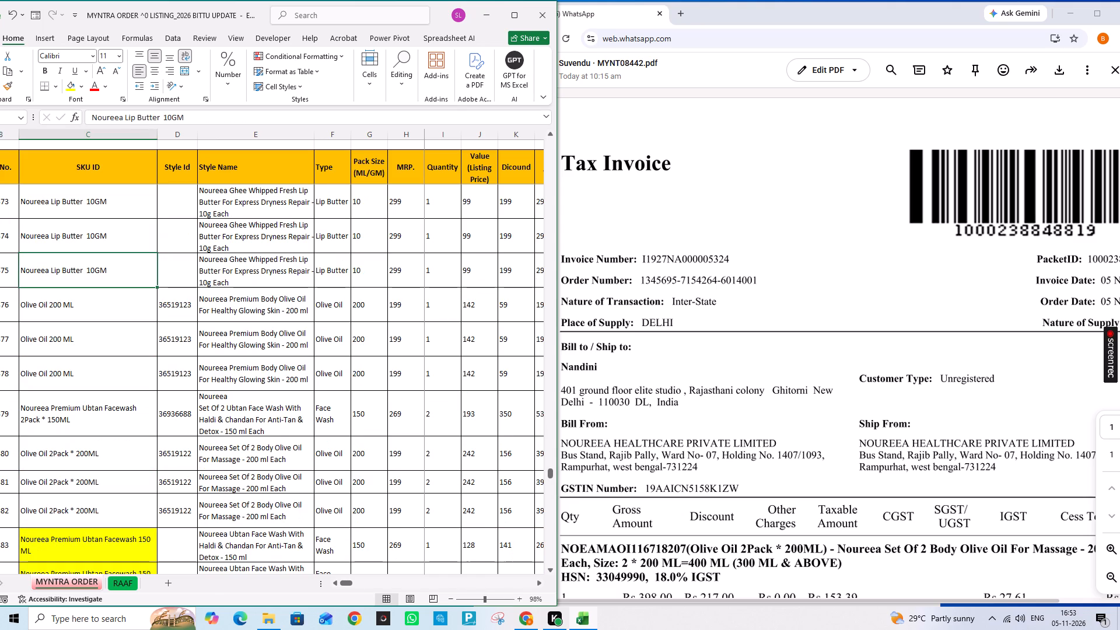
left_click(56, 515)
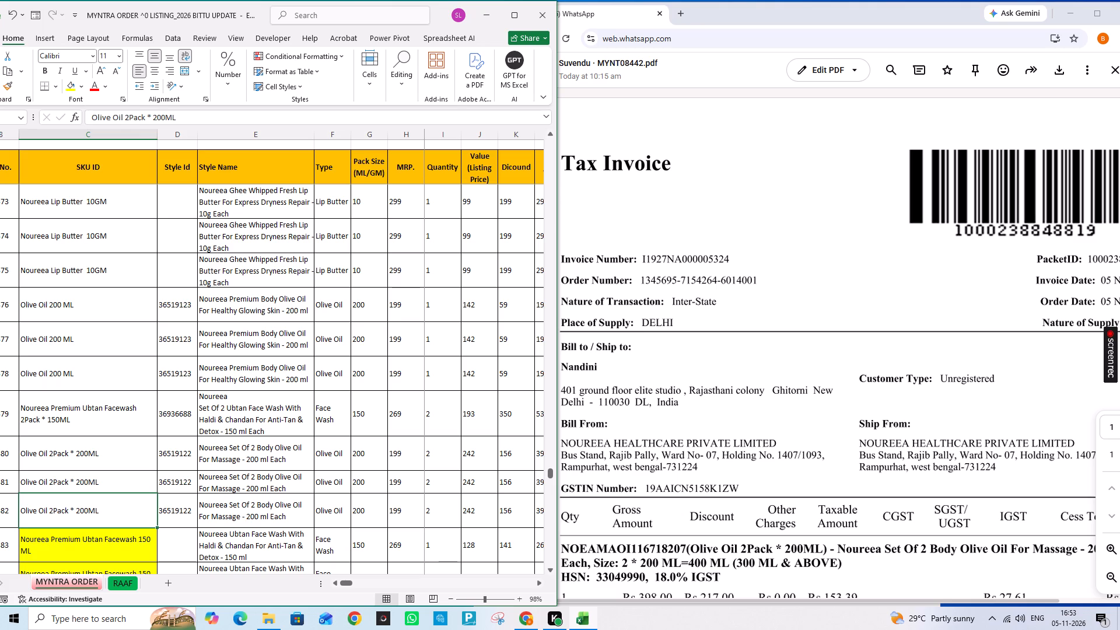
key("shift+Right")
key("shift+Right")
key("shift+Right")
key("shift+Right")
key("shift+Right")
key("shift+Right")
key("shift+Right")
key("shift+Right")
key("shift+Right")
key("shift+Right")
key("shift+Right")
key("shift+Right")
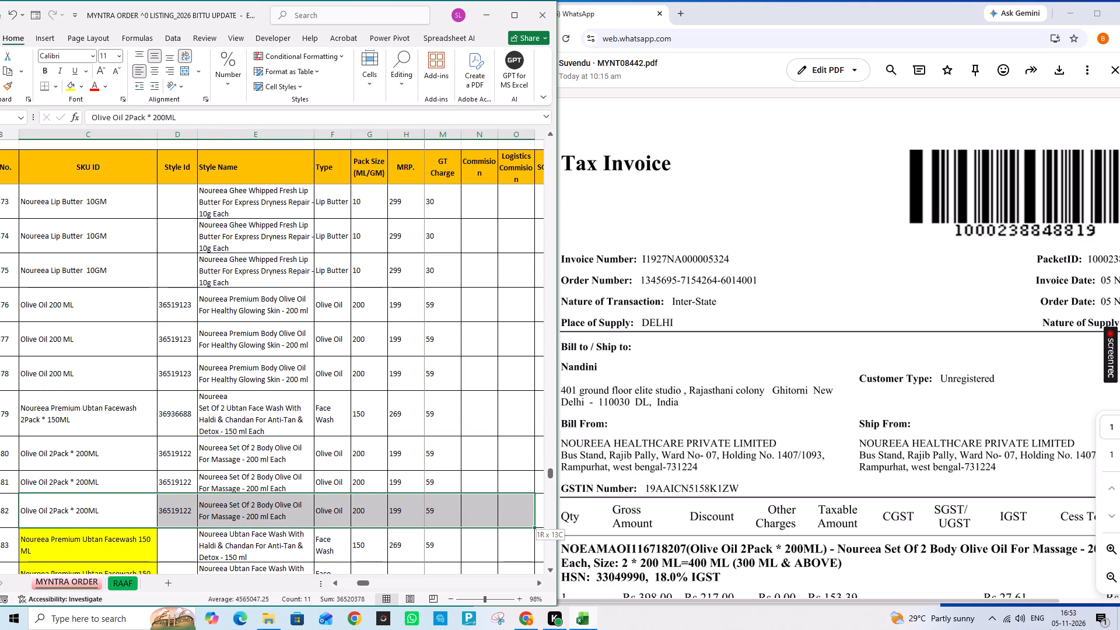
key("ctrl+c")
key("Page_Down")
key("Page_Down")
key("Page_Down")
key("Page_Down")
key("Page_Down")
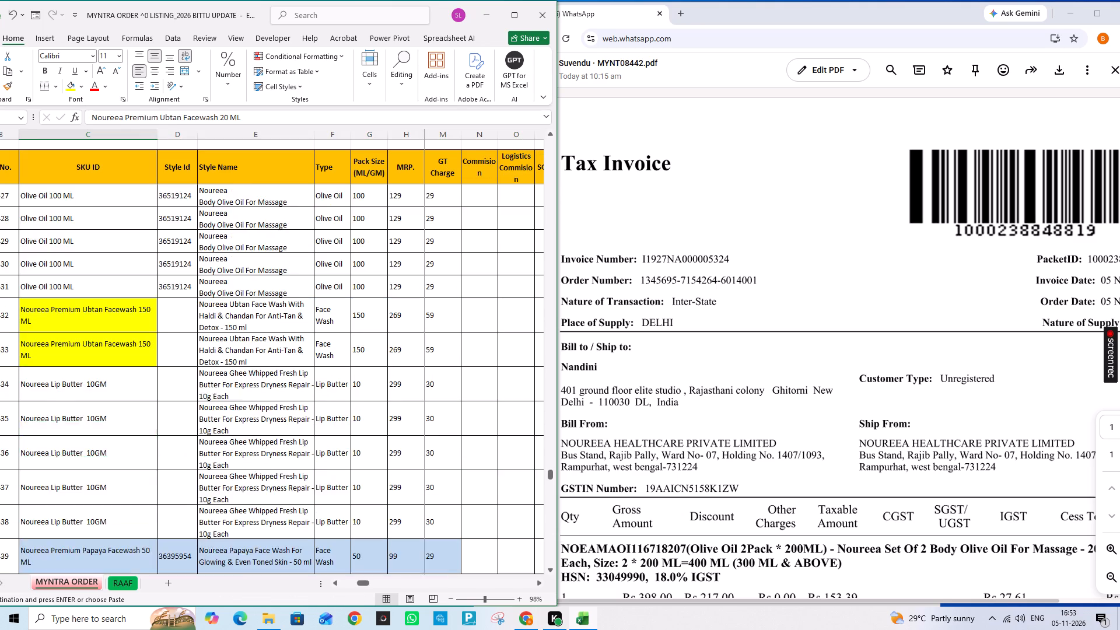
key("Page_Down")
key("Up")
key("Up")
key("Up")
key("Up")
key("Up")
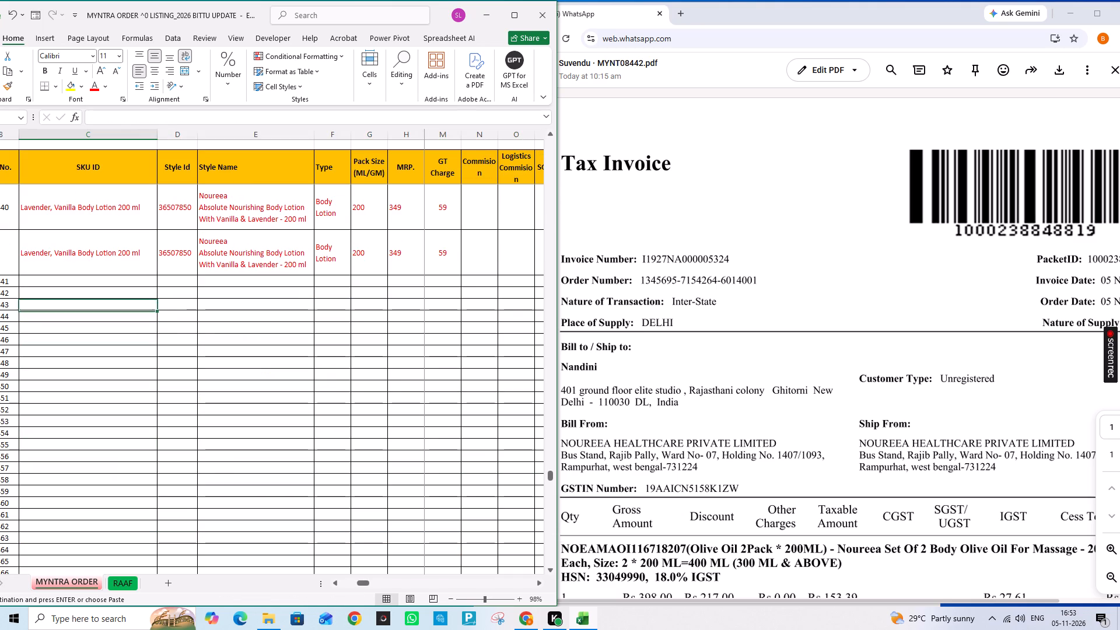
key("Up")
key("Up")
key("Return")
key("Right")
key("Right")
key("Right")
key("Right")
key("Right")
key("Right")
key("Right")
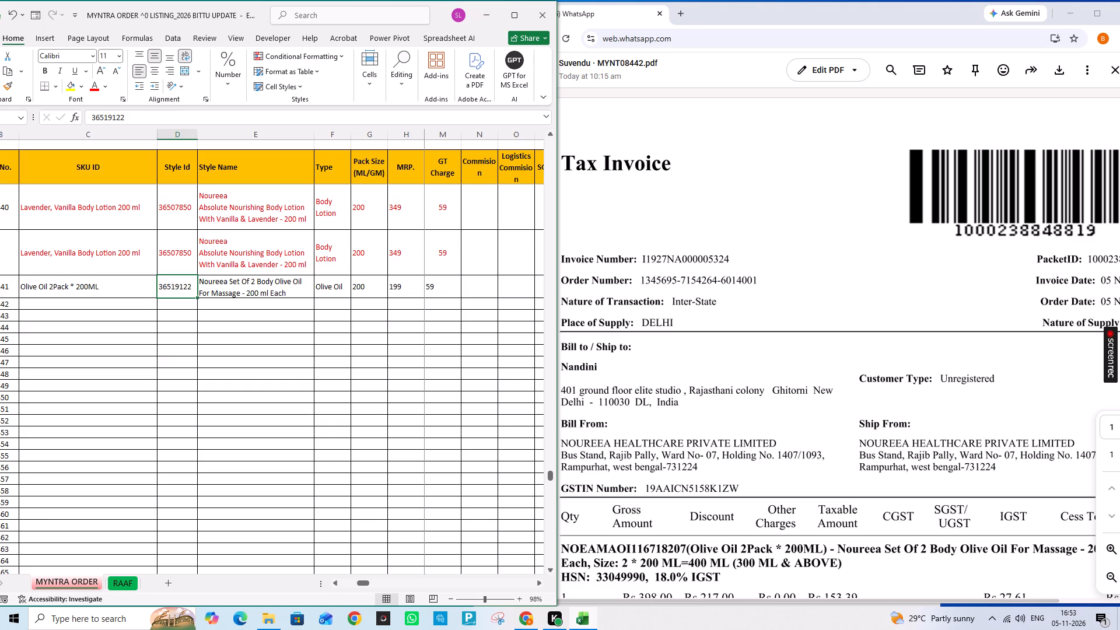
key("Right")
key("Right")
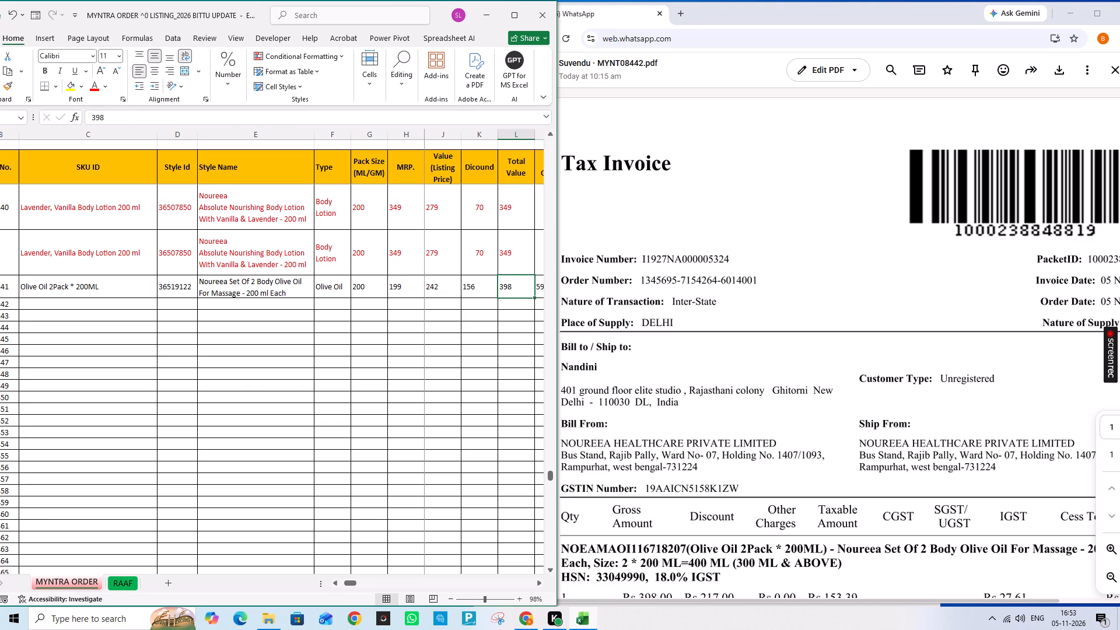
key("Right")
key("Right")
key("Right")
key("Right")
key("Right")
key("Right")
key("Right")
key("Right")
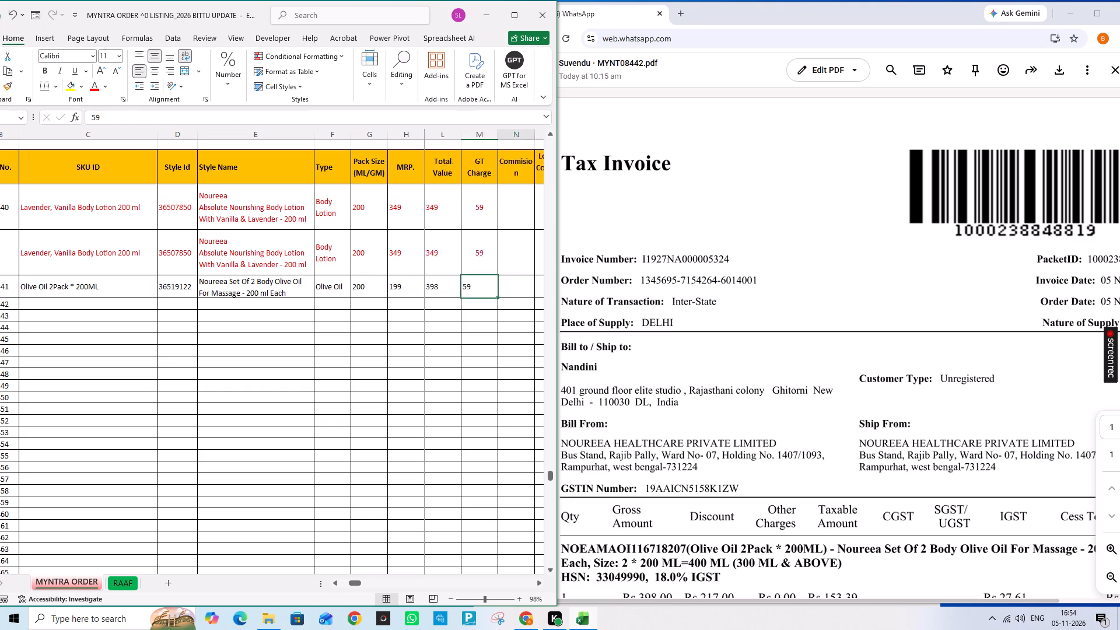
key("Right")
key("Right")
key("Right")
key("Right")
key("Right")
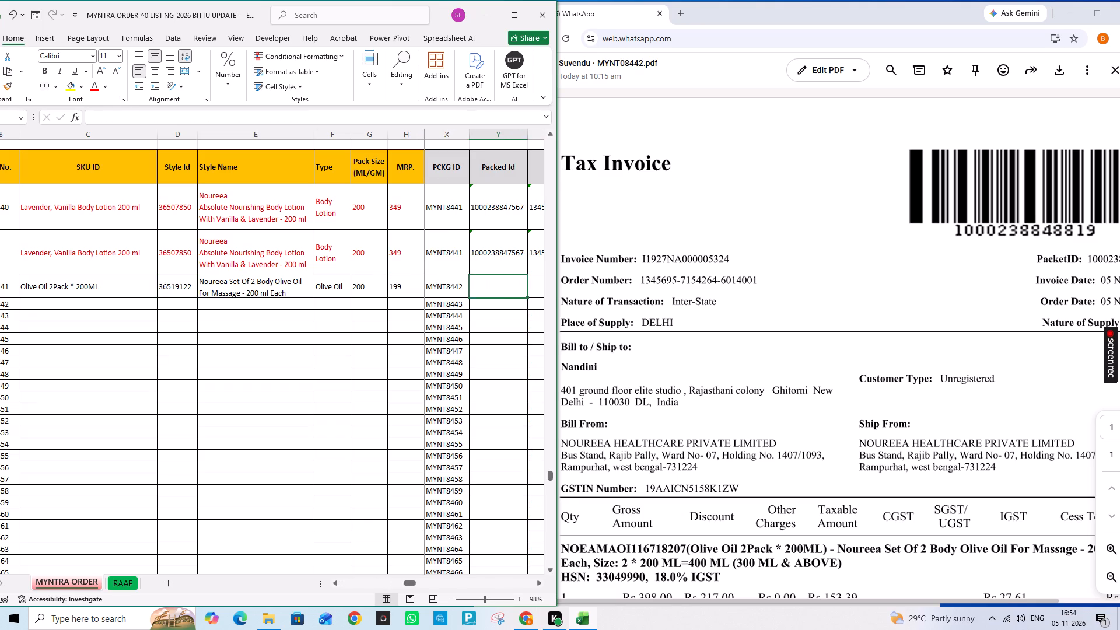
key("apostrophe")
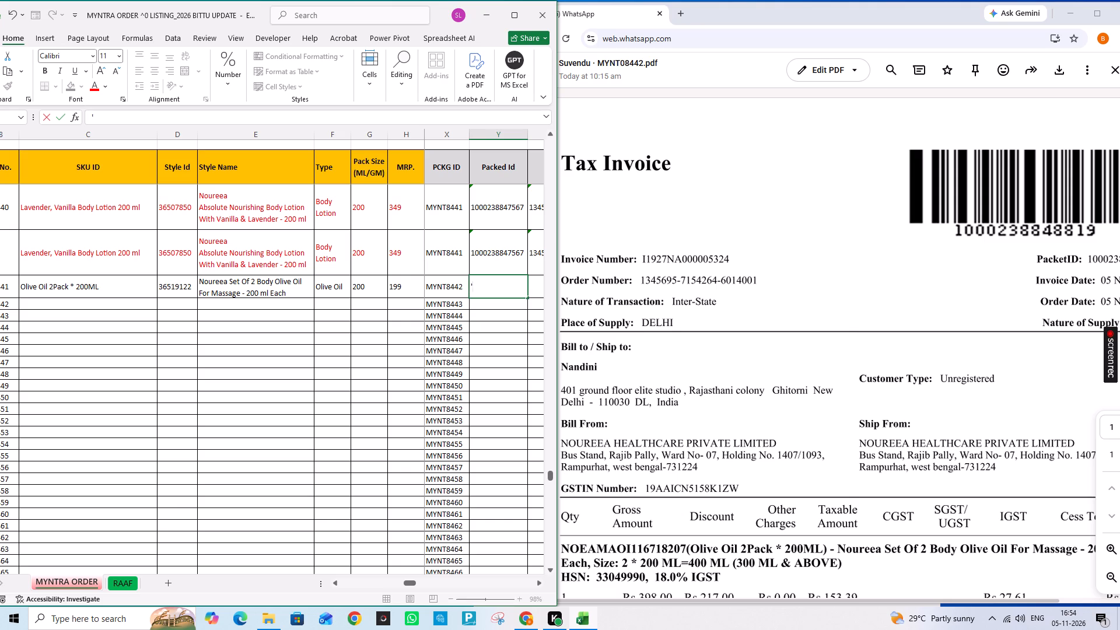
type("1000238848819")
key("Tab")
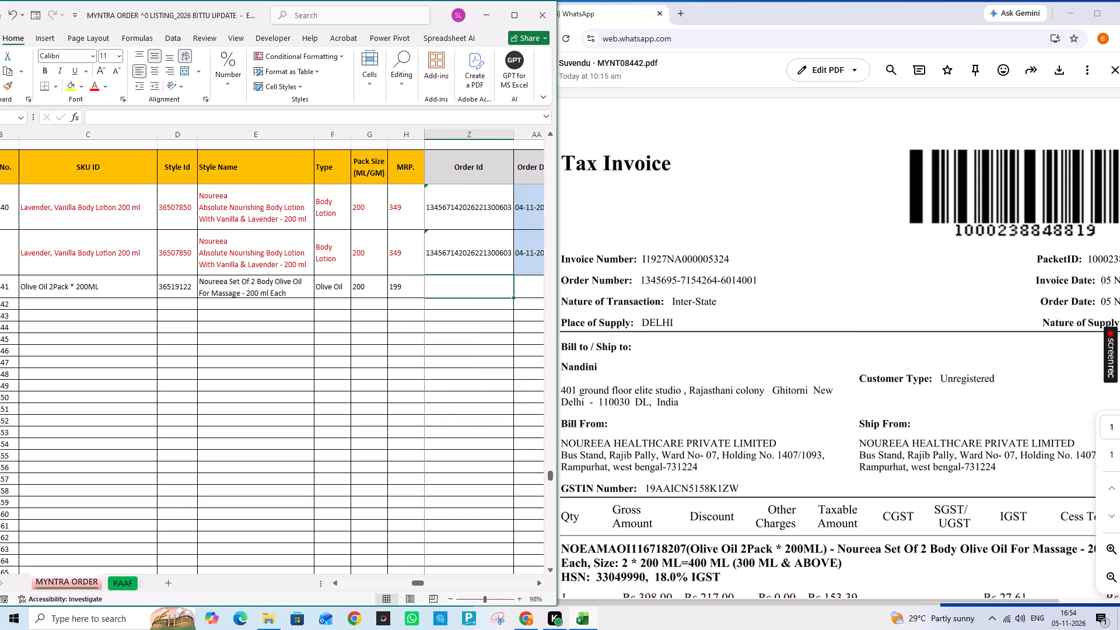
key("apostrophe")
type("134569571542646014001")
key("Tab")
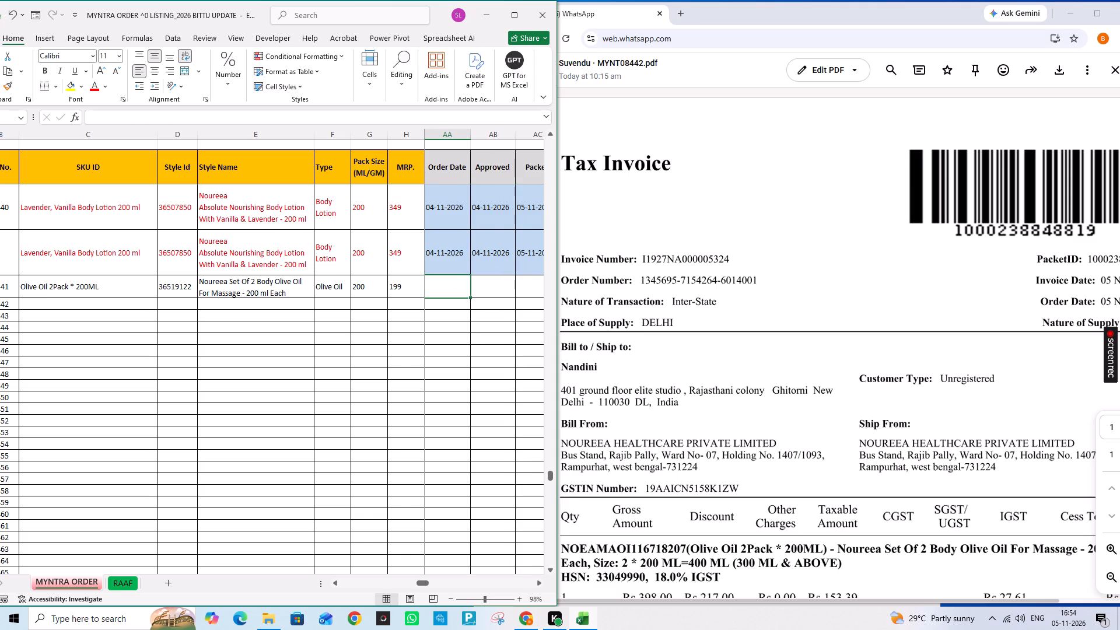
Fill the Olive Oil row's five date cells, Order Date through Pick up Complete, with 05-11-2026 copied from the Packed cell above.
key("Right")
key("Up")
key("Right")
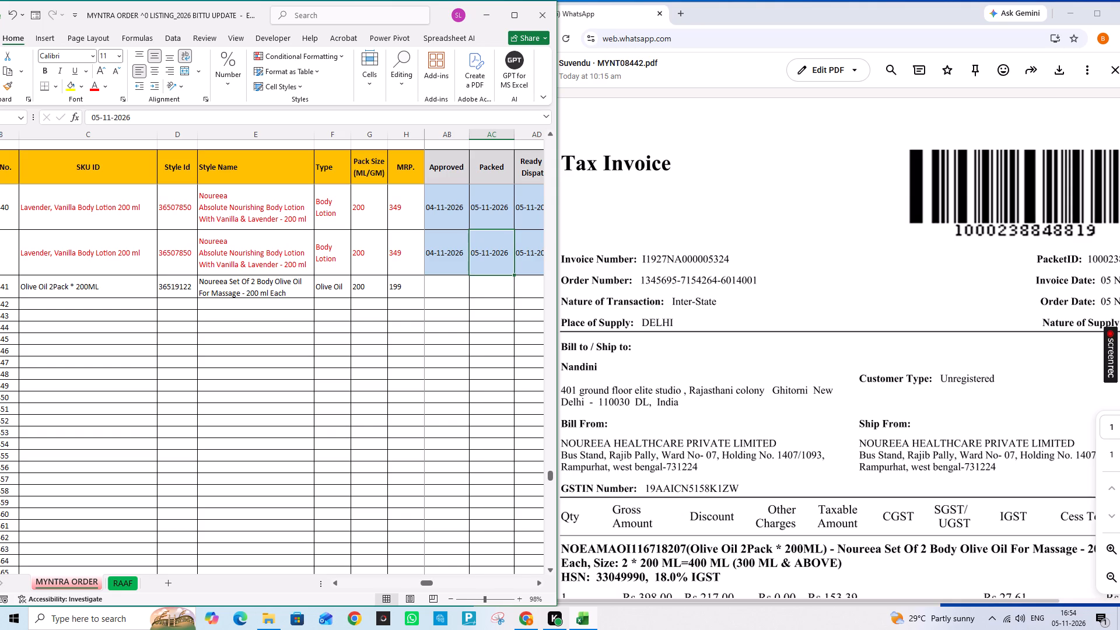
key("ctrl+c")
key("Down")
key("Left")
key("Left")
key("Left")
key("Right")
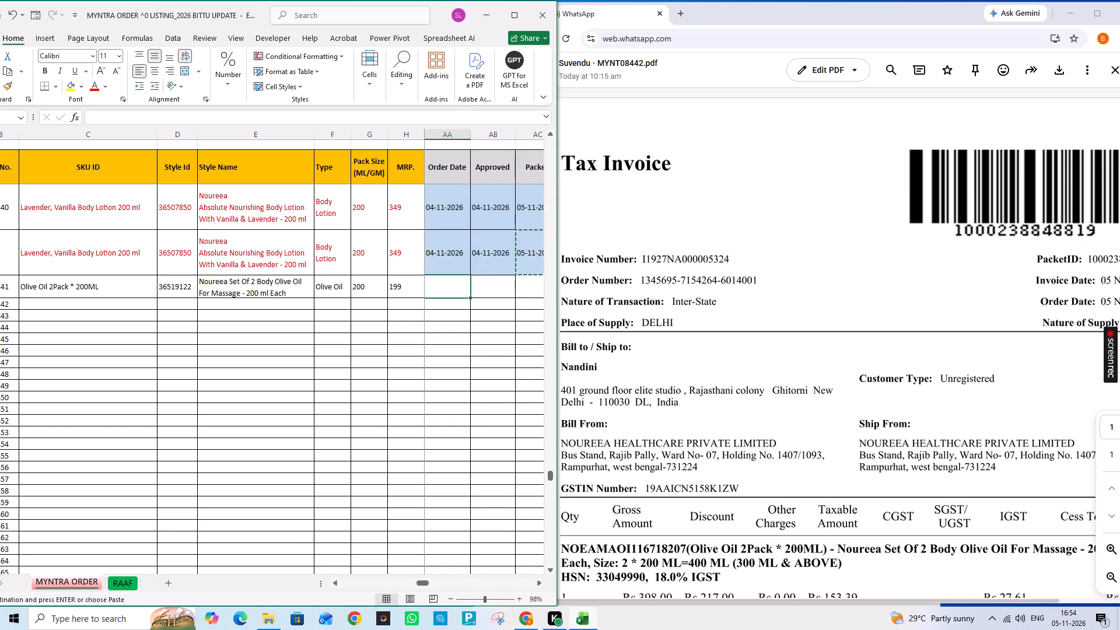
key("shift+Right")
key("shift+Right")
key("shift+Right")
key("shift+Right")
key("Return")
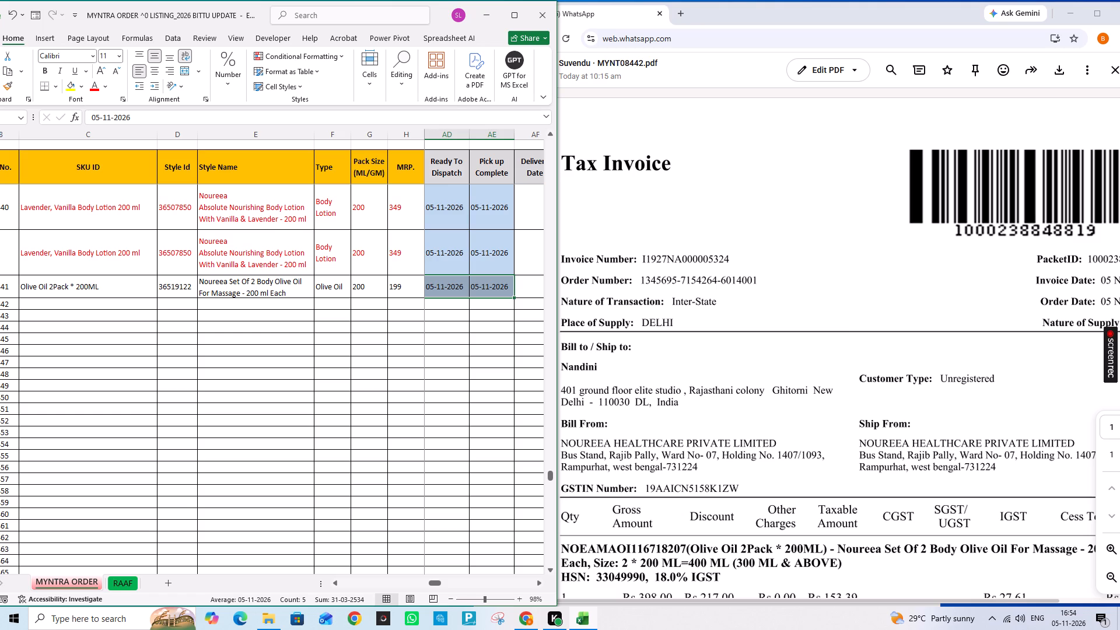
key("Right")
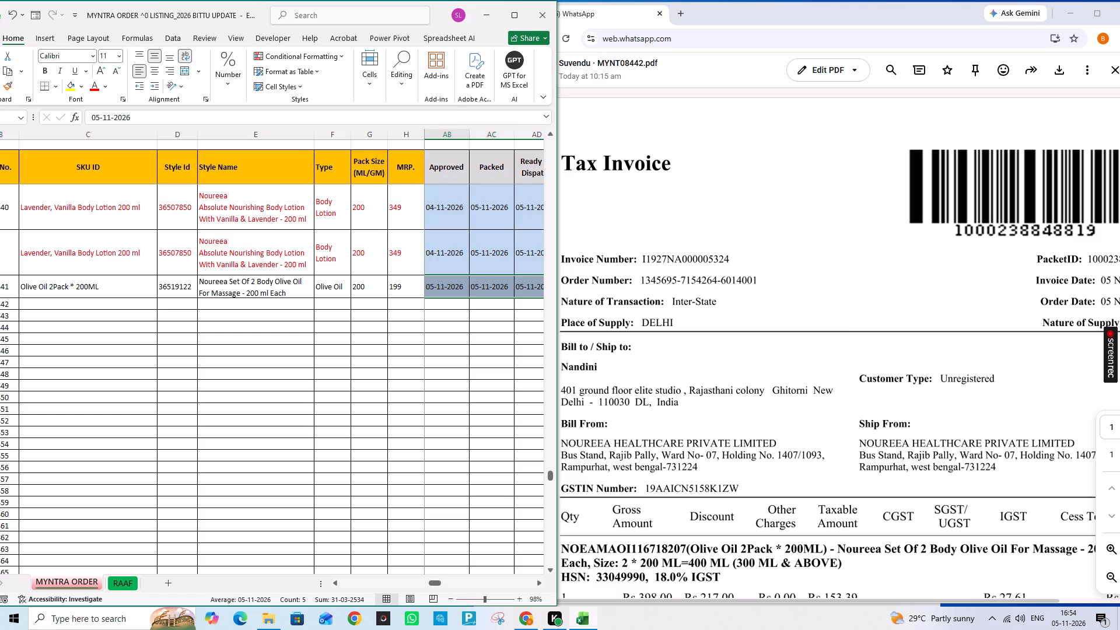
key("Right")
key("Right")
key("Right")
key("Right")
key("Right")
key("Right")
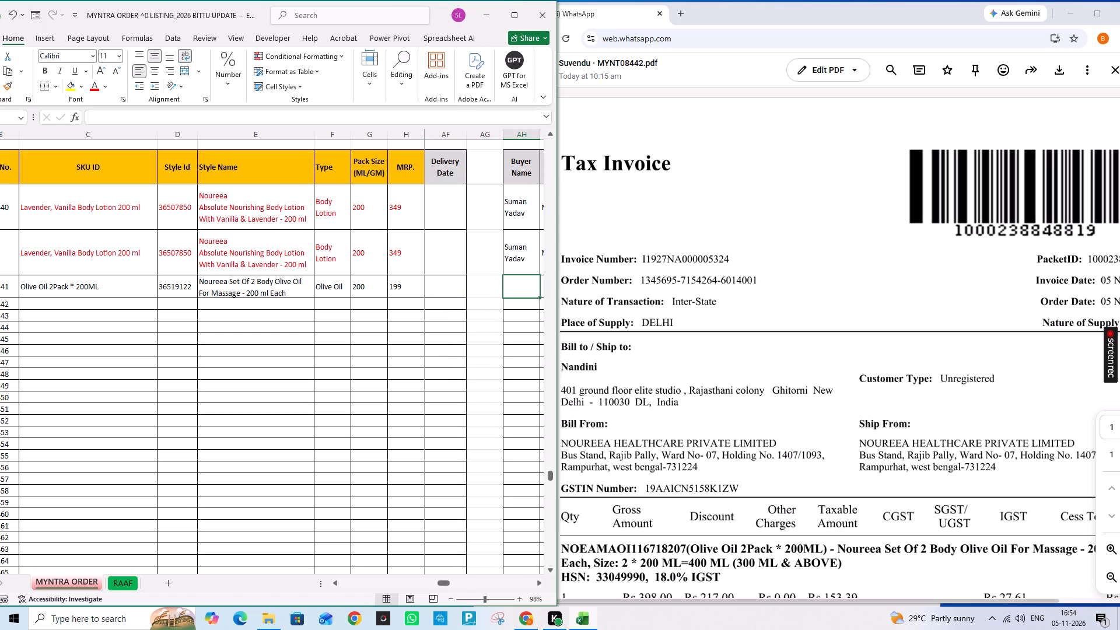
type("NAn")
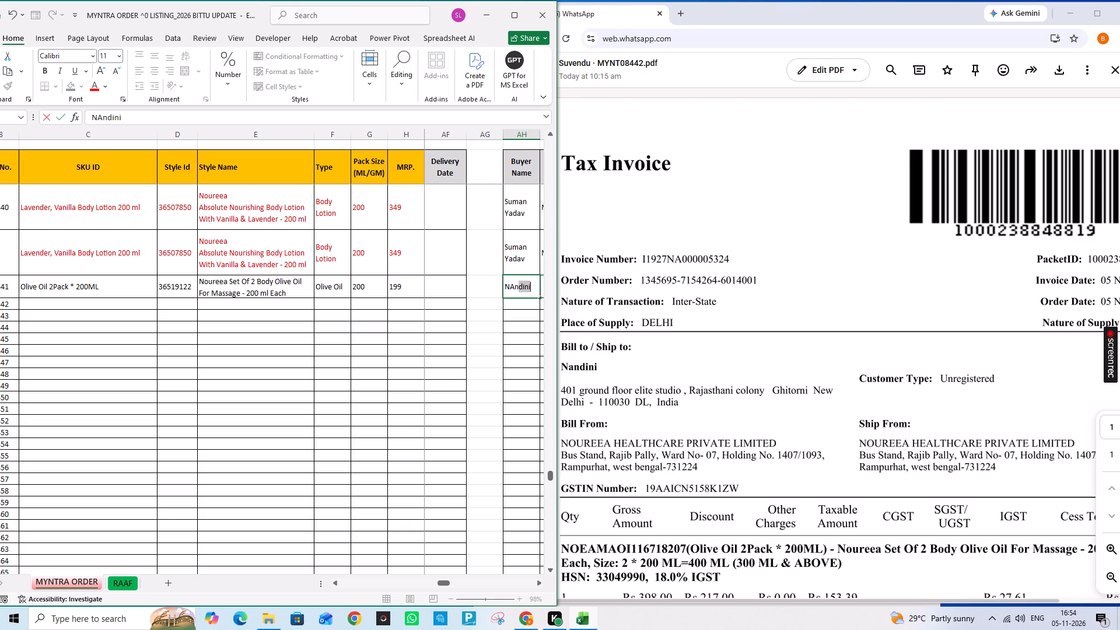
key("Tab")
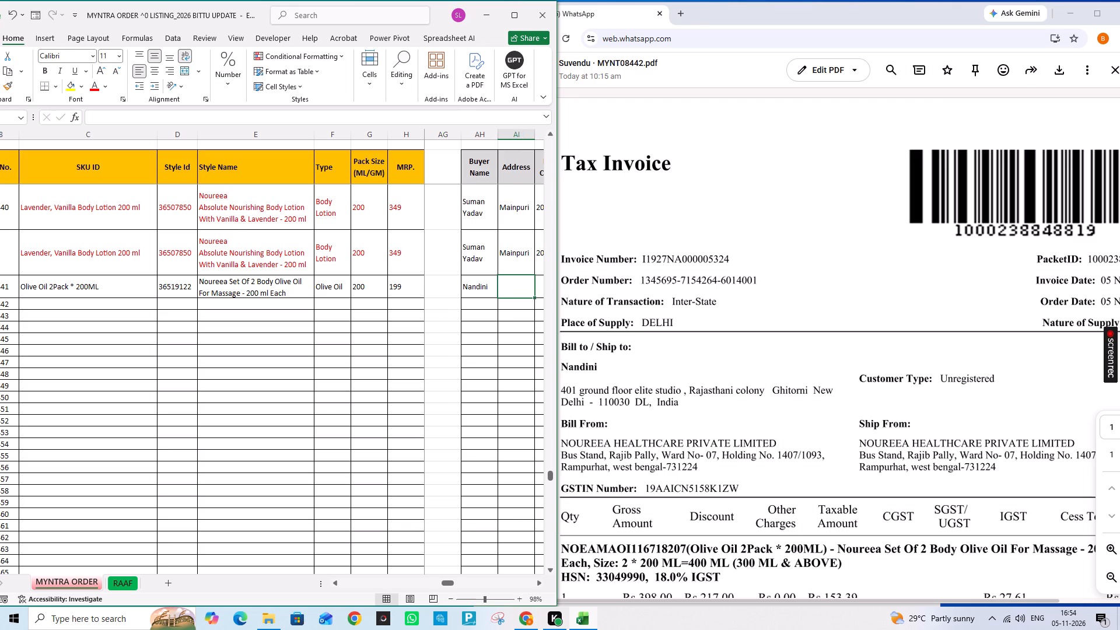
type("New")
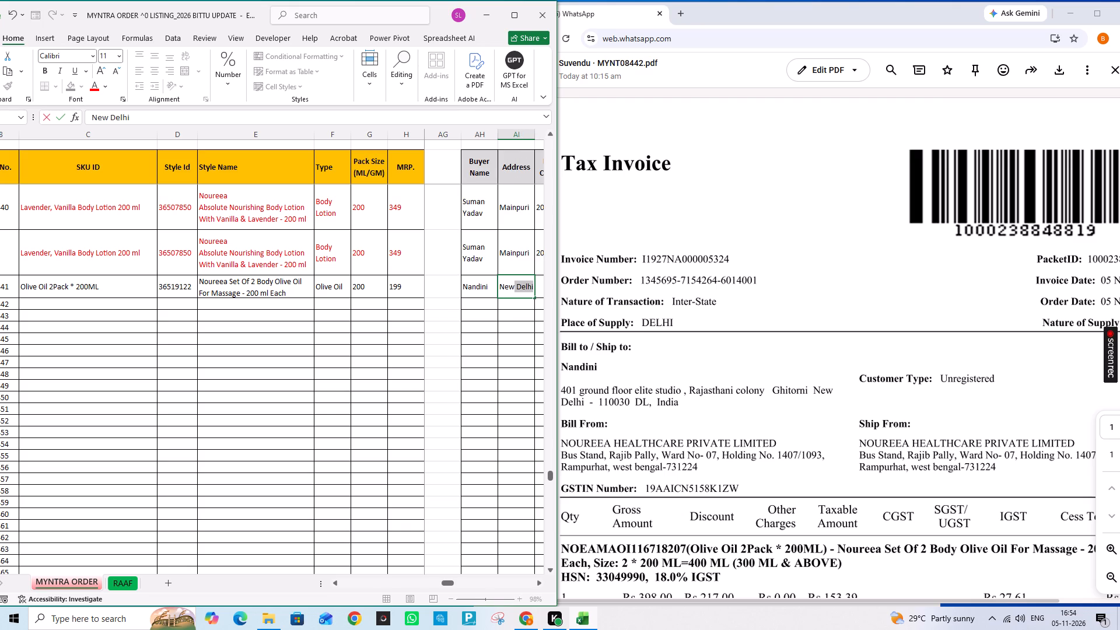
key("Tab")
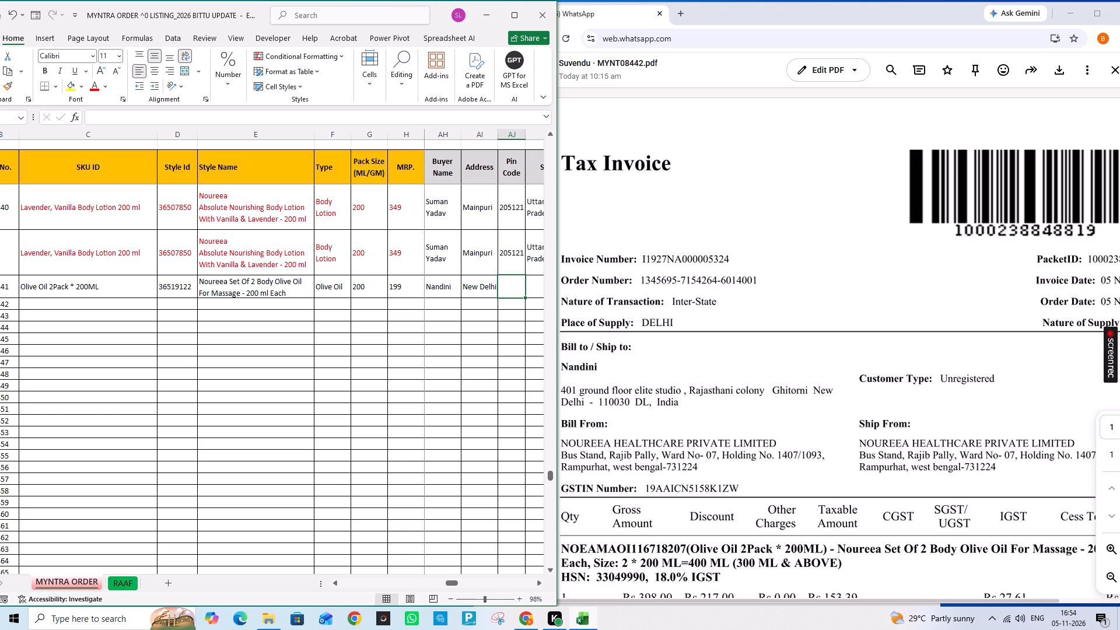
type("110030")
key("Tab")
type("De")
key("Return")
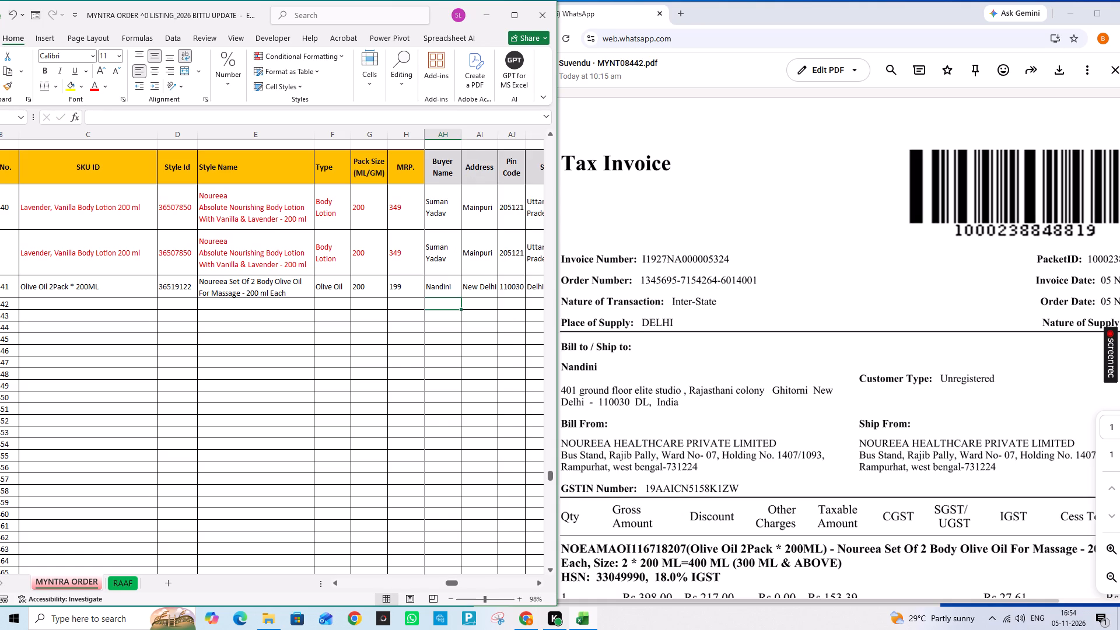
Save the order workbook.
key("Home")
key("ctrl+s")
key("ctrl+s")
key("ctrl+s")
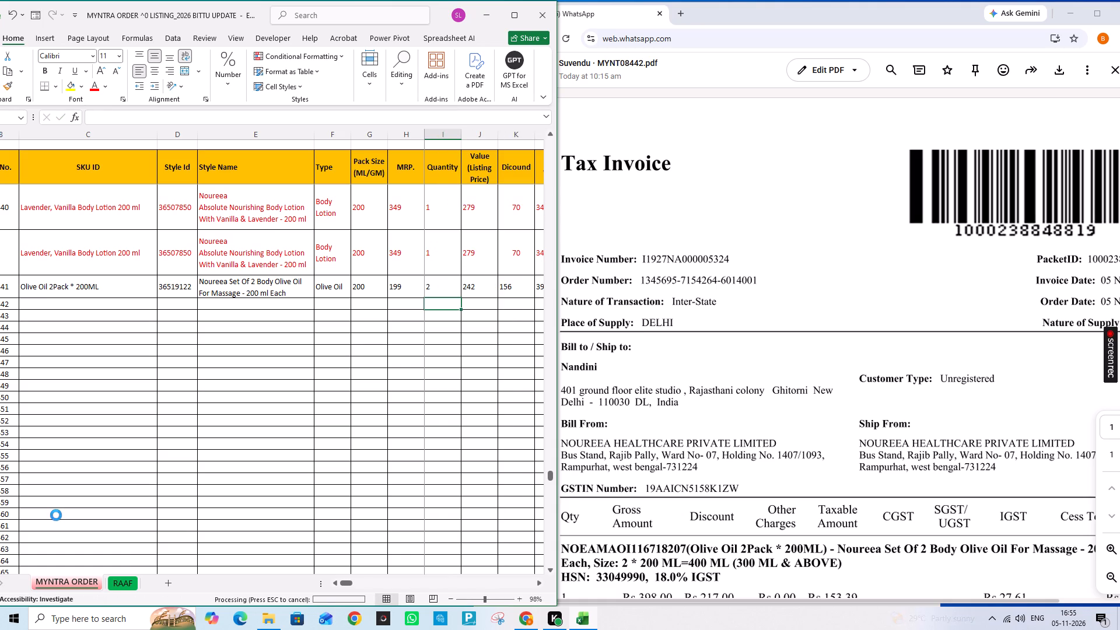
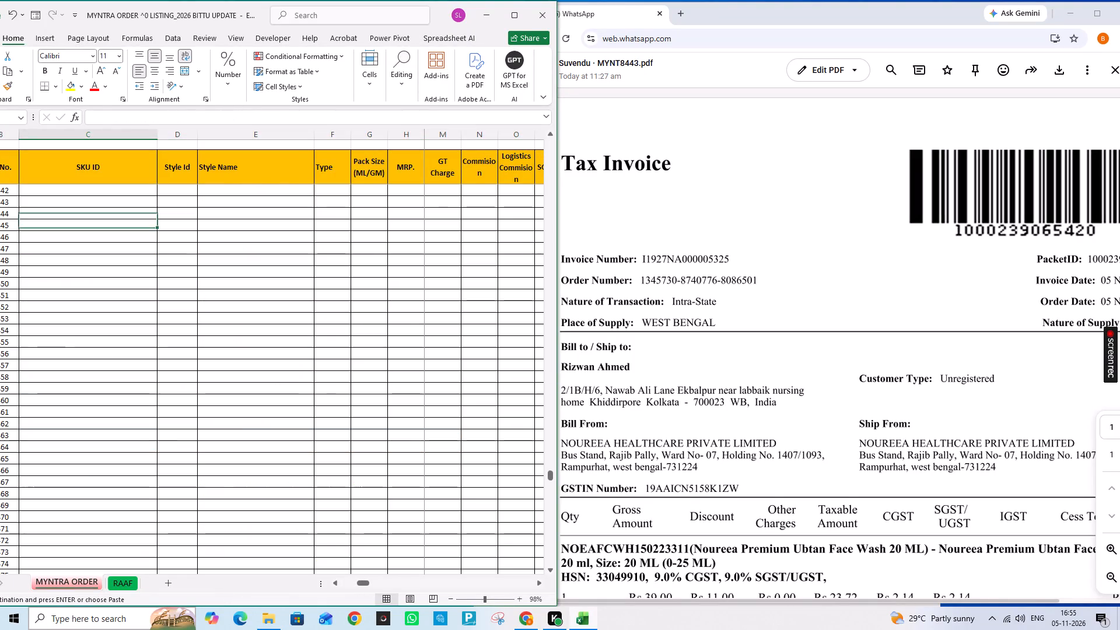
Paste the copied Noureea Premium Ubtan Facewash 20 ML product details into the row below Olive Oil 2Pack * 200ML.
key("Up")
key("Up")
key("Up")
key("Up")
key("Up")
key("Up")
key("Up")
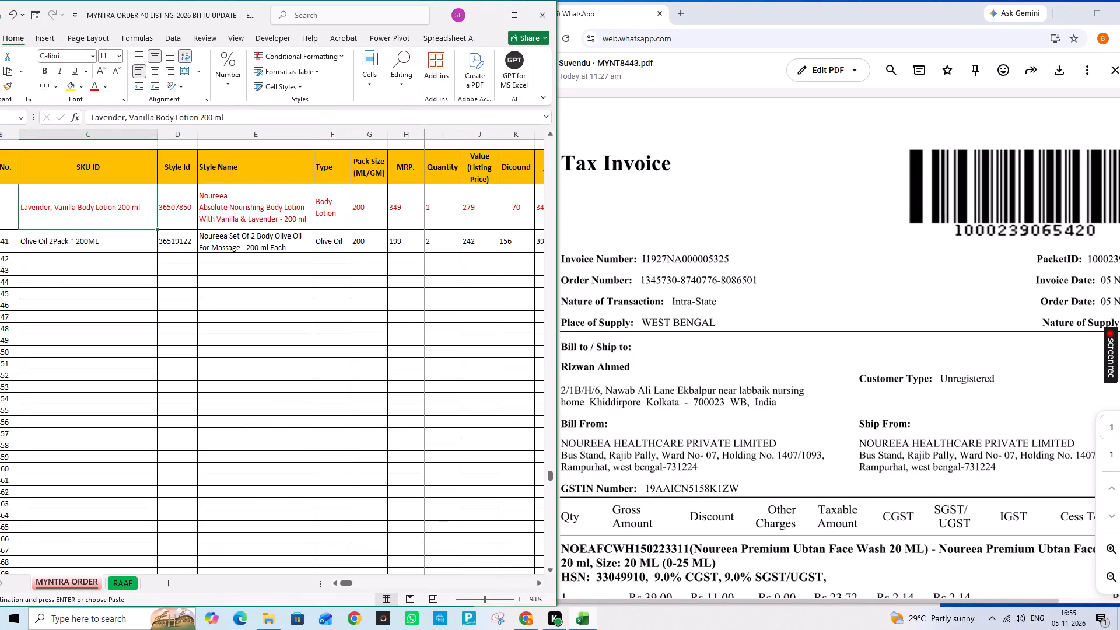
key("Down")
key("Down")
key("Return")
key("Right")
key("Right")
key("Right")
key("Right")
key("Right")
key("Right")
key("Right")
key("Right")
key("Right")
key("Right")
key("Right")
key("Right")
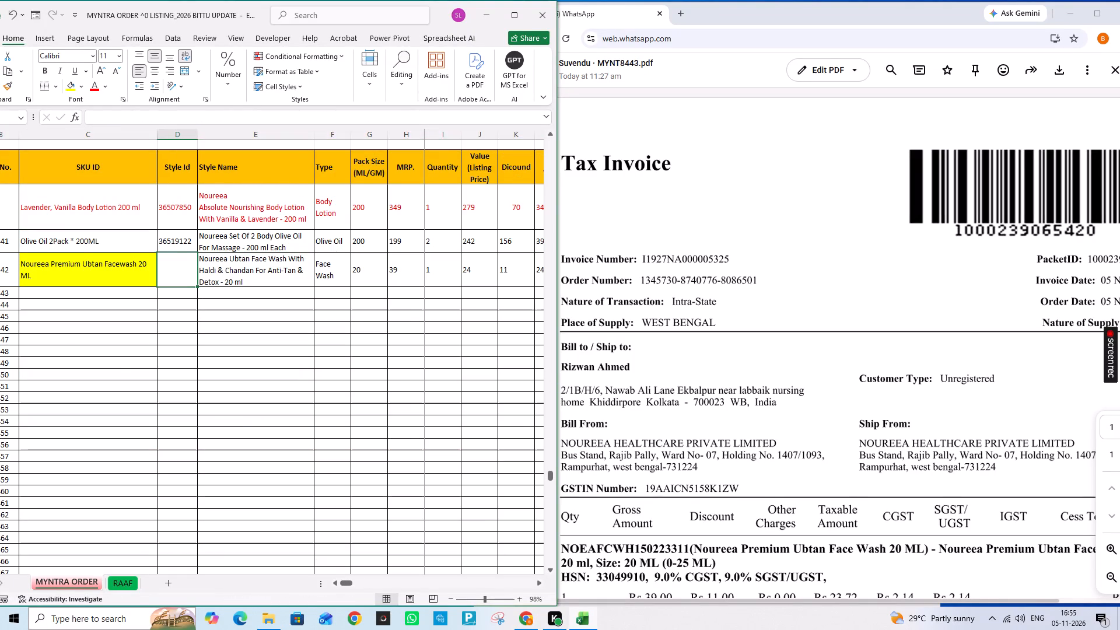
key("Right")
key("Right")
key("Right")
key("Right")
key("Right")
key("Right")
key("Right")
key("Right")
key("Right")
key("Right")
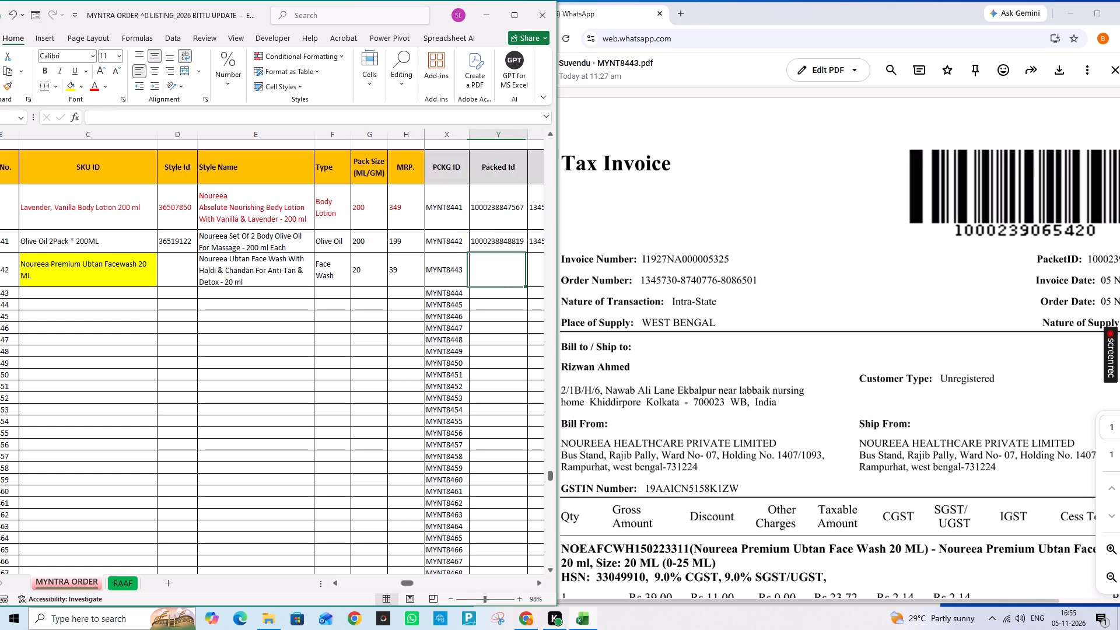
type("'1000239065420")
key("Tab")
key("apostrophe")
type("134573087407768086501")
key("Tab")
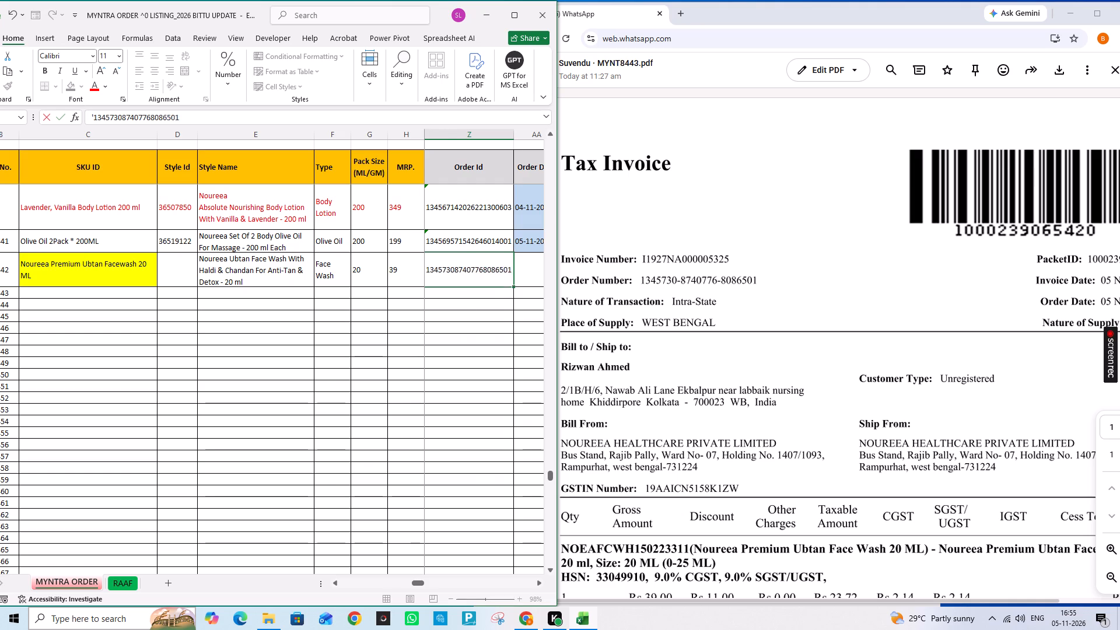
Fill the Ubtan Facewash row's five date cells, Order Date through Pick up Complete, with the 05-11-2026 dates from the row above.
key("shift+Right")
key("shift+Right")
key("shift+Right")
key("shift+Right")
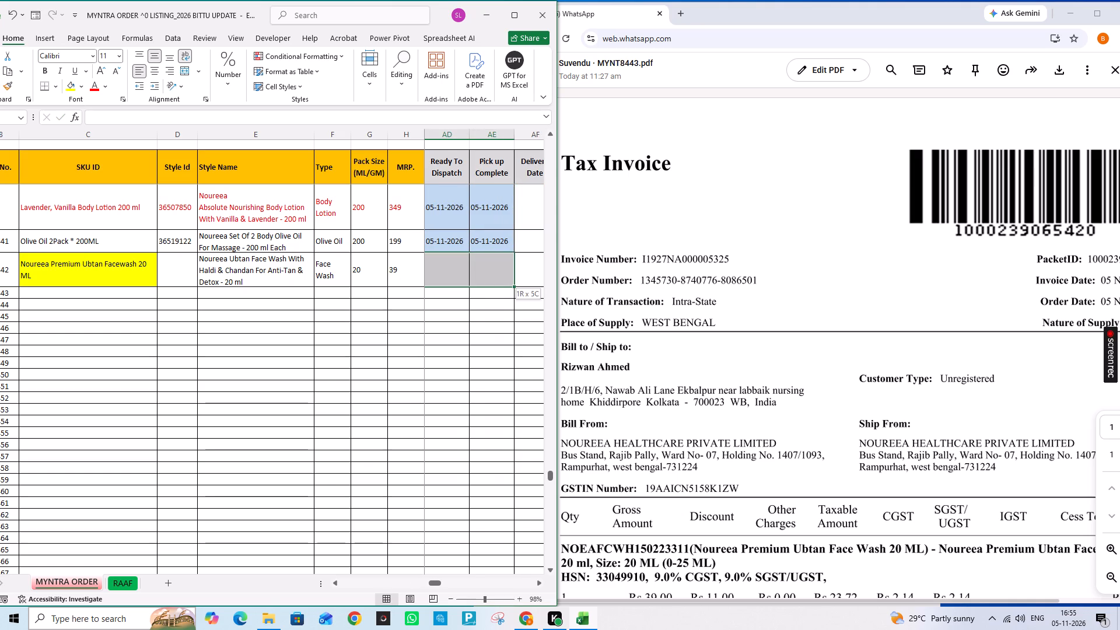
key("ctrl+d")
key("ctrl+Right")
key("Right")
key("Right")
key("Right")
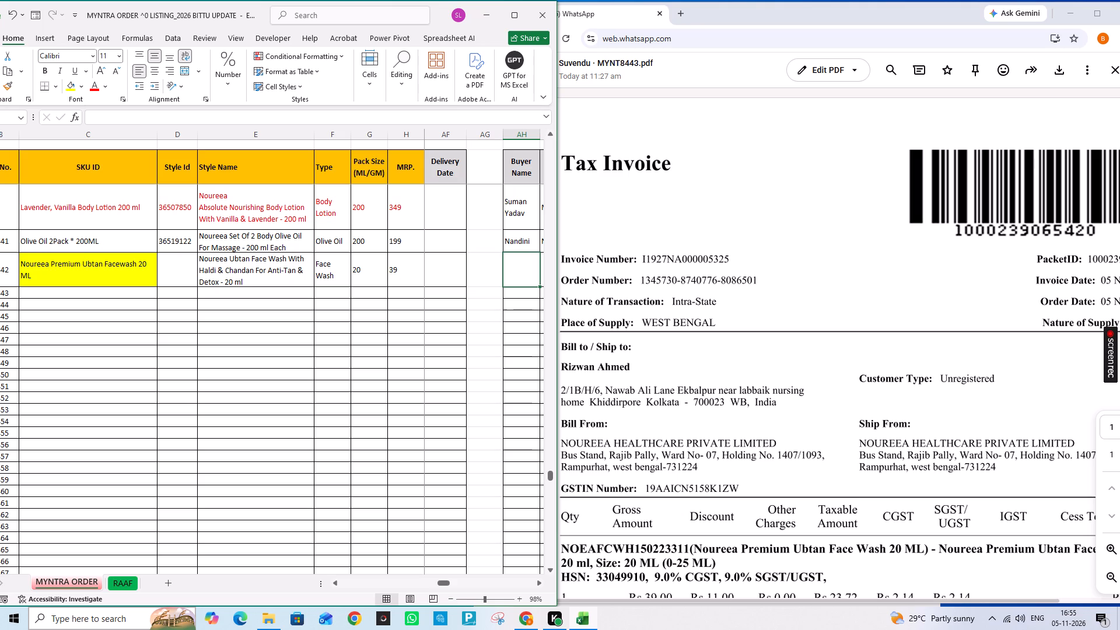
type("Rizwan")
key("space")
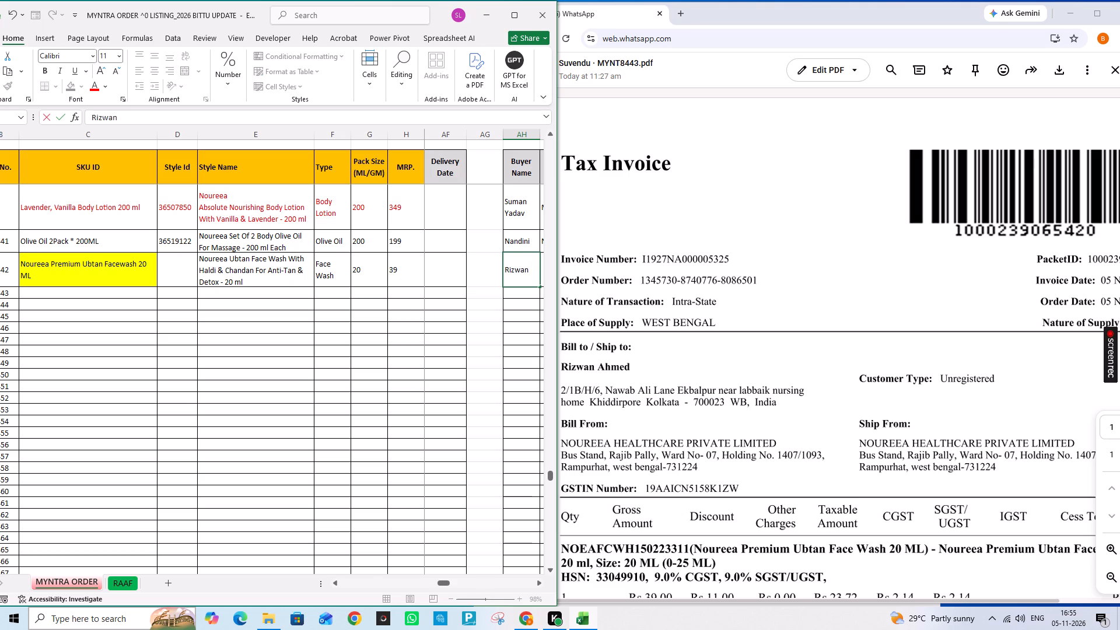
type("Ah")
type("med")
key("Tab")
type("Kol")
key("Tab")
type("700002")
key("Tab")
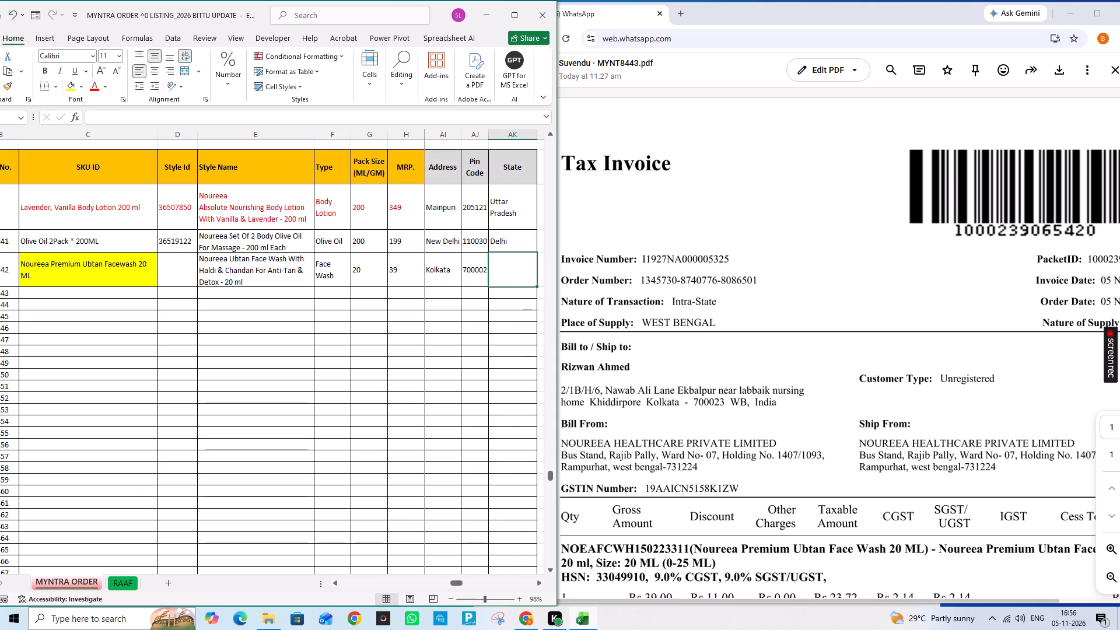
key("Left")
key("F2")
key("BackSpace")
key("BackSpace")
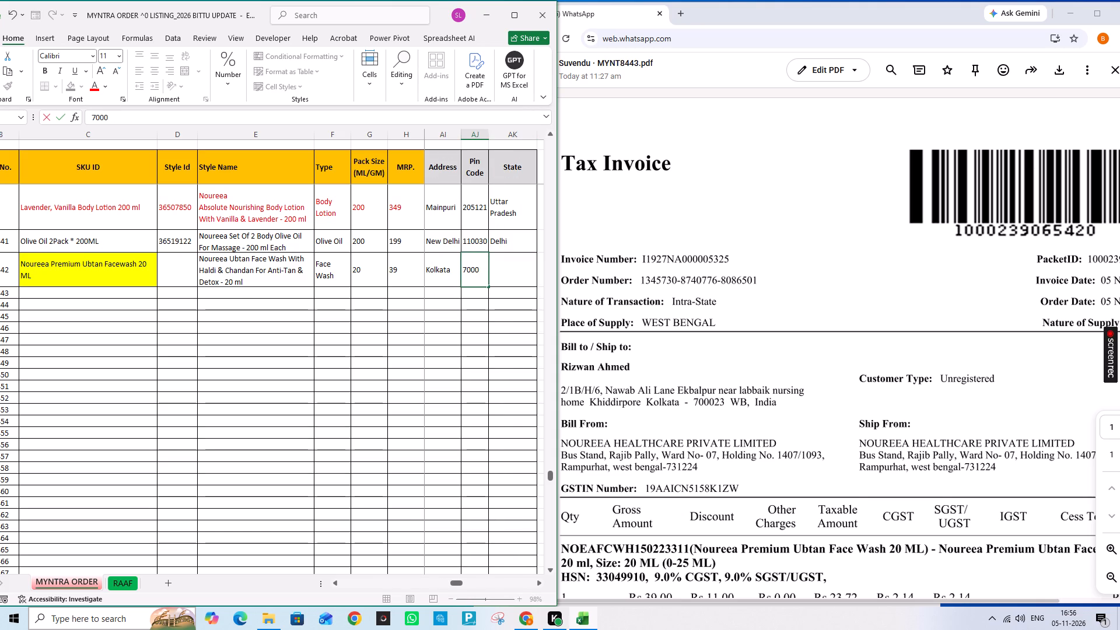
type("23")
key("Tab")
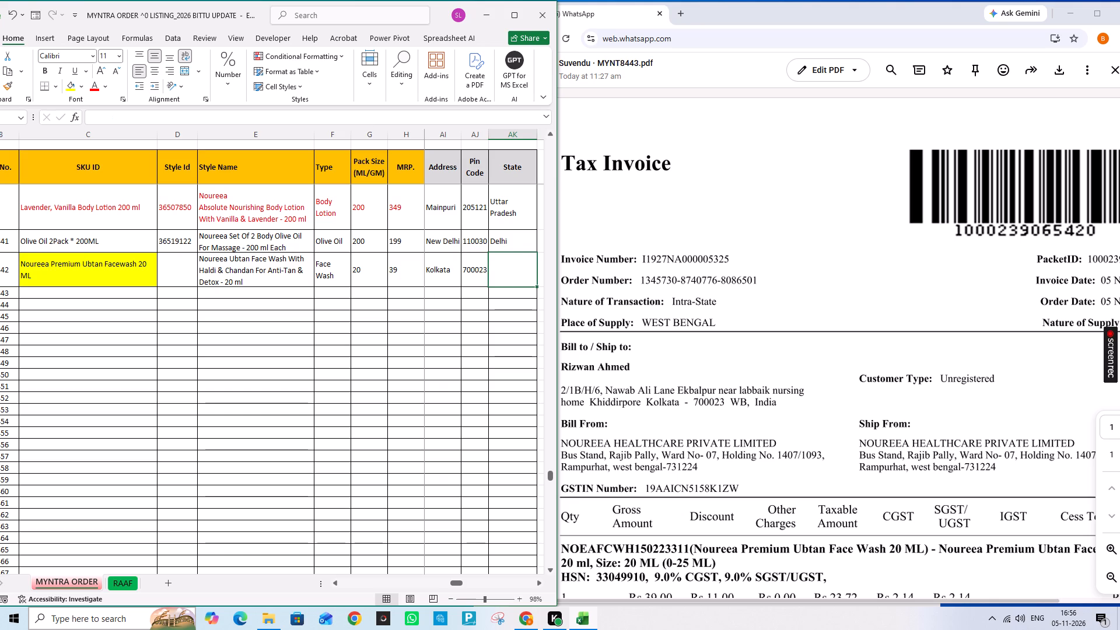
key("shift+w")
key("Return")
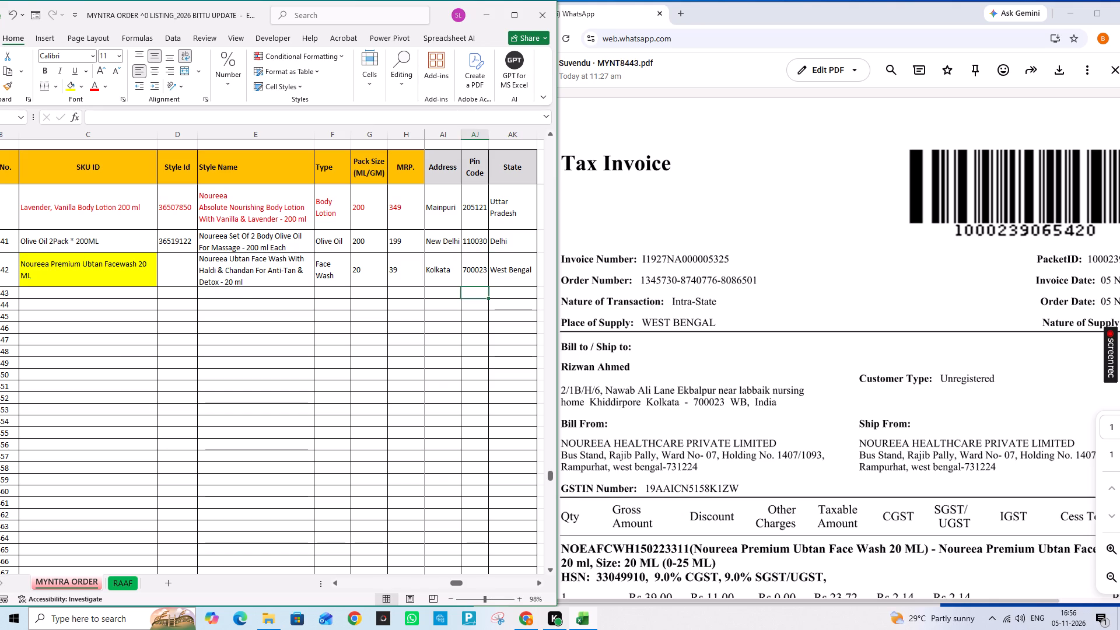
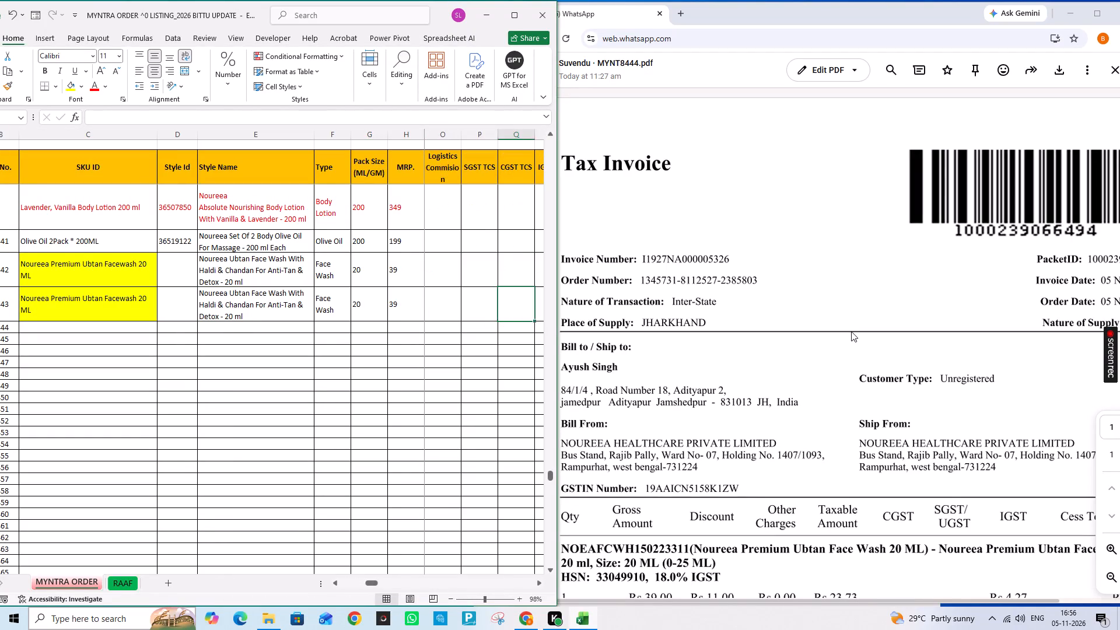
key("Right")
key("Right")
key("Right")
key("Right")
key("Right")
key("Right")
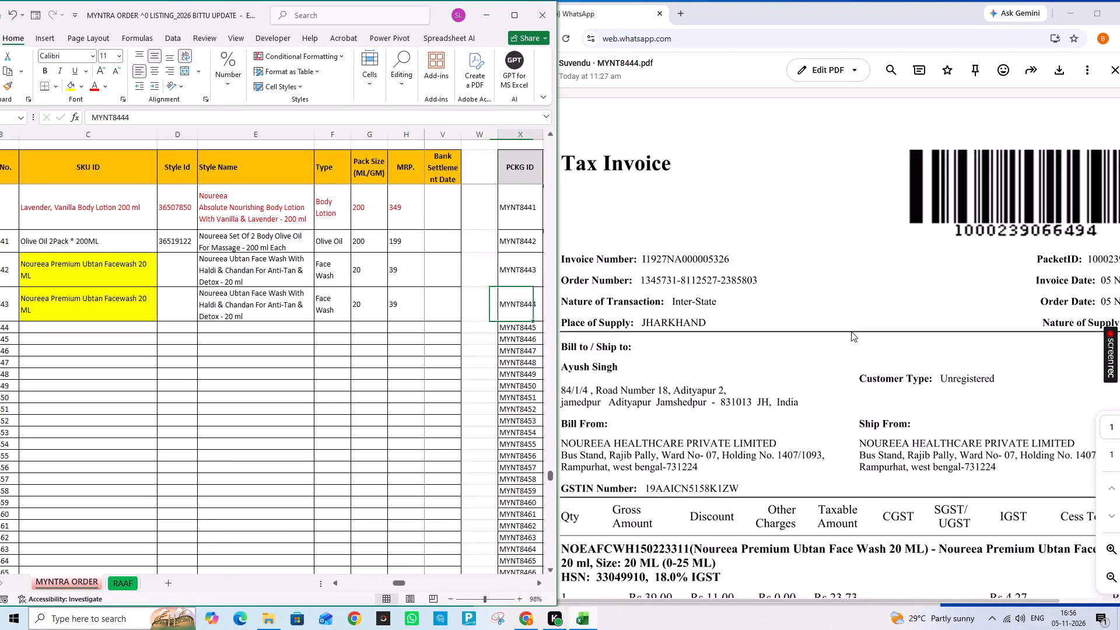
key("Right")
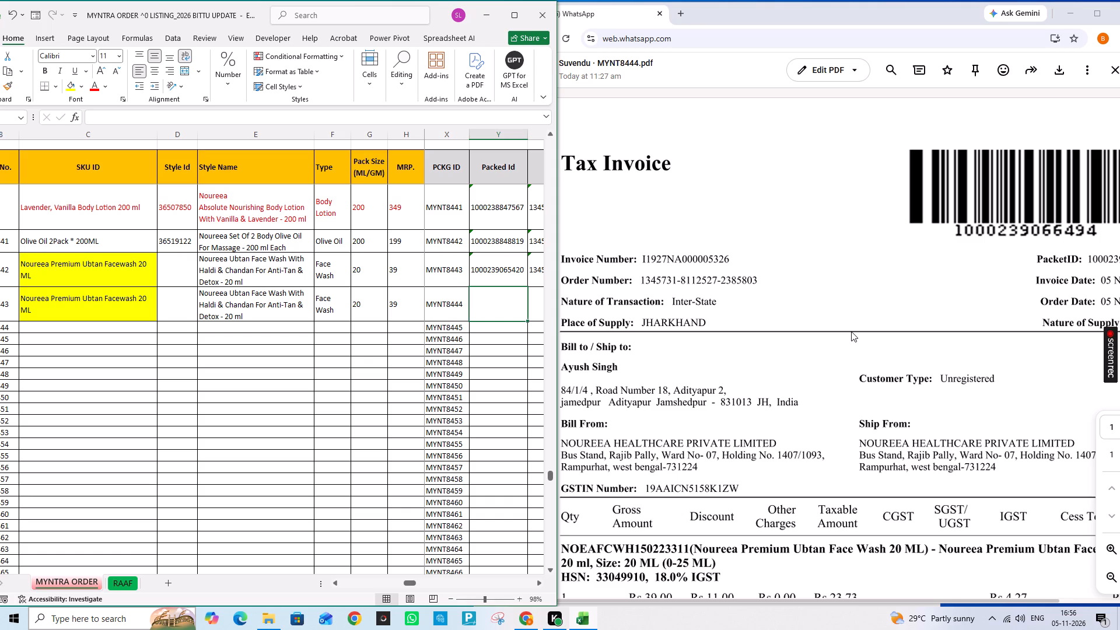
key("apostrophe")
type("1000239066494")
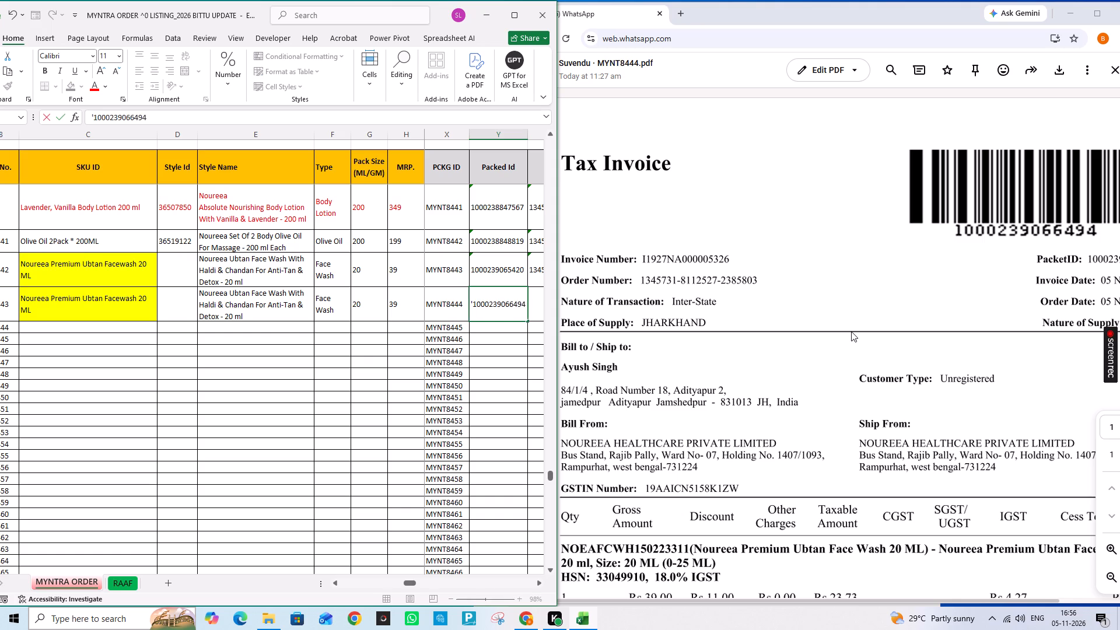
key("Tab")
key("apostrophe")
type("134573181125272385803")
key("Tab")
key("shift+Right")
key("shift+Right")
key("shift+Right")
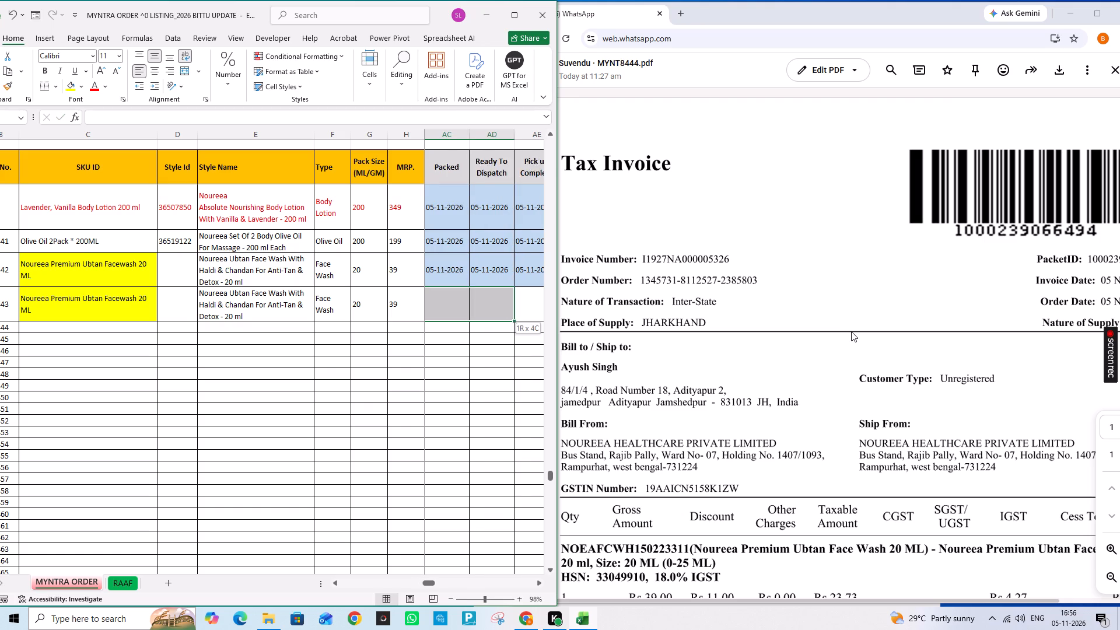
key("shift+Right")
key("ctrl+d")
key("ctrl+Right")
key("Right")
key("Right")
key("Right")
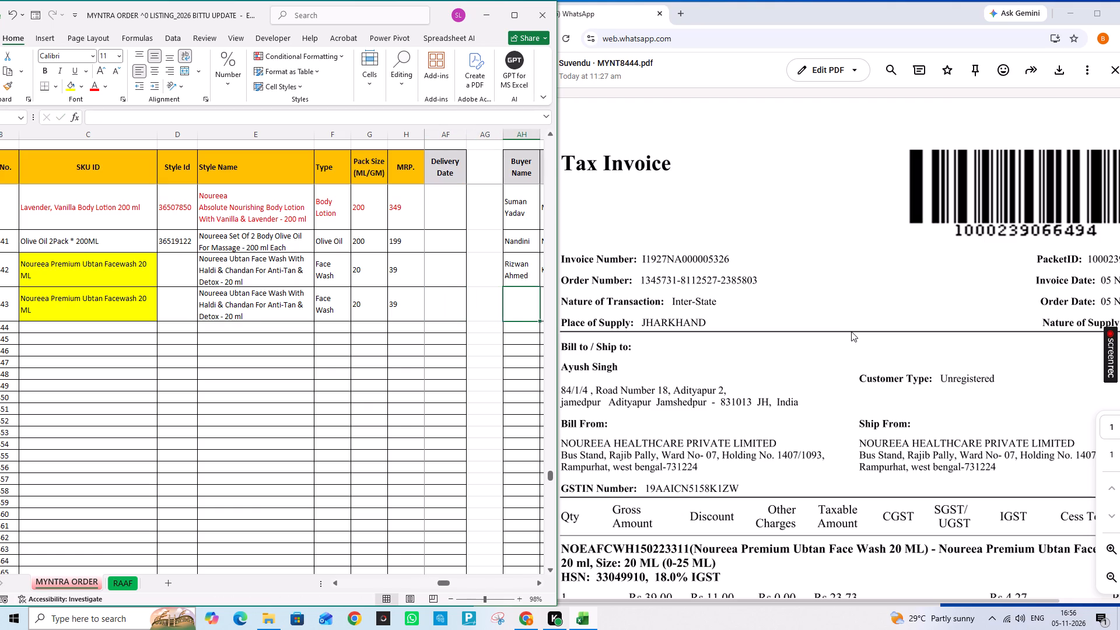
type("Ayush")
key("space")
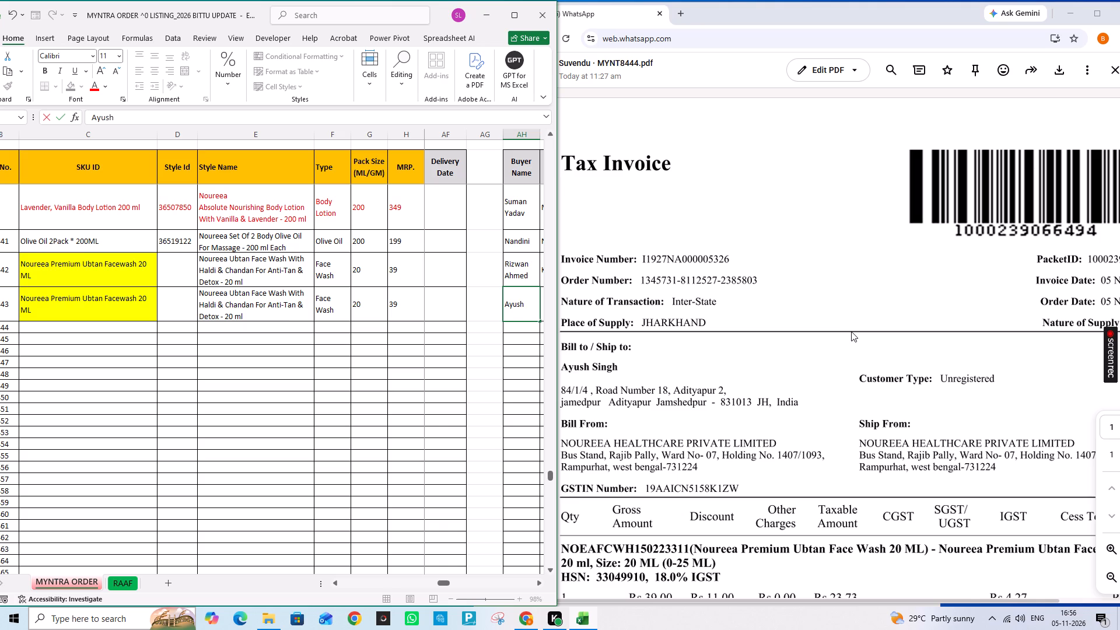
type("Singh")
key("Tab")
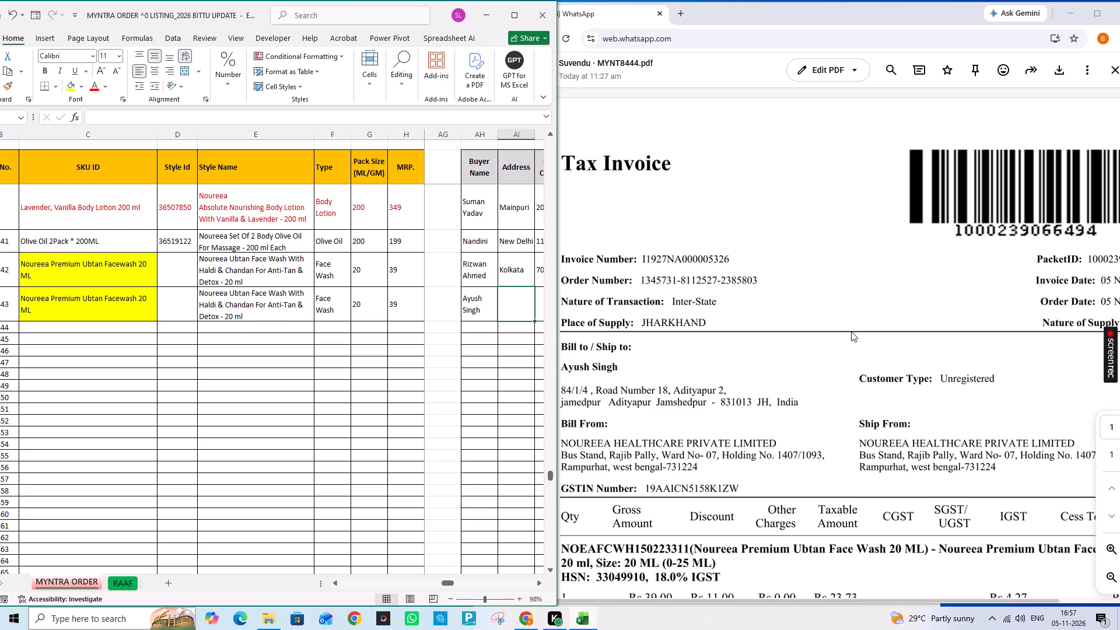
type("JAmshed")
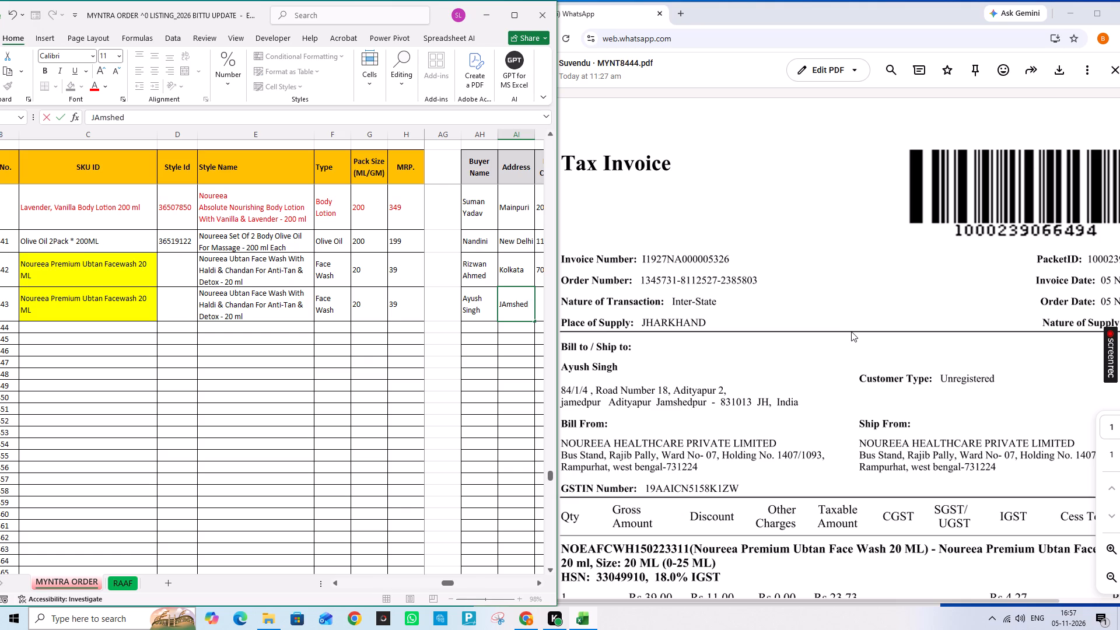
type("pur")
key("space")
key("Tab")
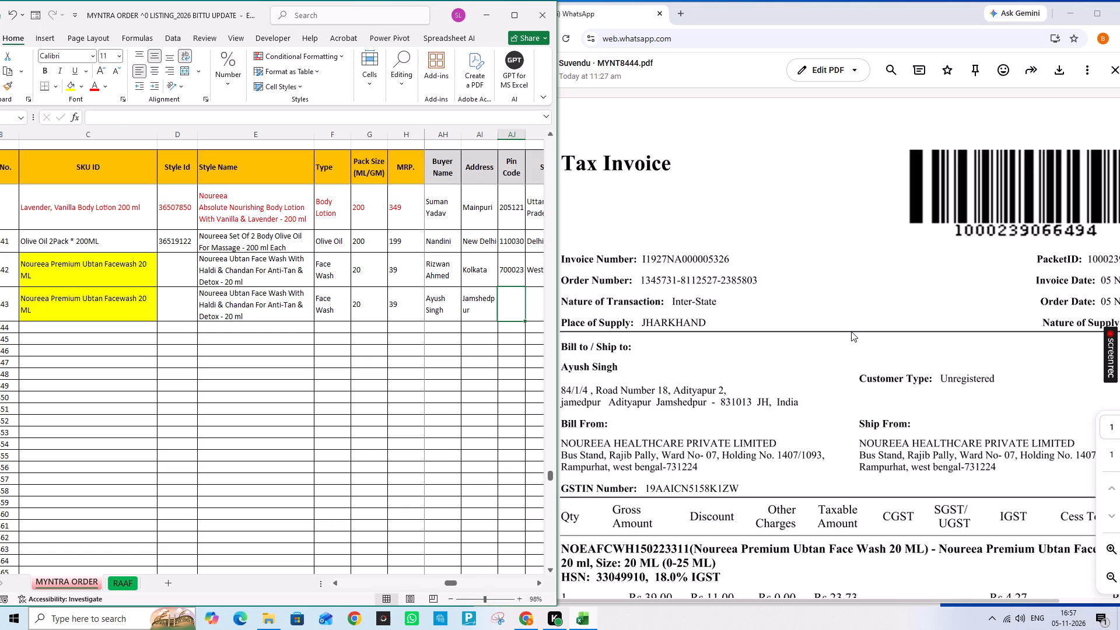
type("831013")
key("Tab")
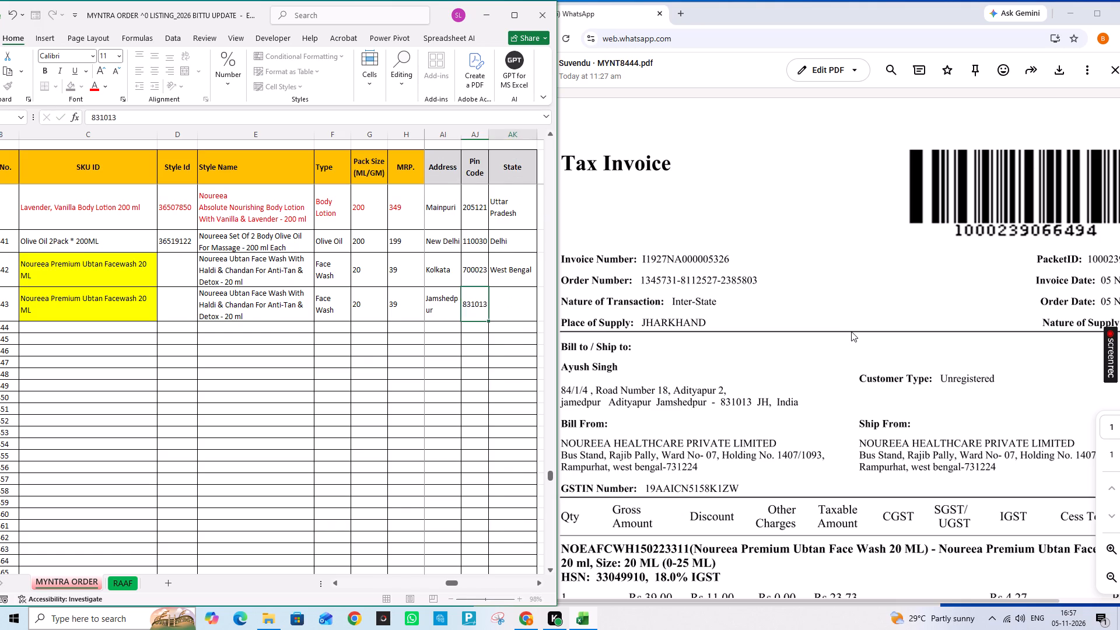
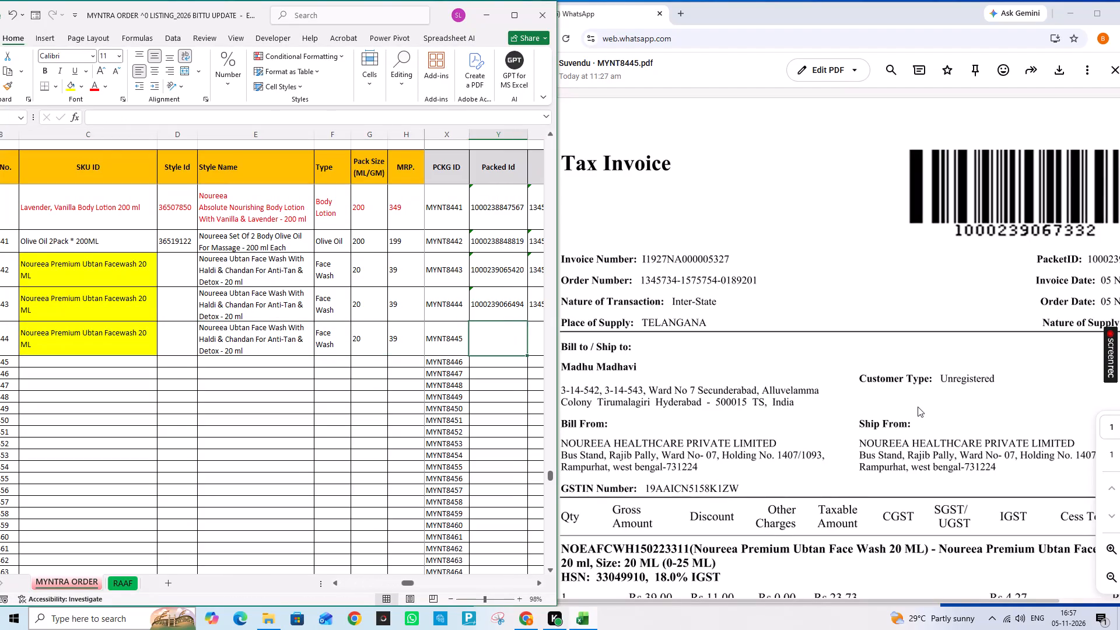
key("apostrophe")
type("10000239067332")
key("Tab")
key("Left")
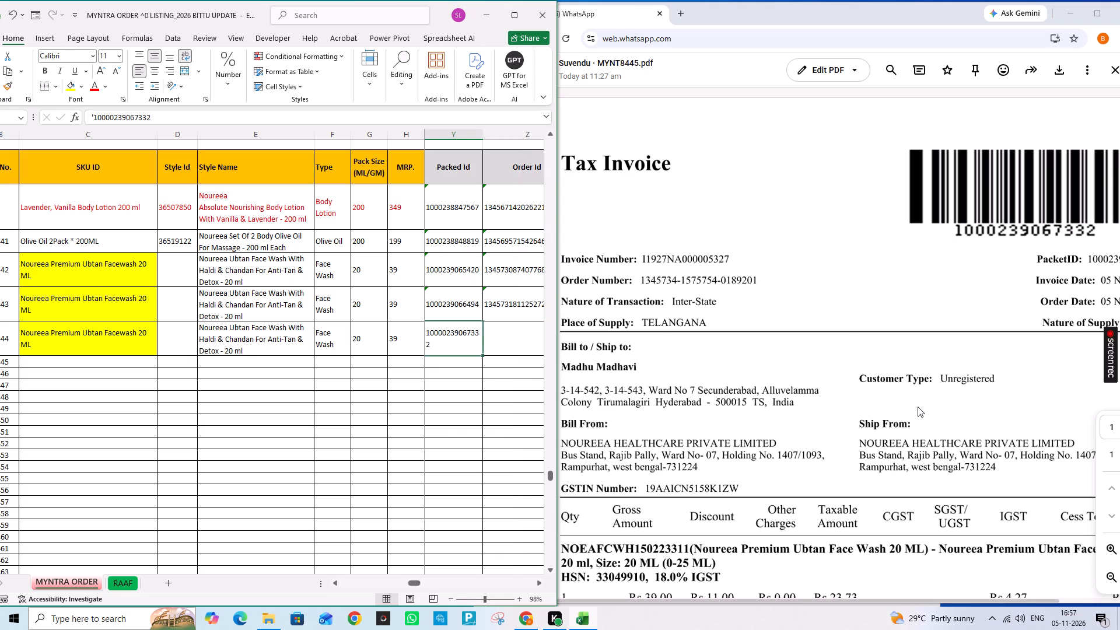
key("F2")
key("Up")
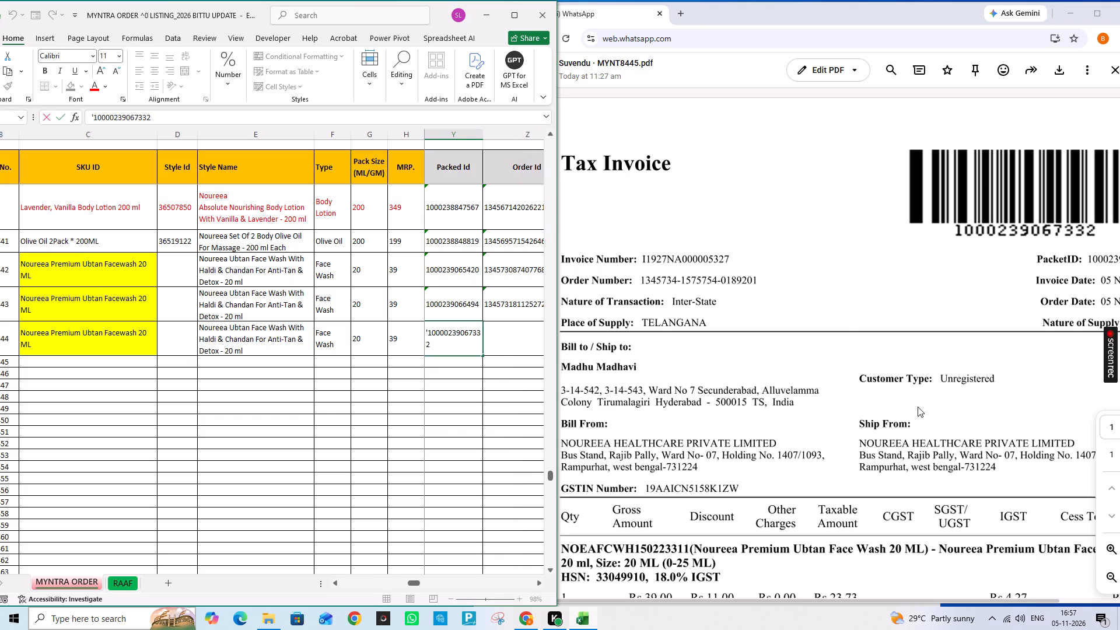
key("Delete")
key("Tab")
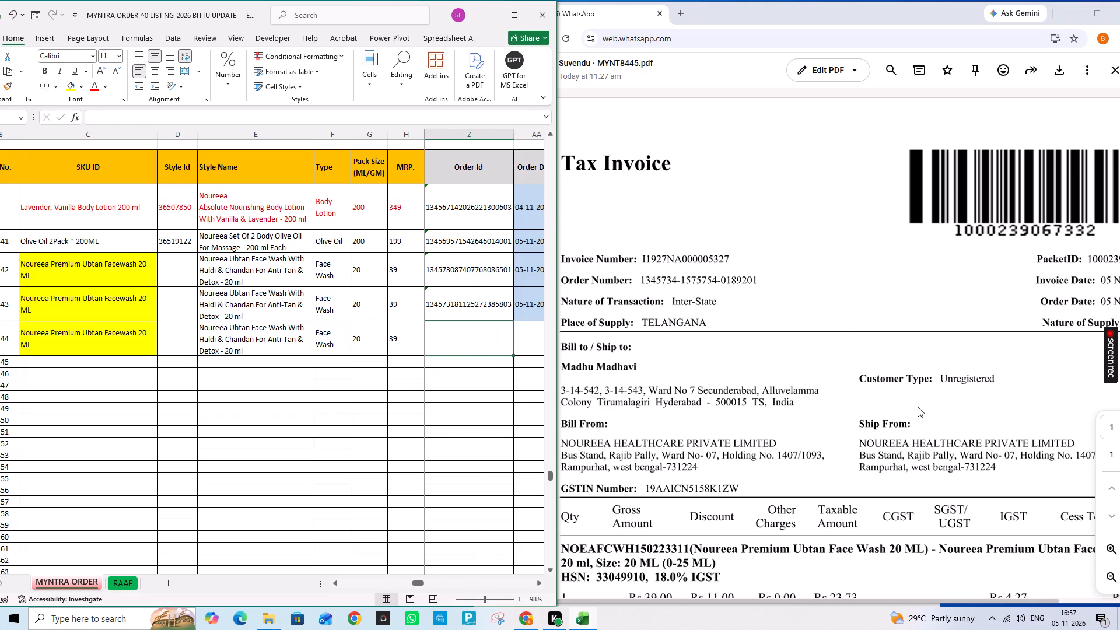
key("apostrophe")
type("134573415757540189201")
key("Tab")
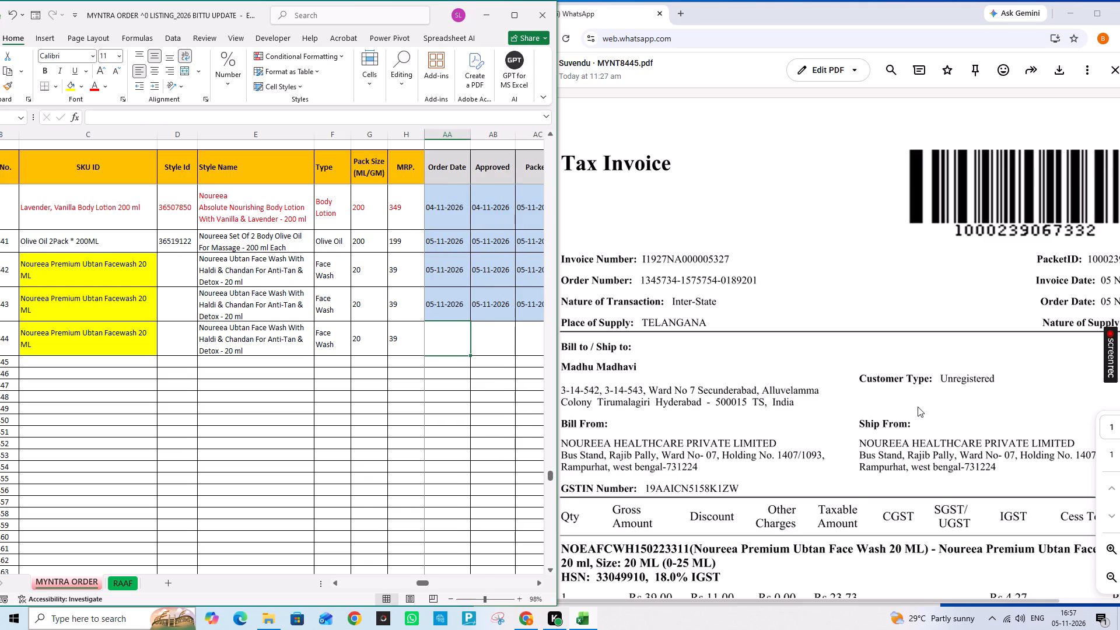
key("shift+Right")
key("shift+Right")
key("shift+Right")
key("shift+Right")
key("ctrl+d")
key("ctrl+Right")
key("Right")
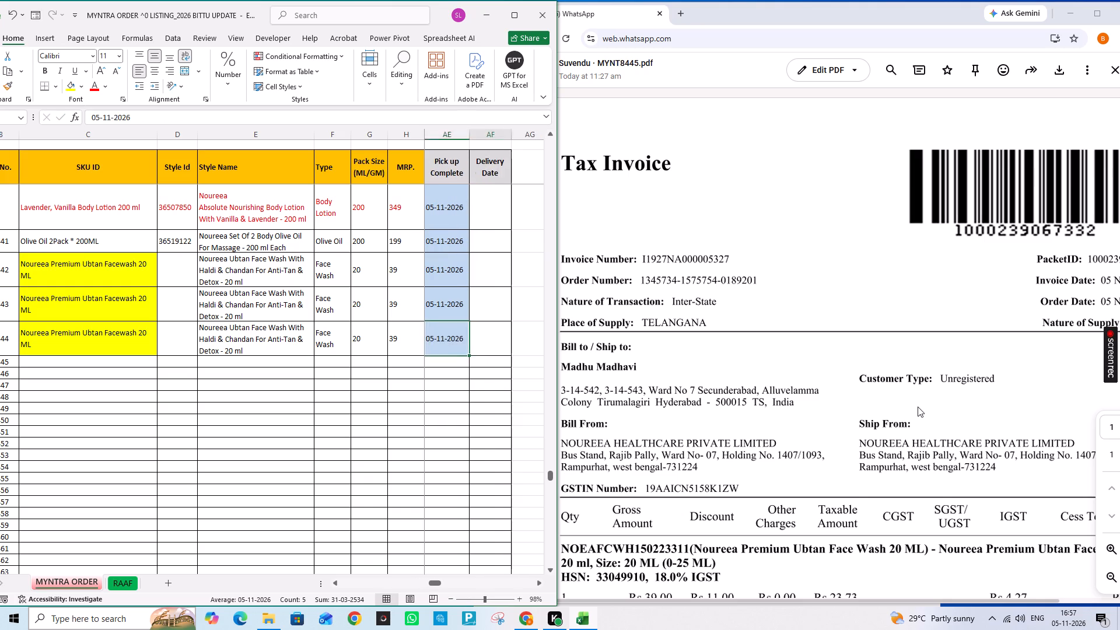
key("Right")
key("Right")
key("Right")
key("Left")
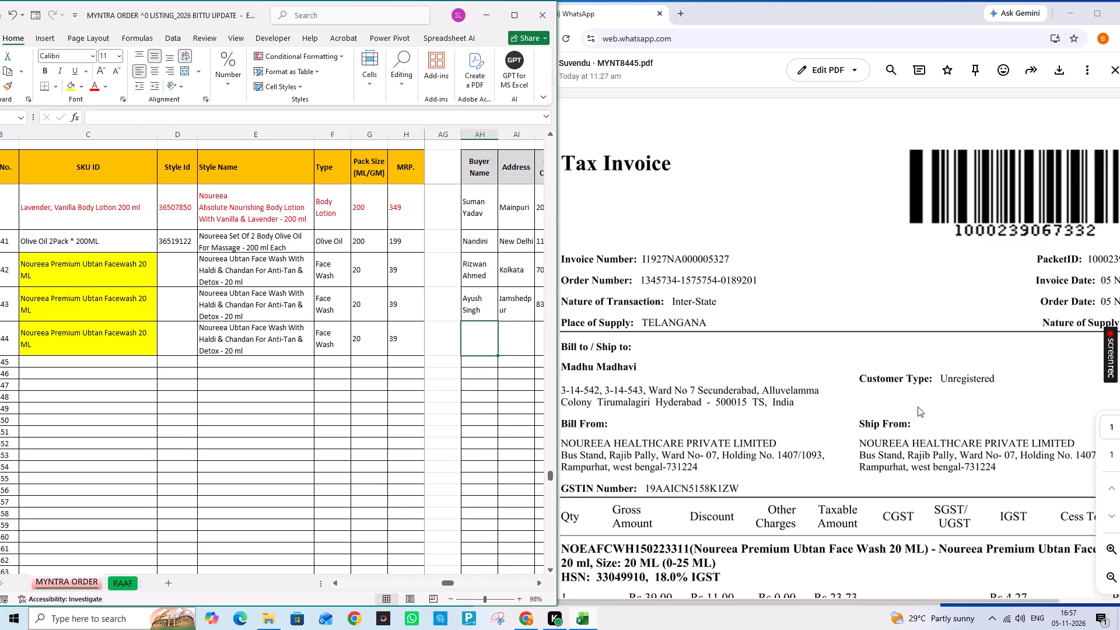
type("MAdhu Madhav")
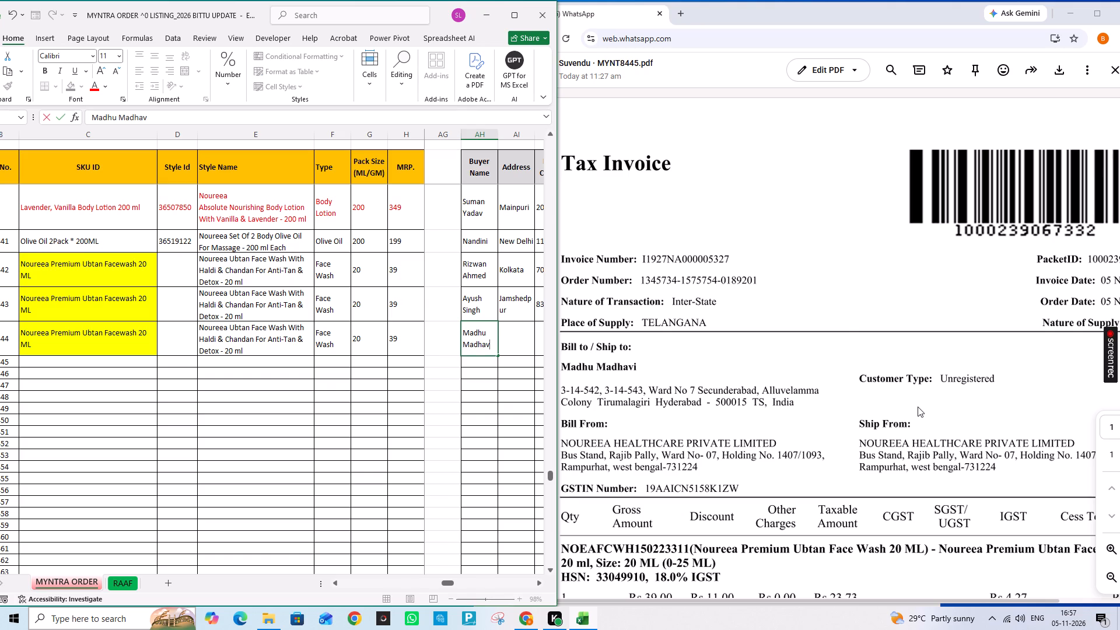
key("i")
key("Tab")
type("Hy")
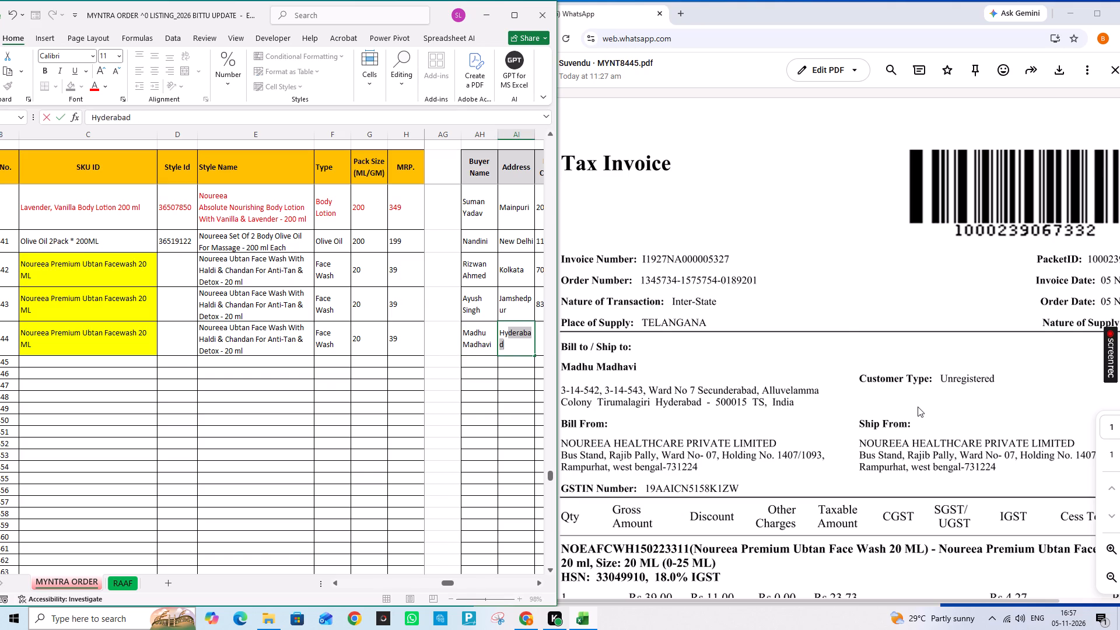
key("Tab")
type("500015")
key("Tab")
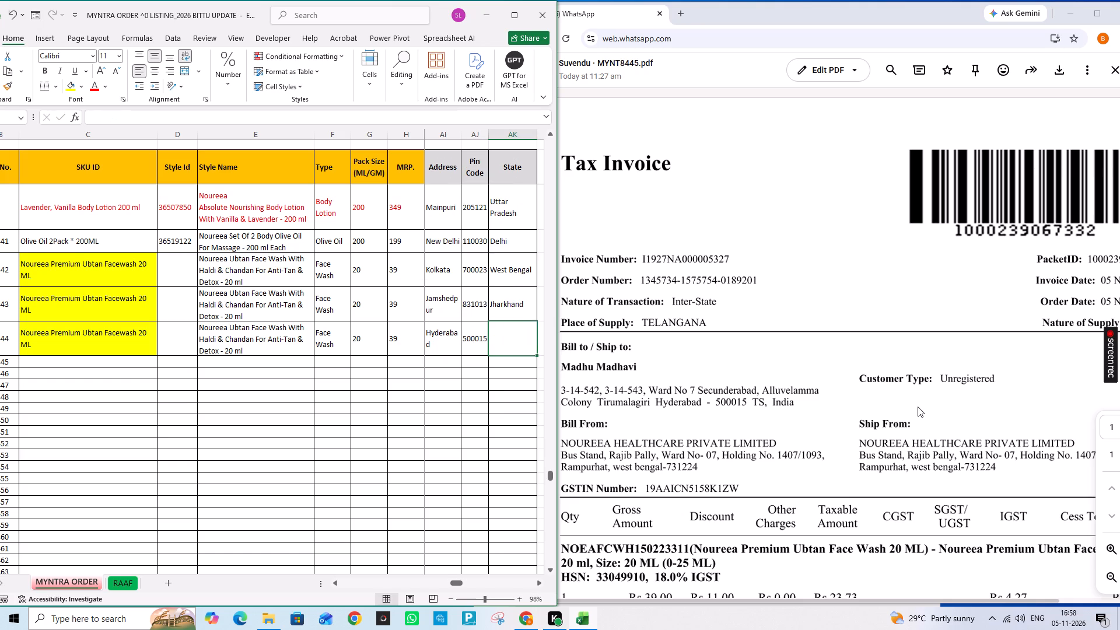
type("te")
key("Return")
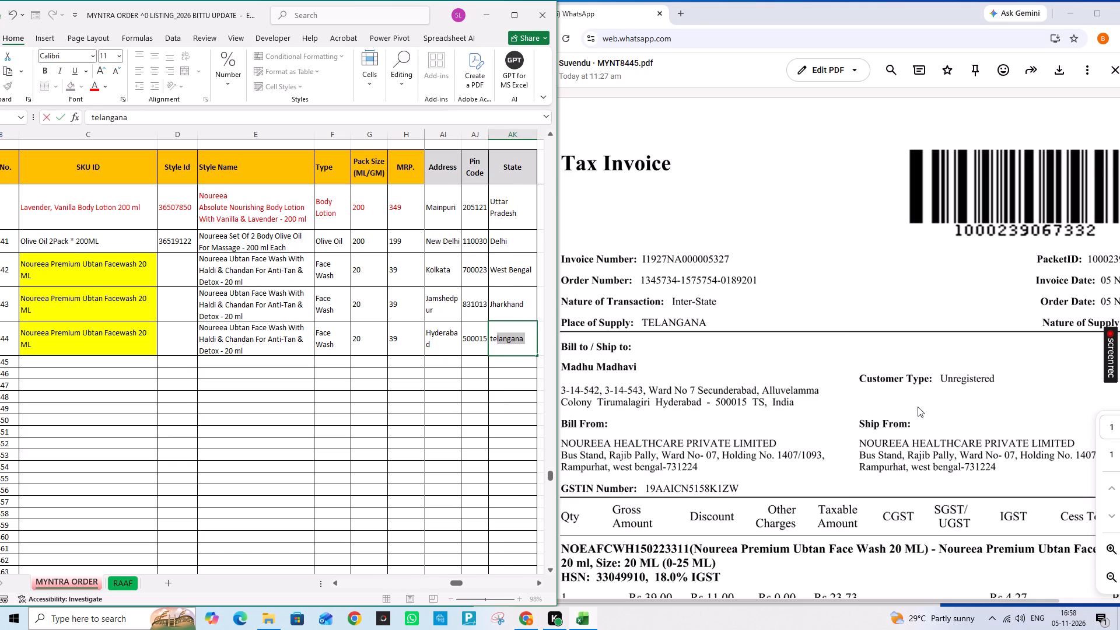
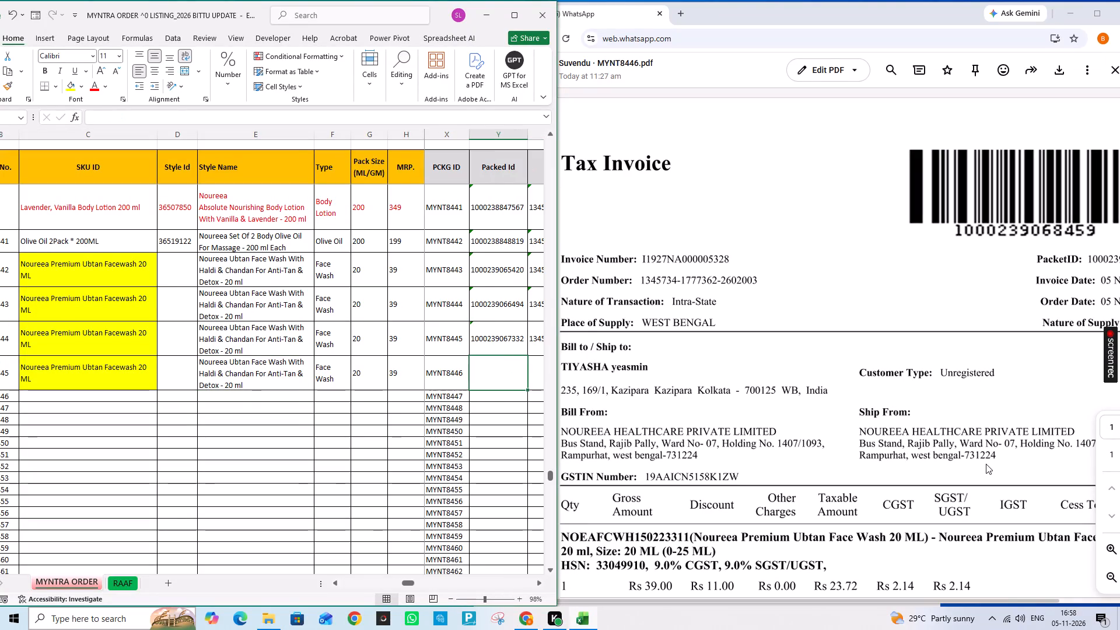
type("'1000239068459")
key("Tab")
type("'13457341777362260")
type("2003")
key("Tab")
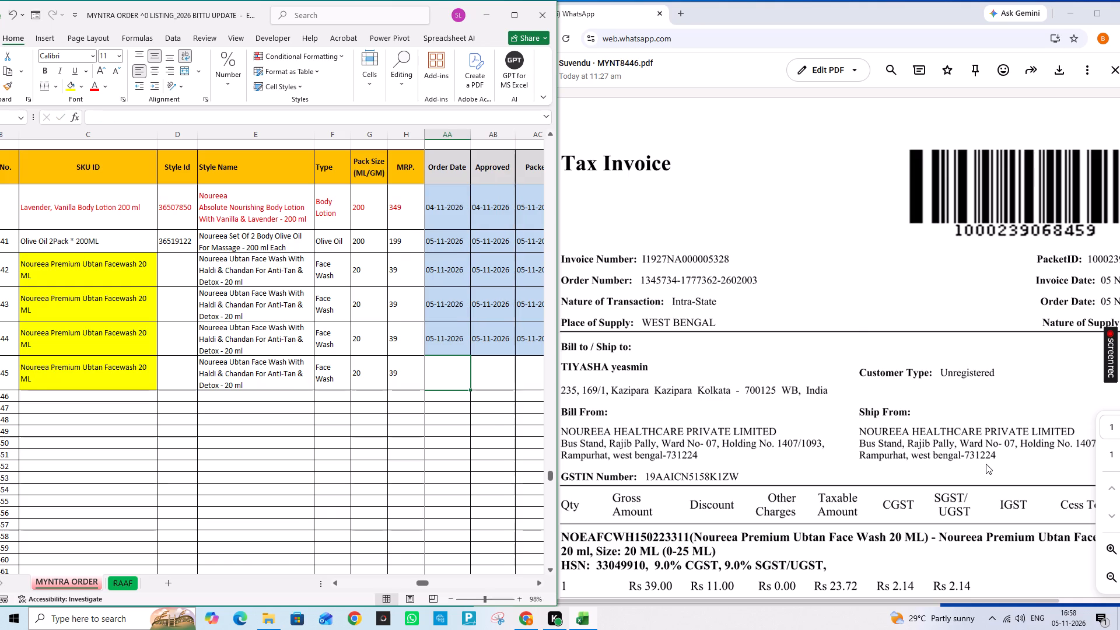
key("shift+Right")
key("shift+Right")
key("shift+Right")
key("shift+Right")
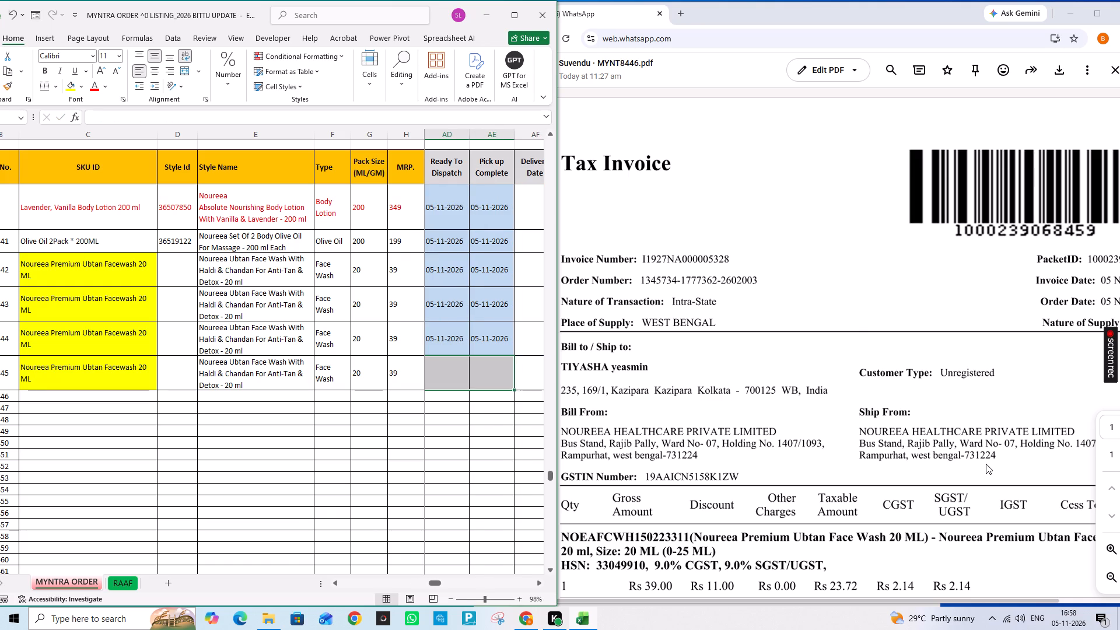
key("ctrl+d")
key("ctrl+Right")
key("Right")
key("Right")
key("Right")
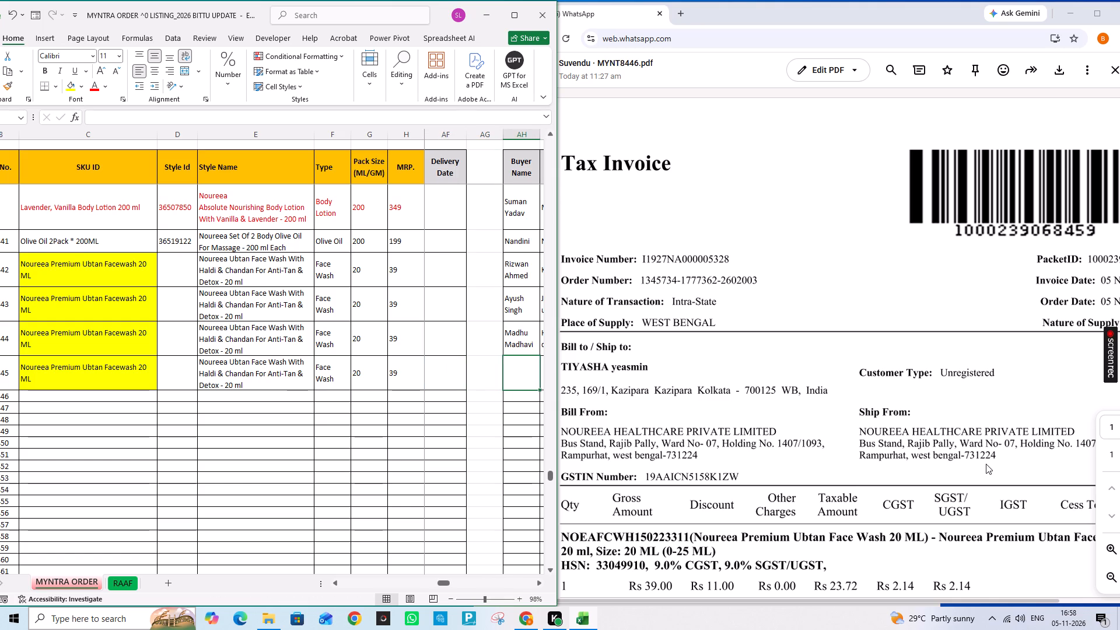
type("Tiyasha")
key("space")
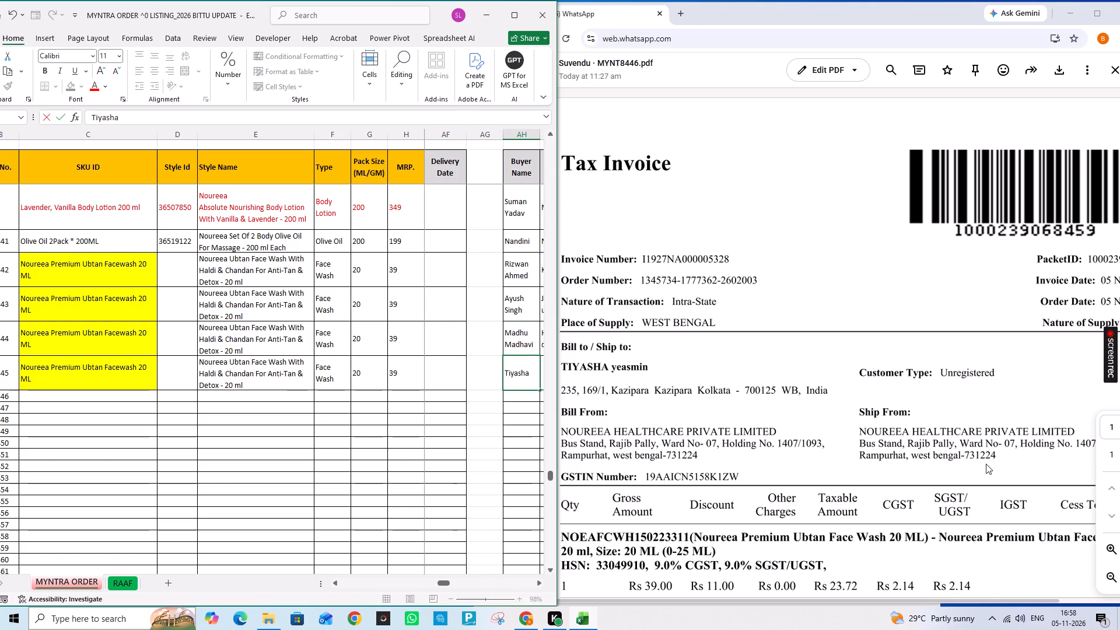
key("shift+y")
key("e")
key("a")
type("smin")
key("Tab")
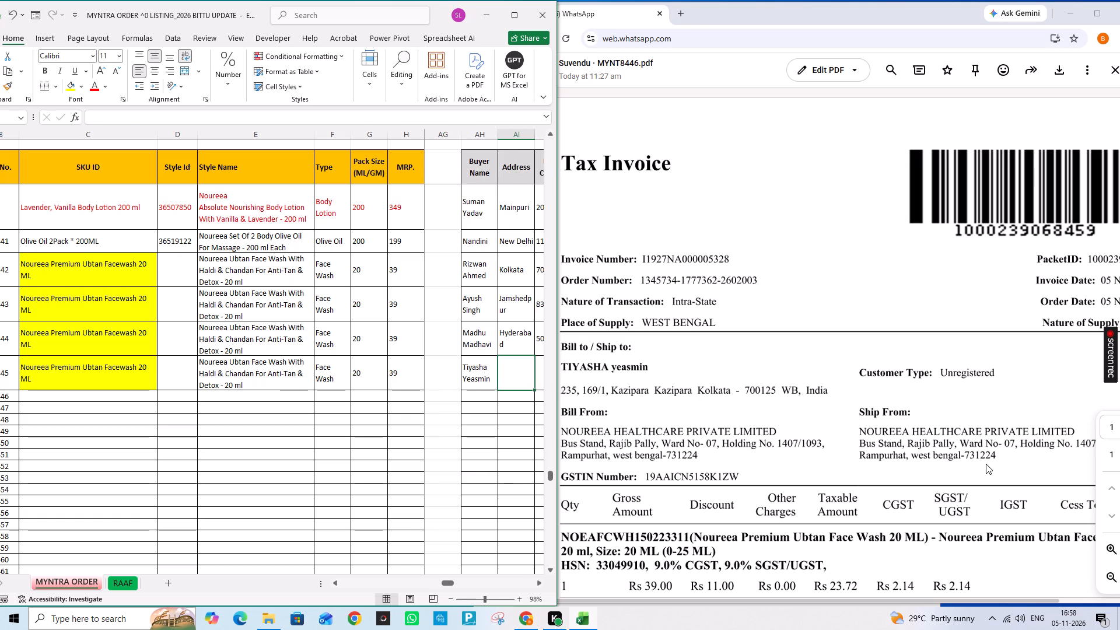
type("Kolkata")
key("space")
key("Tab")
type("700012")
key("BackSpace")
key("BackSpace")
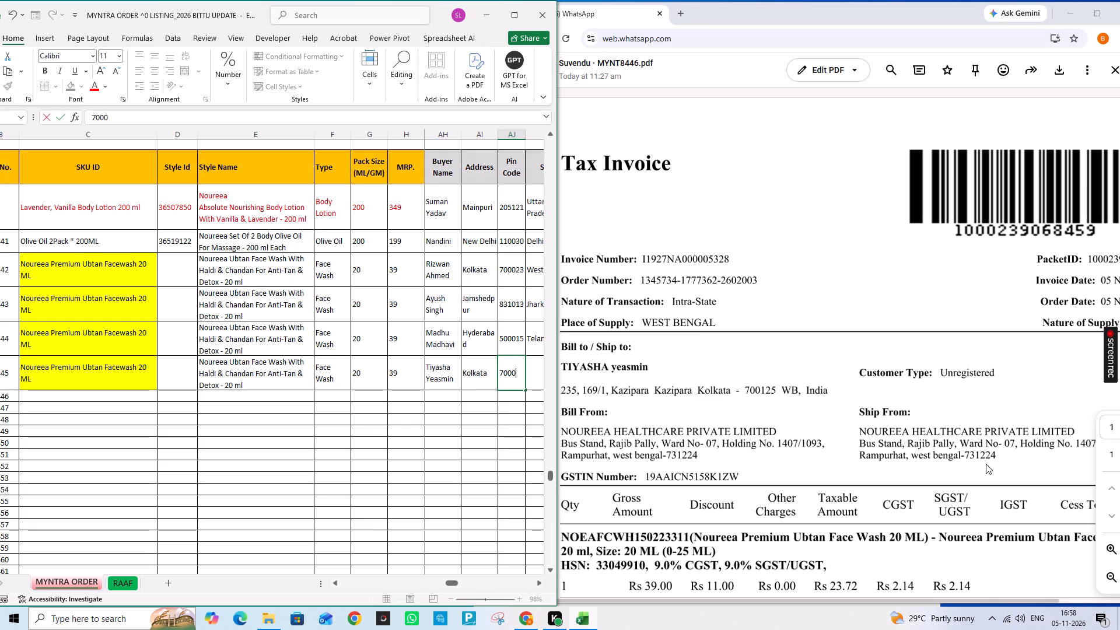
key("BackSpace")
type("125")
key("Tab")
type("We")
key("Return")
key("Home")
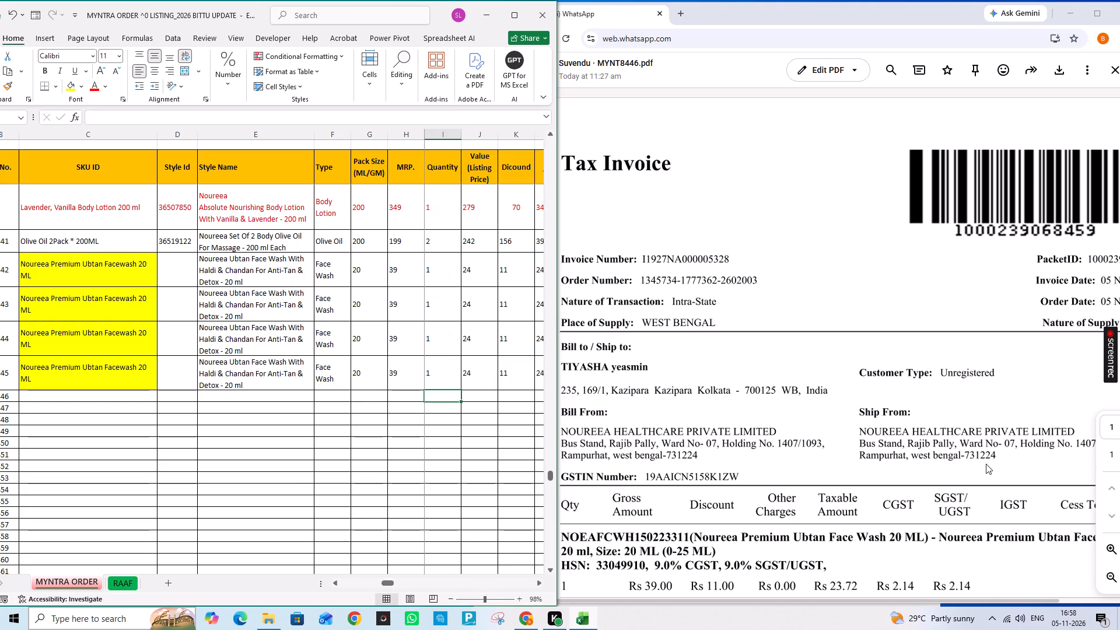
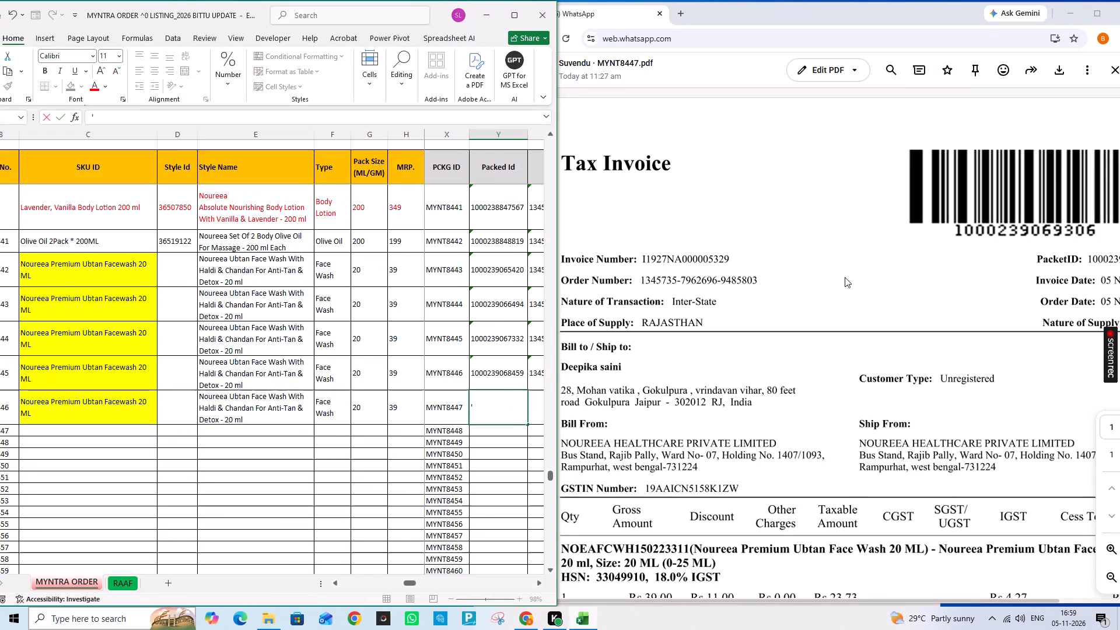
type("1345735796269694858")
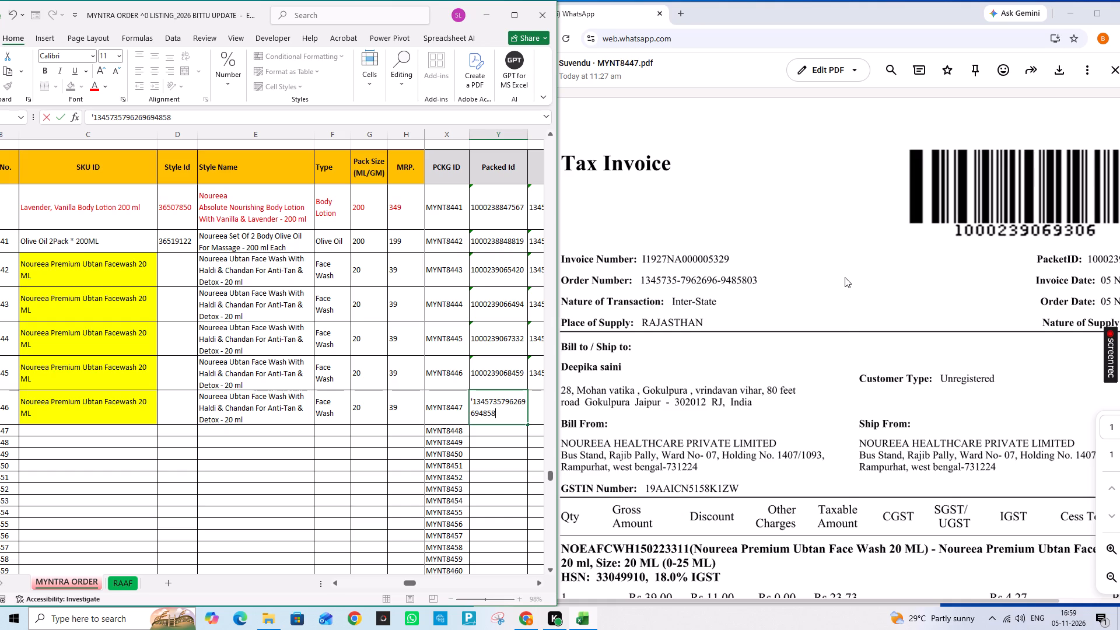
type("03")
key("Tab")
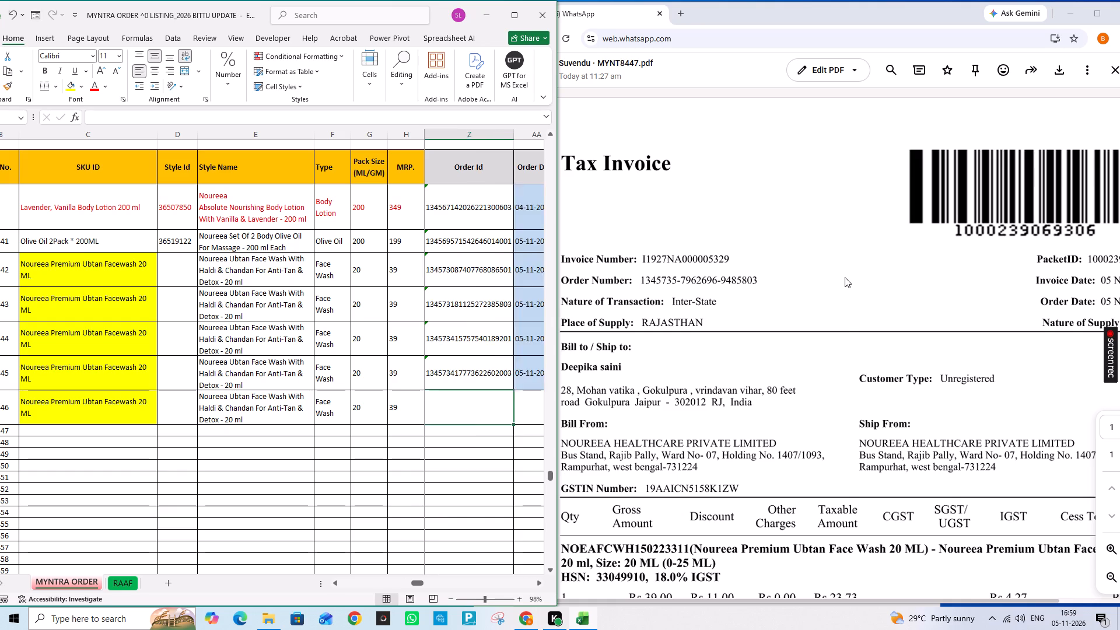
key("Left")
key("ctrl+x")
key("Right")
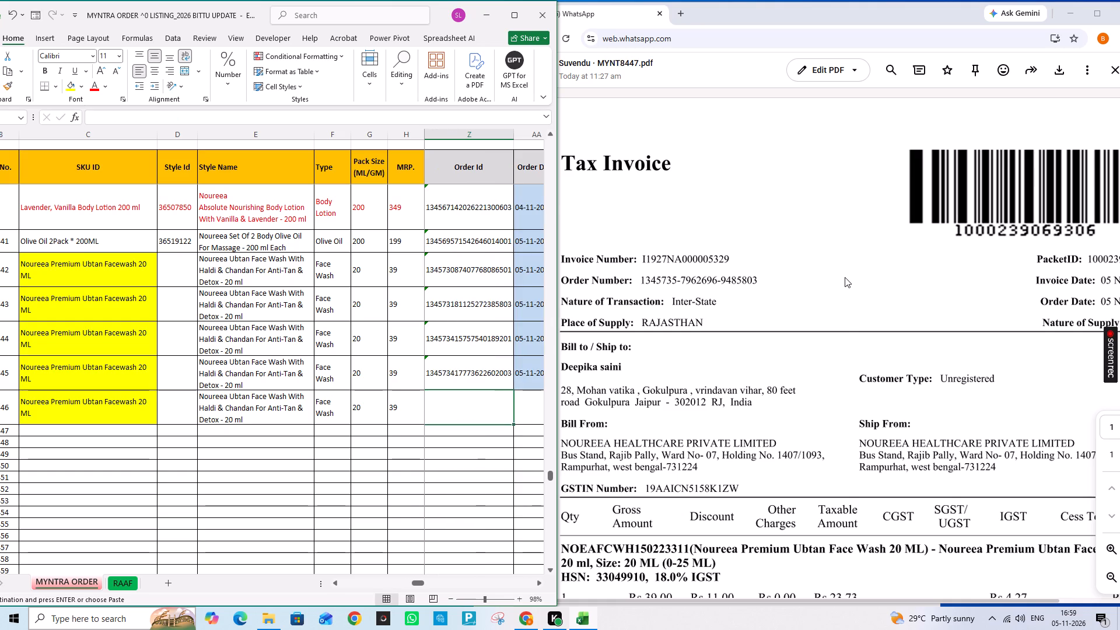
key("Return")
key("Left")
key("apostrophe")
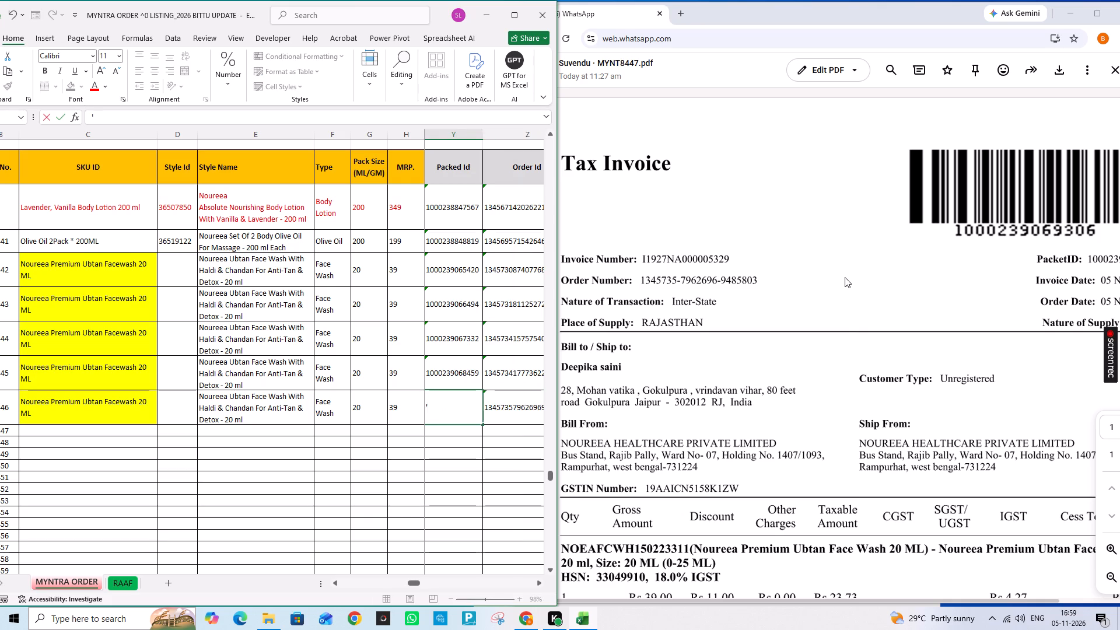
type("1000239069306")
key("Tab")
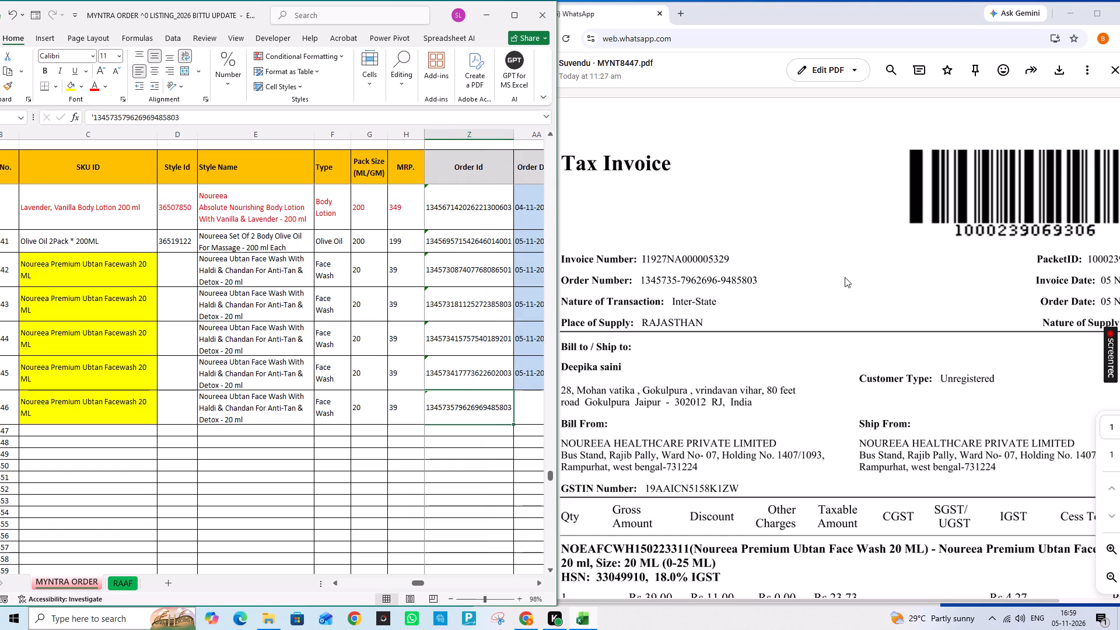
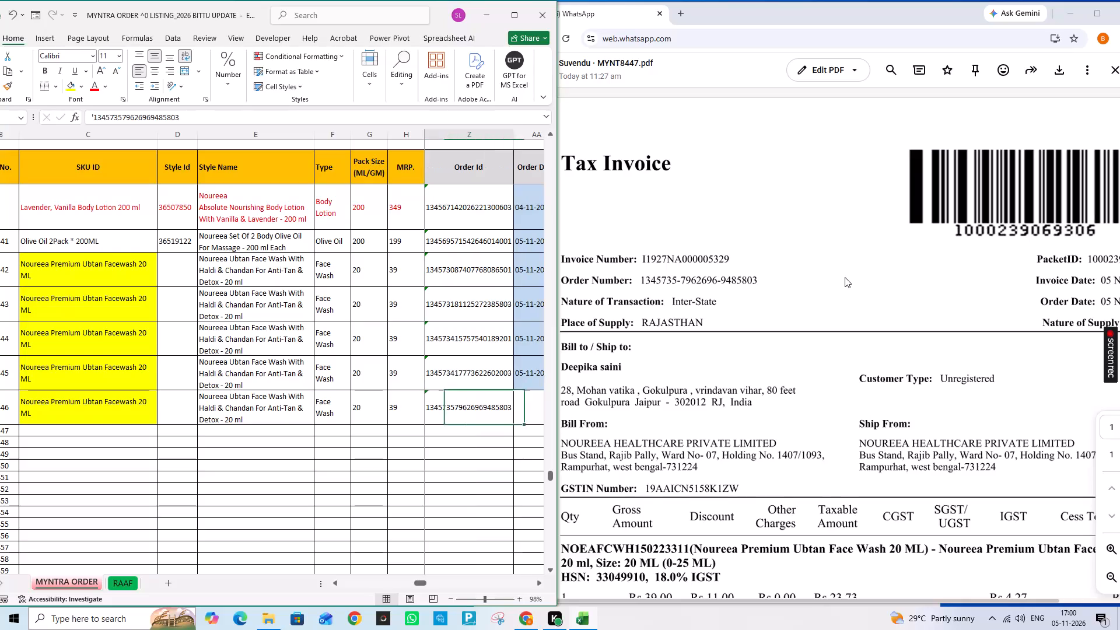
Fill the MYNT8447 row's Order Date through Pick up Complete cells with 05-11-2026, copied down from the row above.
key("Right")
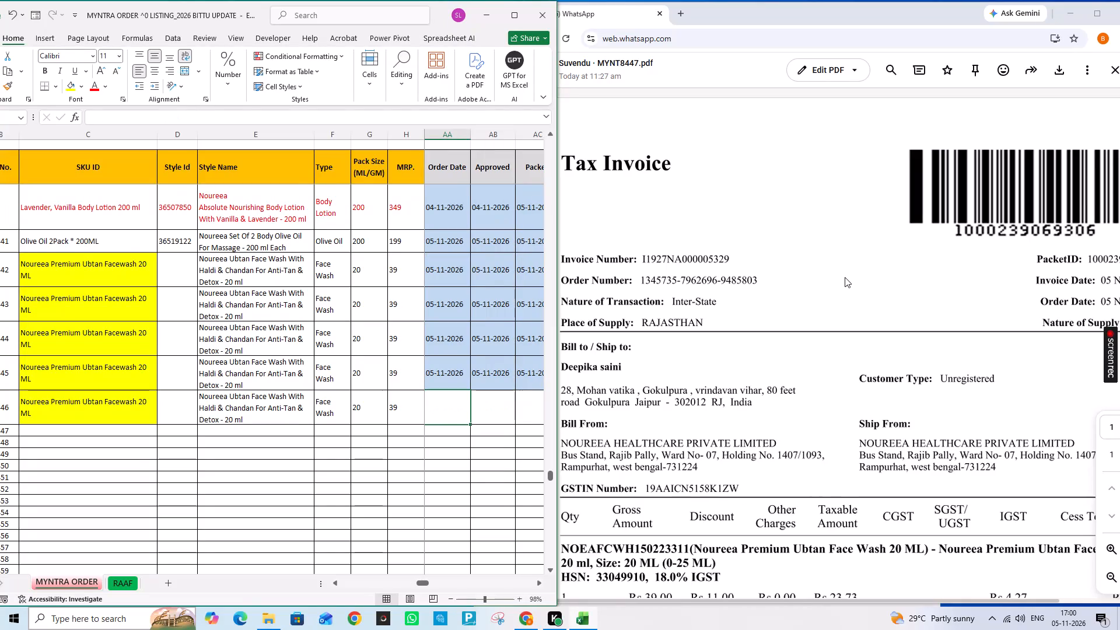
key("shift+Right")
key("shift+Right")
key("shift+Right")
key("shift+Right")
key("ctrl+d")
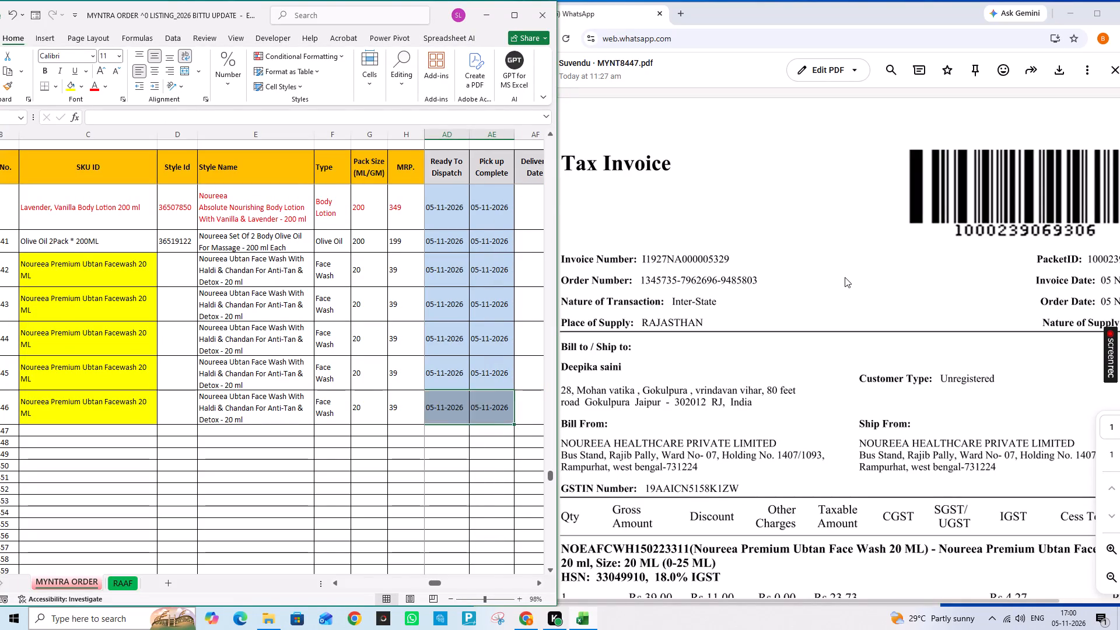
key("ctrl+Right")
key("Right")
key("Right")
key("Right")
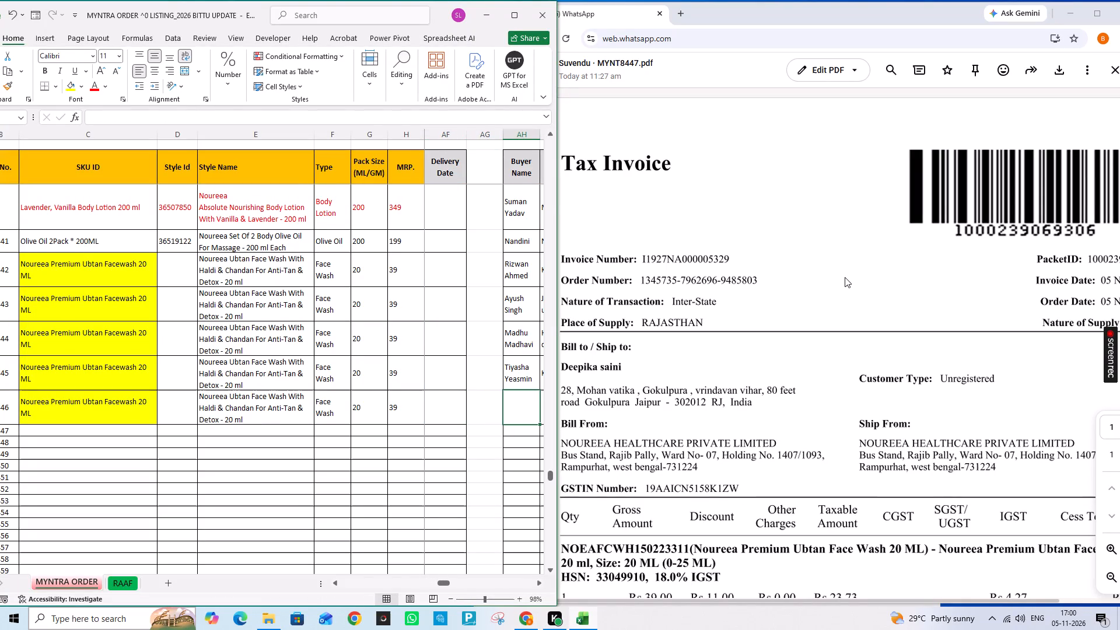
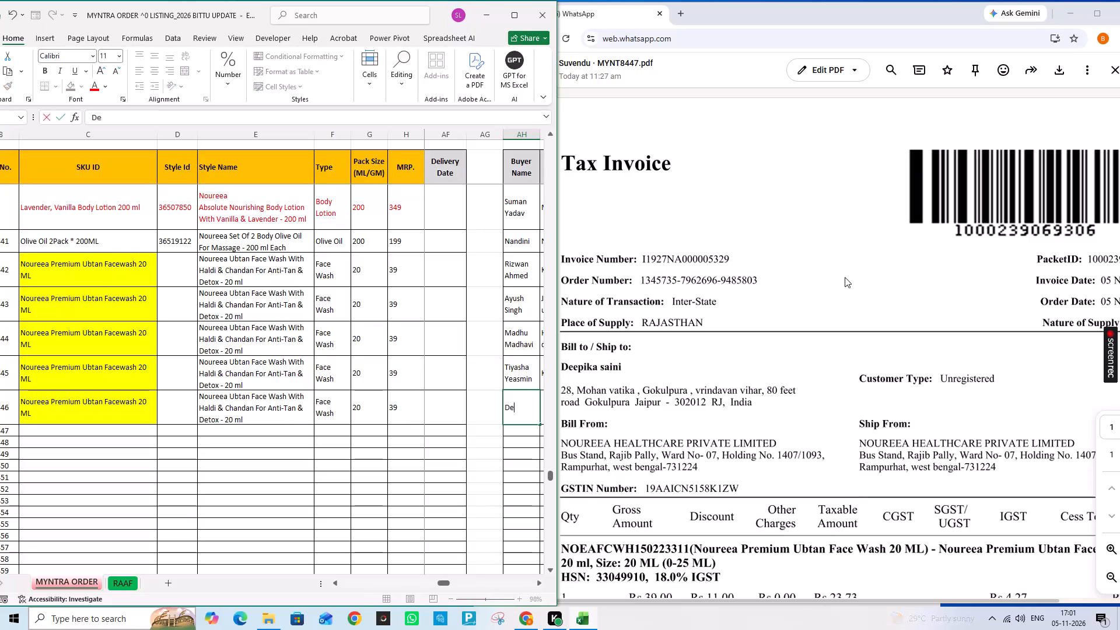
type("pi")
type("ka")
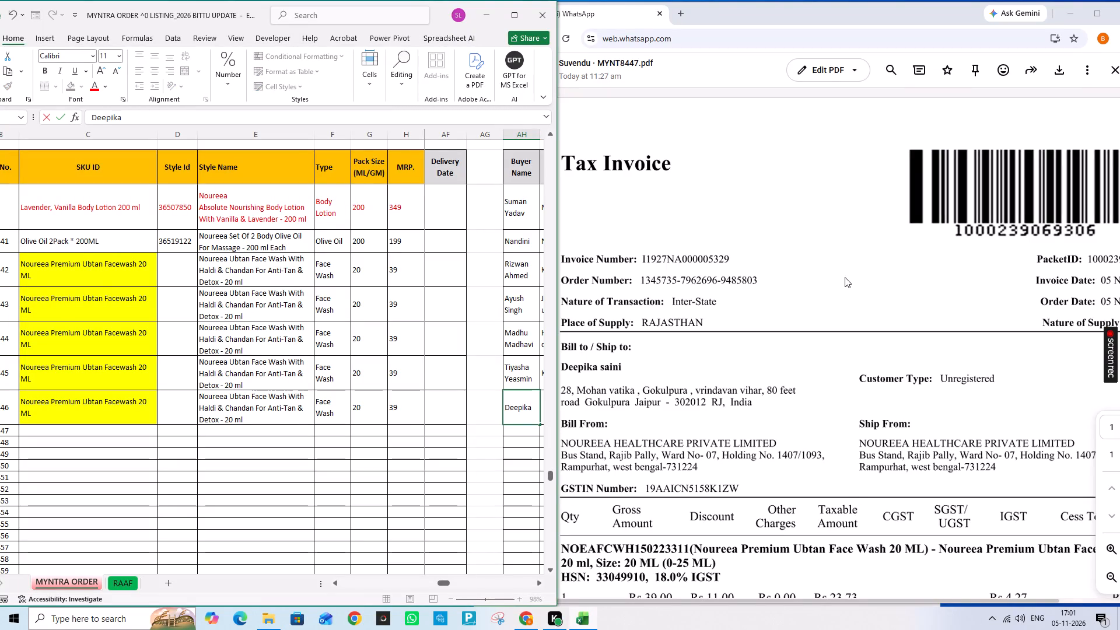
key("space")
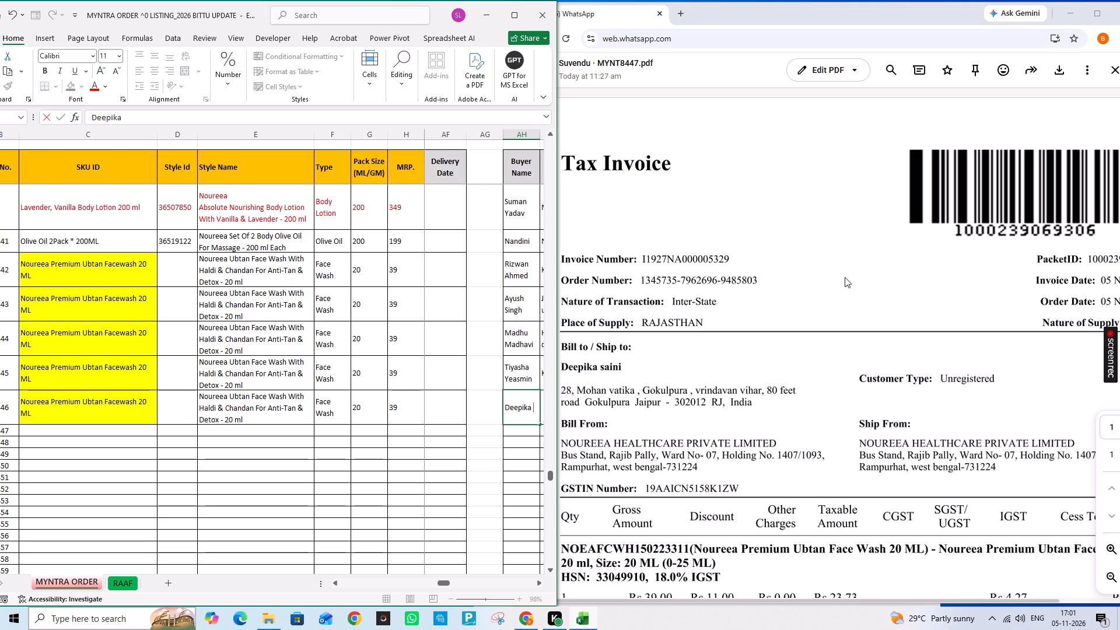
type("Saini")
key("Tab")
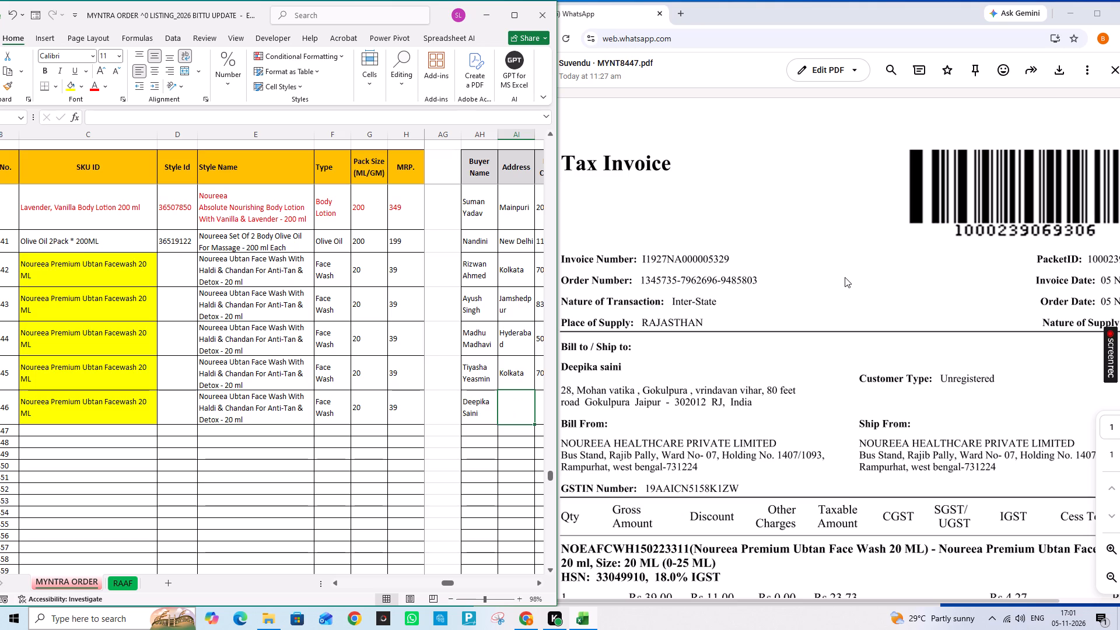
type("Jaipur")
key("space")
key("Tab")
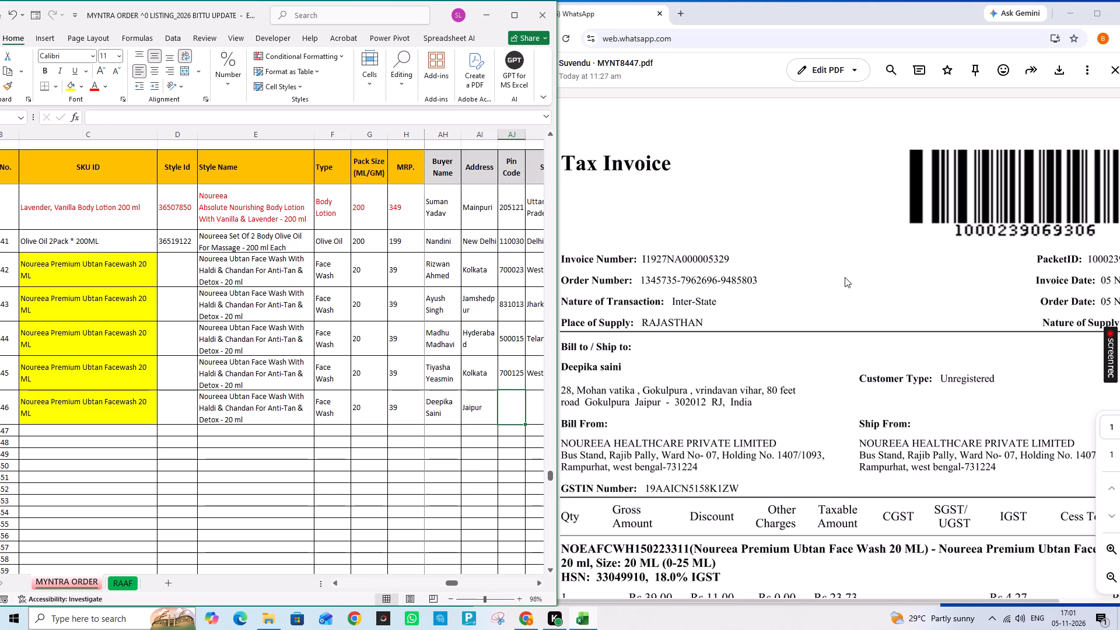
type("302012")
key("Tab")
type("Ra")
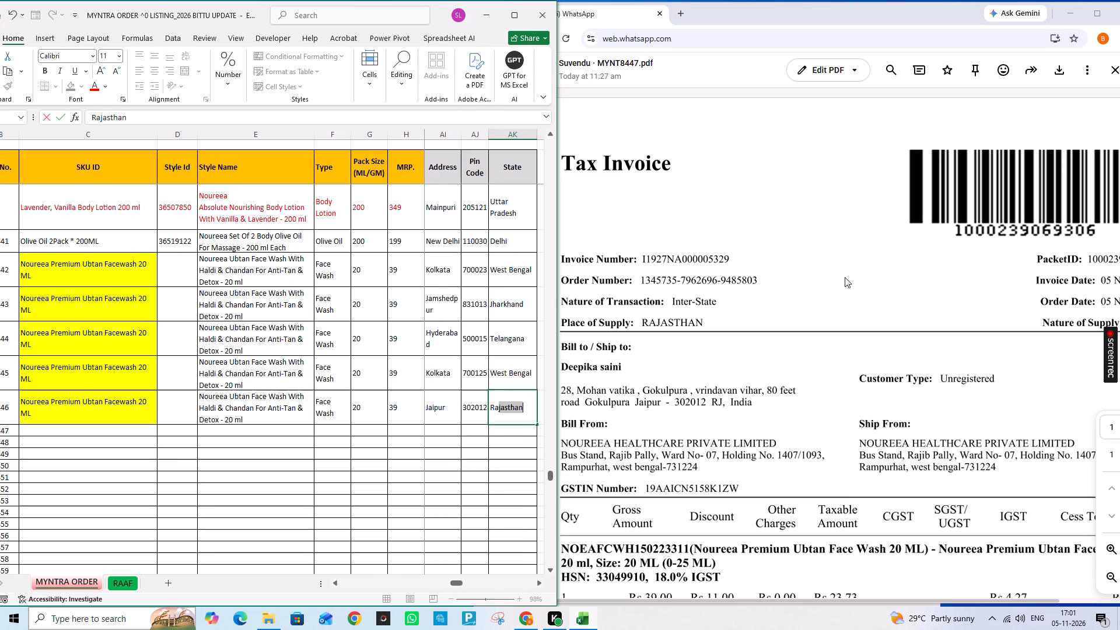
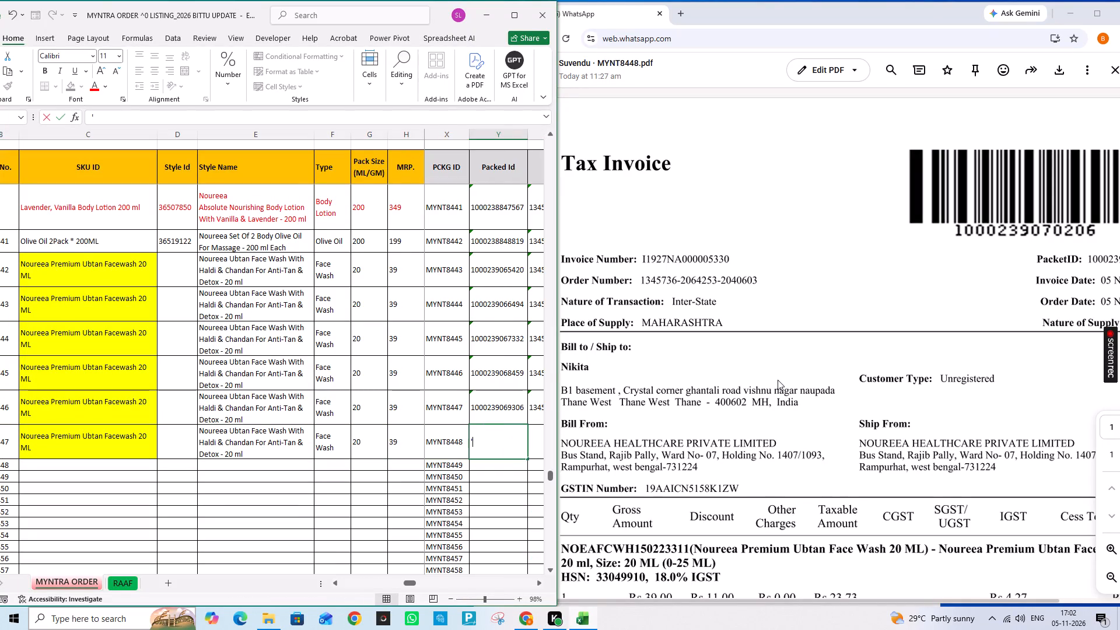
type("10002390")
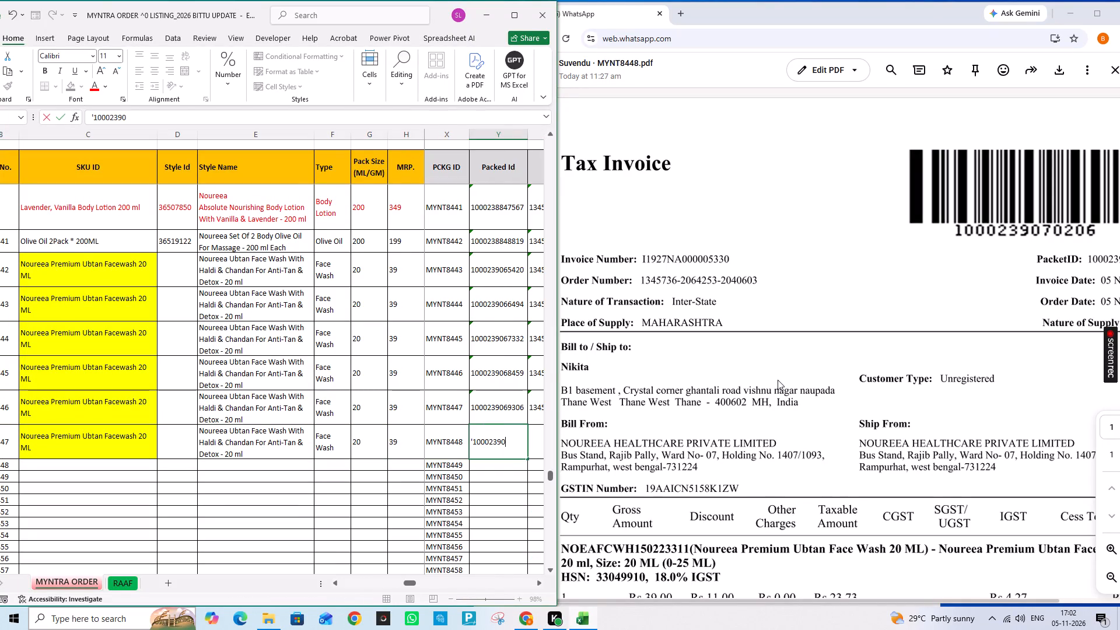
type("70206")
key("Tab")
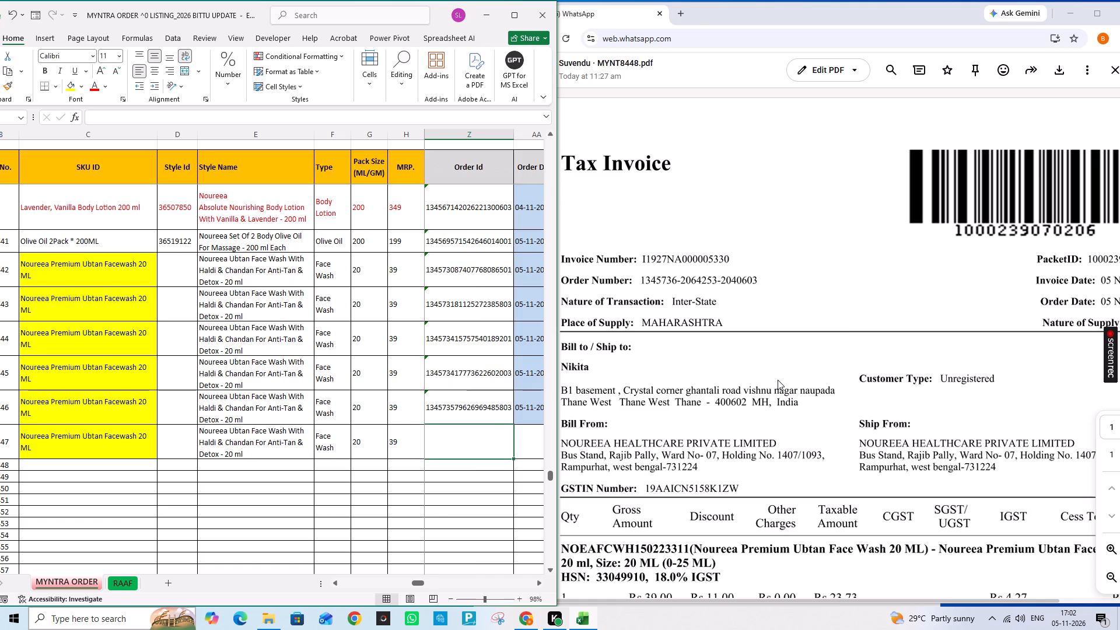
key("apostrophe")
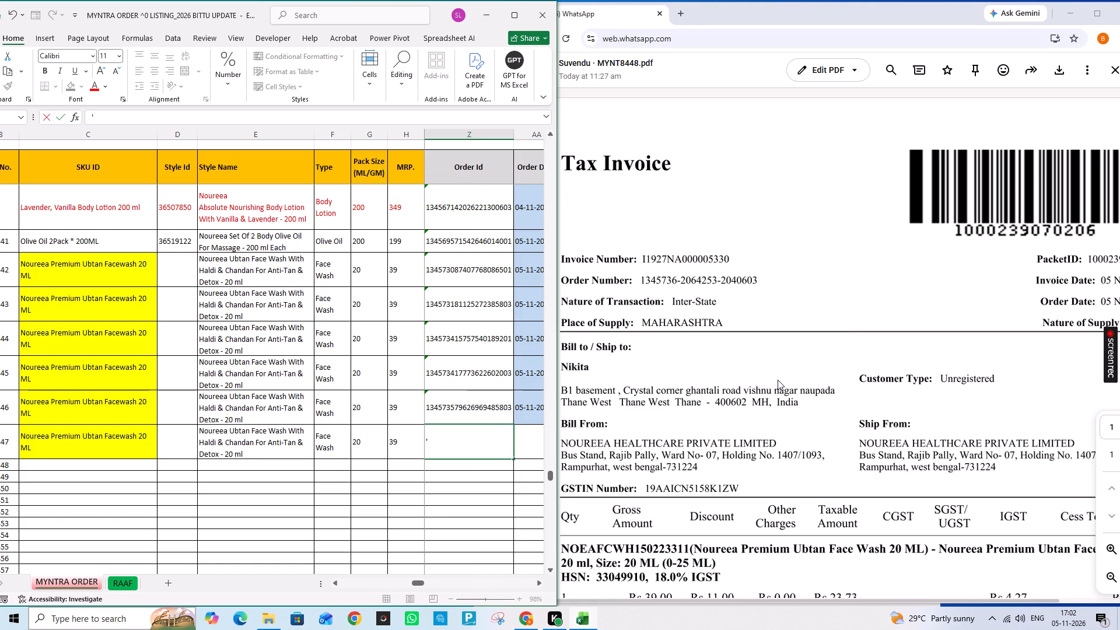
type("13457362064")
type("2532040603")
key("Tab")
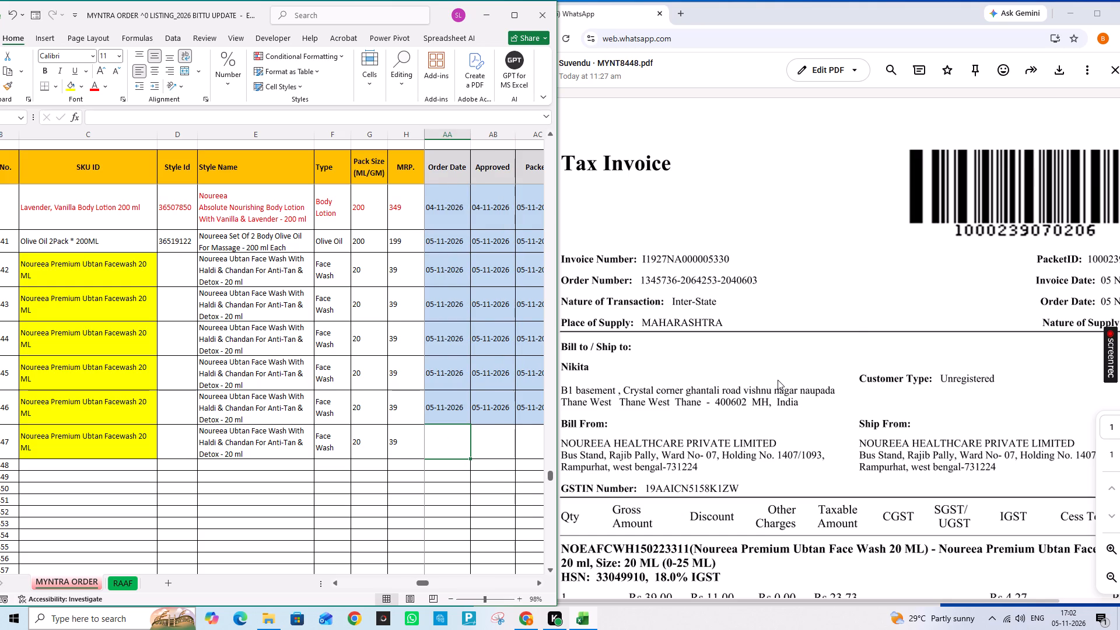
Fill the MYNT8448 row's five cells from Order Date onward with the values from the MYNT8447 row above.
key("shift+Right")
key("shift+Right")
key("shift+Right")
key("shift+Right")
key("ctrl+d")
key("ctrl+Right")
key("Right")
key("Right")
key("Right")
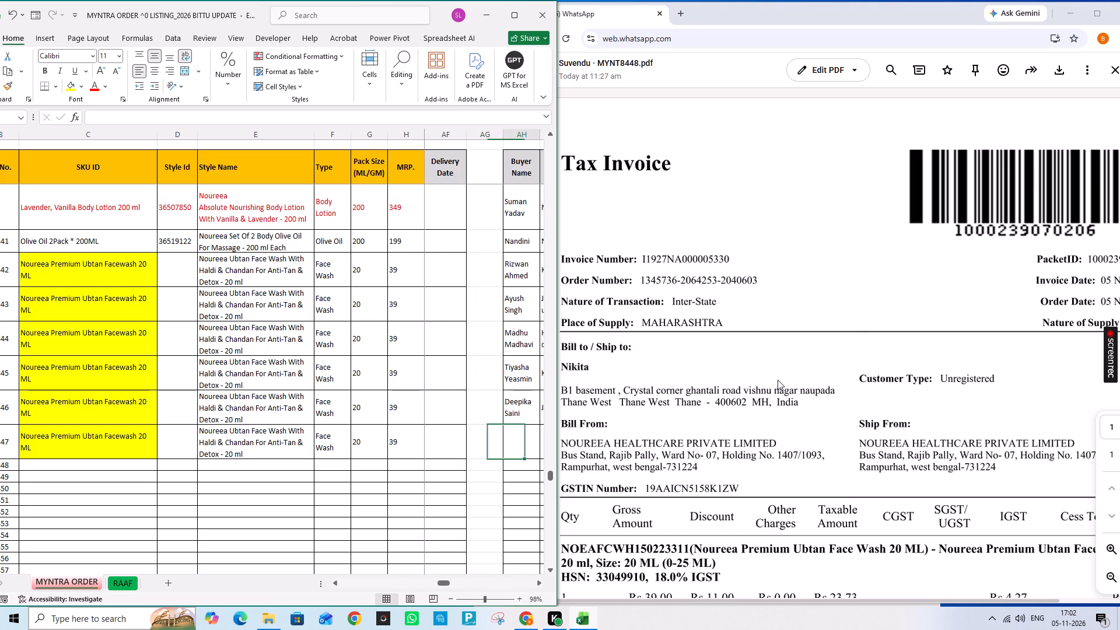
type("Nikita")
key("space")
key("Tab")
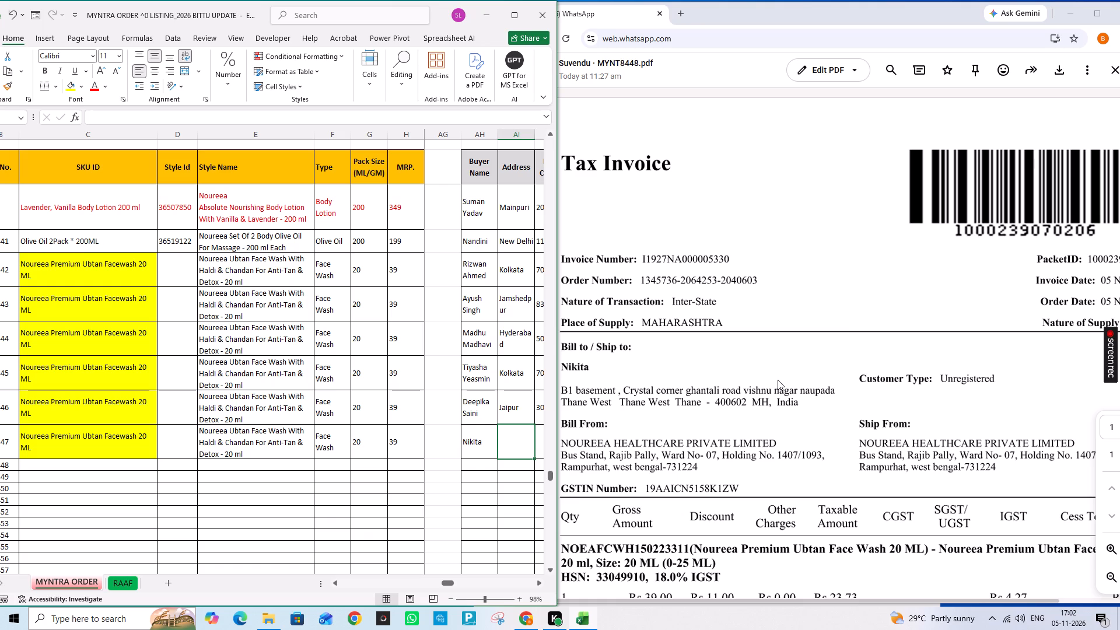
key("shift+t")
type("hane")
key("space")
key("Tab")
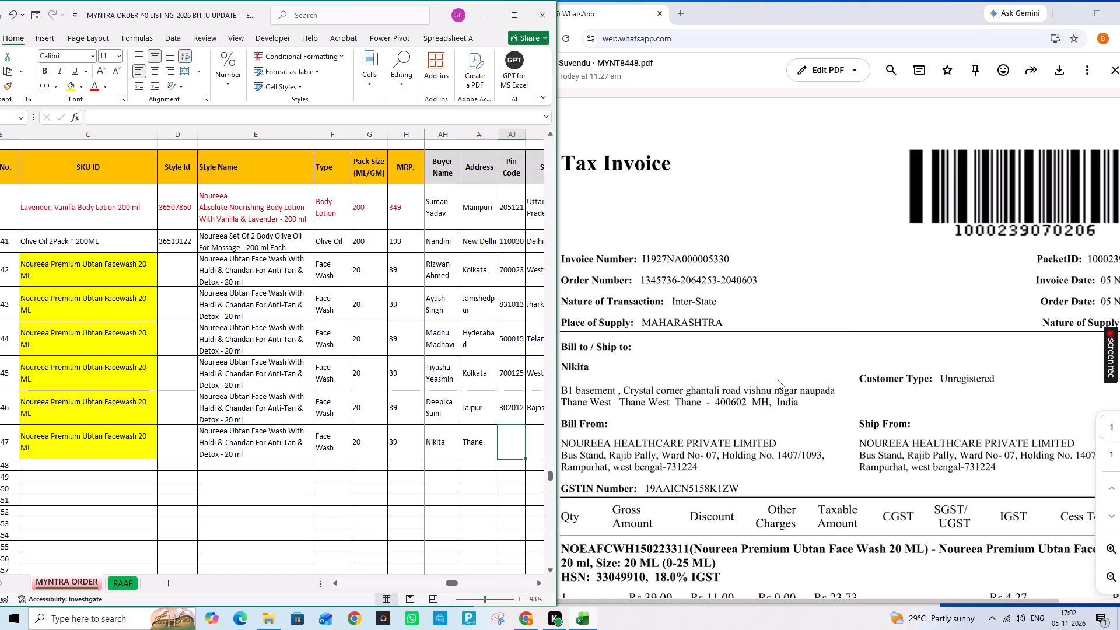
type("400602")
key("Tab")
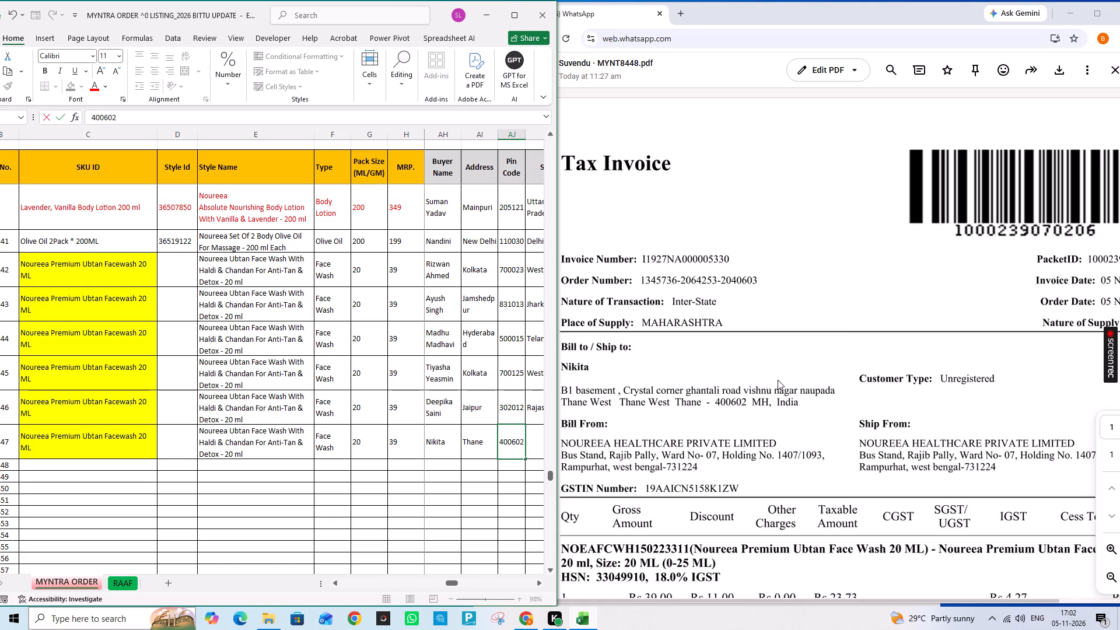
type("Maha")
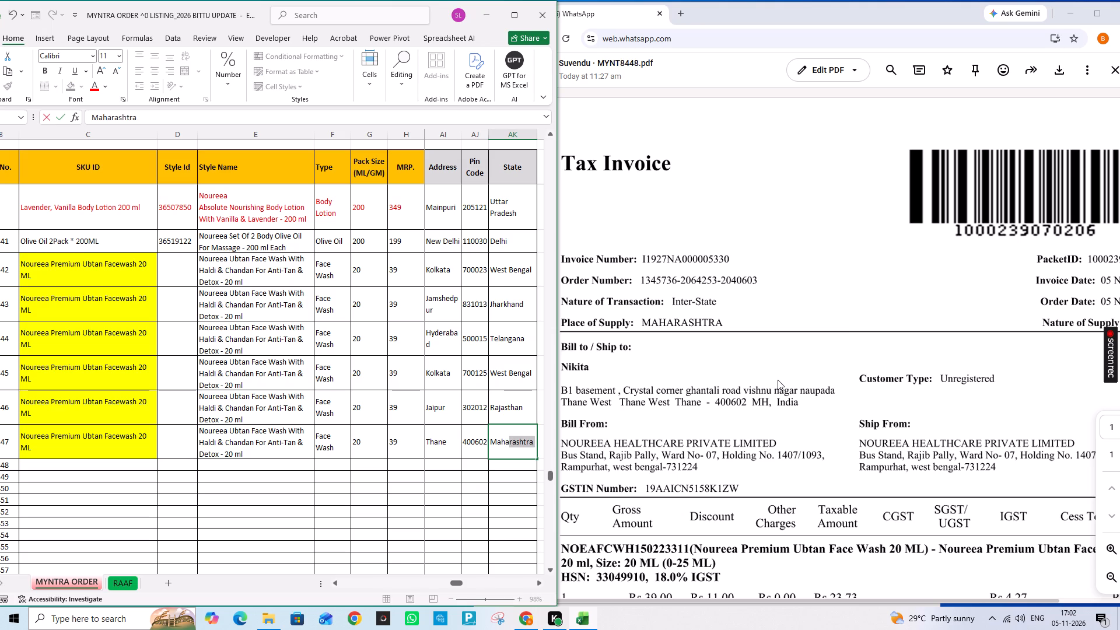